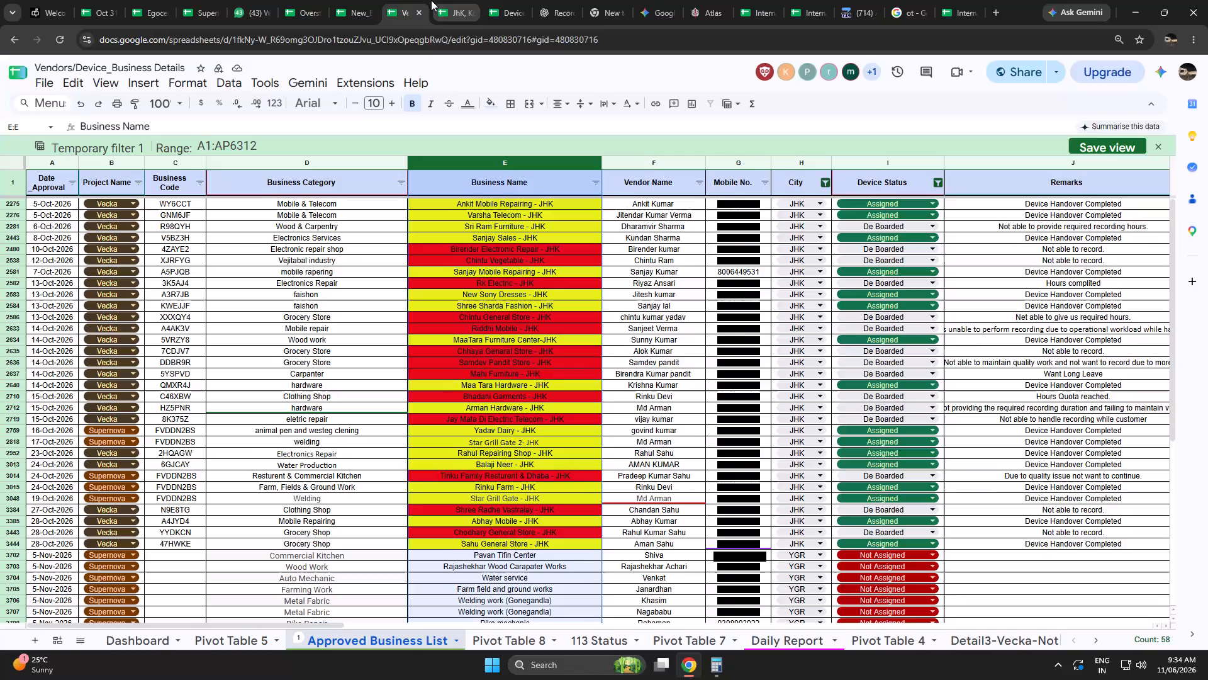
Look through the filtered rows of the Approved Business List.
scroll(291, 380, down, 4)
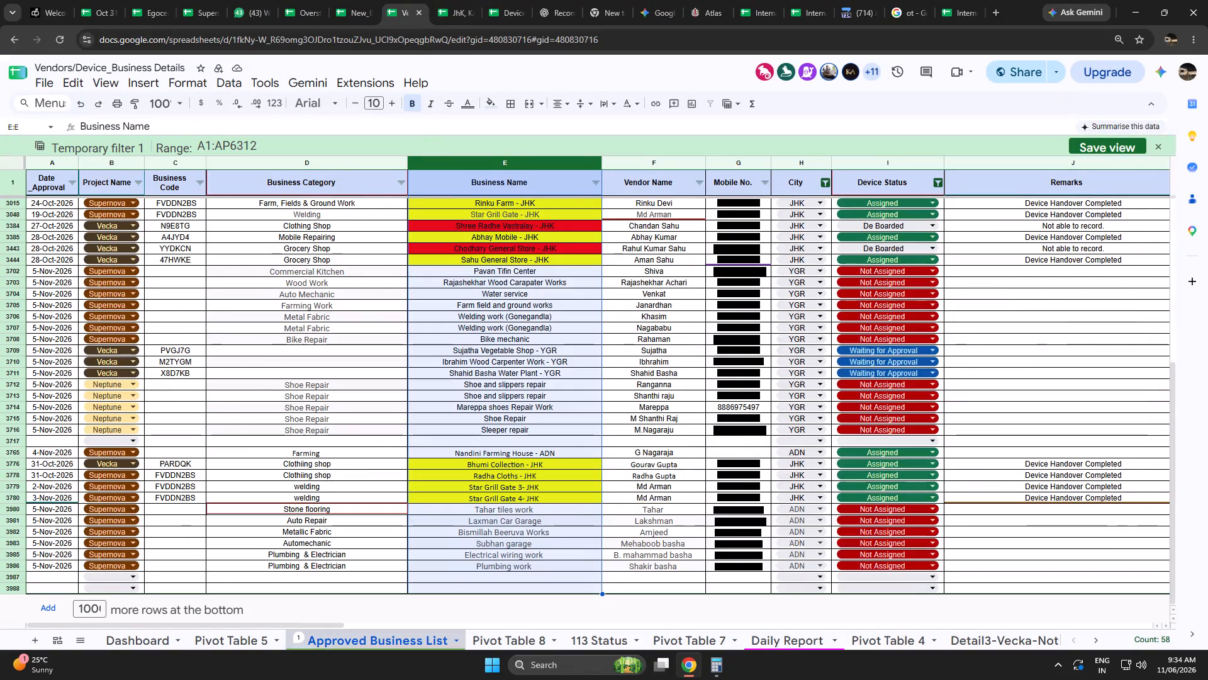
click(536, 619)
scroll(516, 554, down, 3)
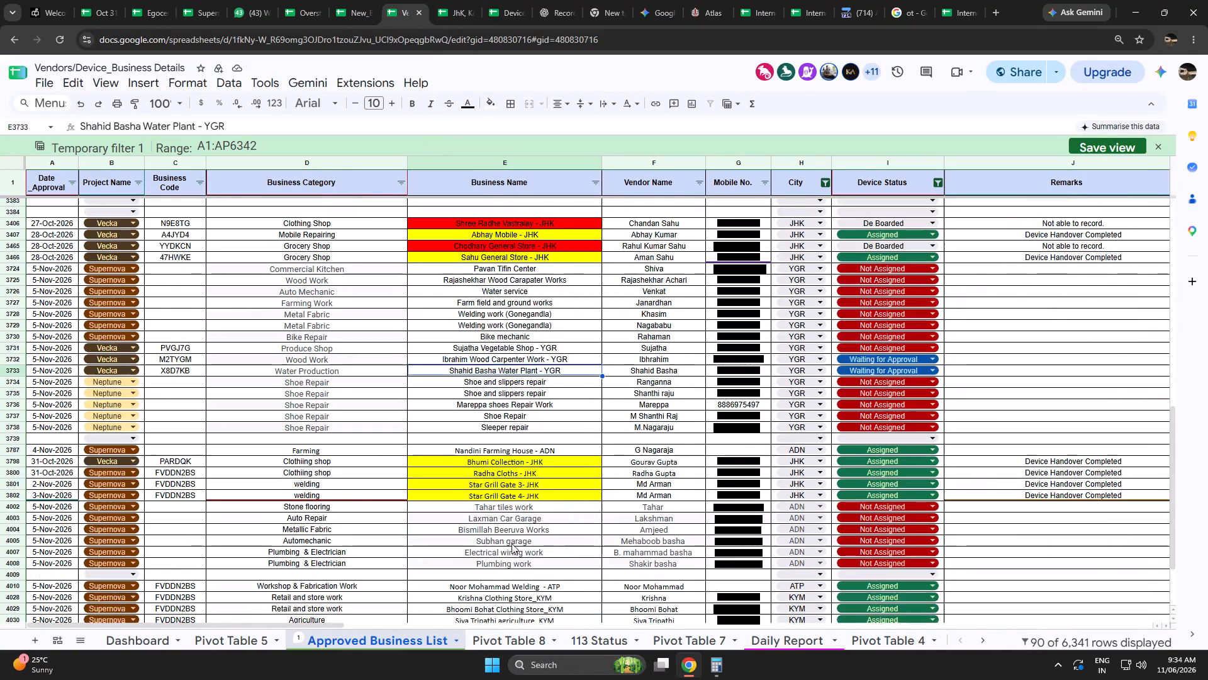
scroll(512, 543, down, 1)
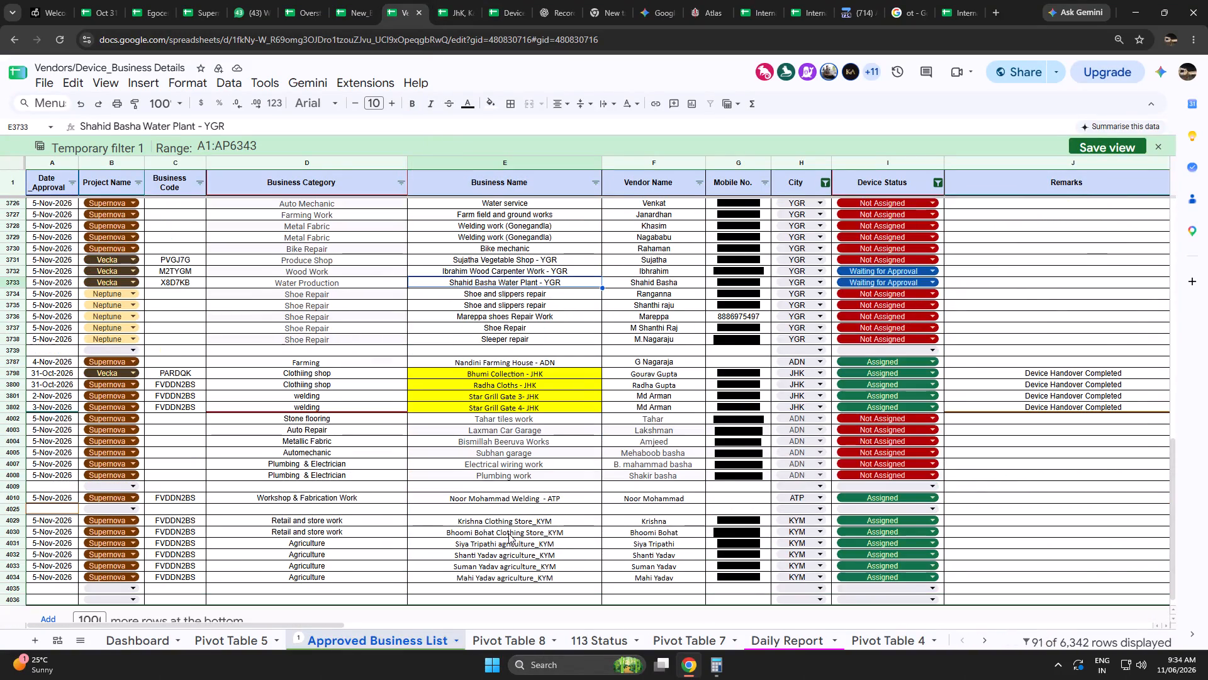
scroll(508, 533, up, 4)
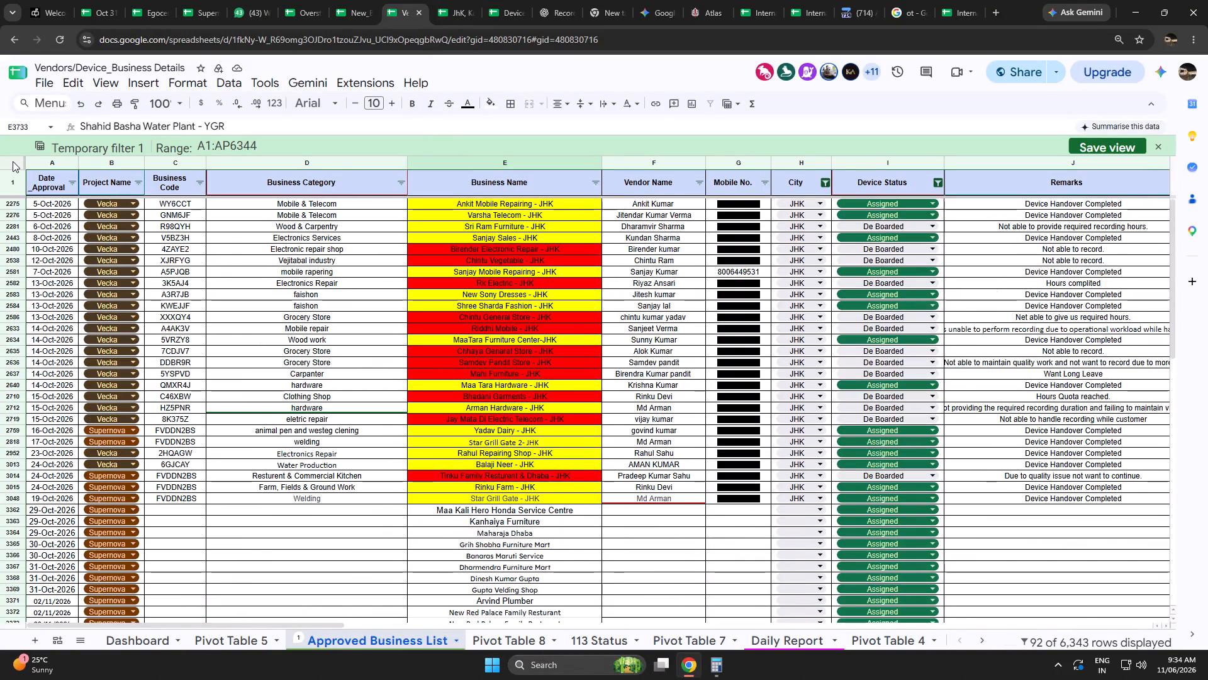
click(13, 161)
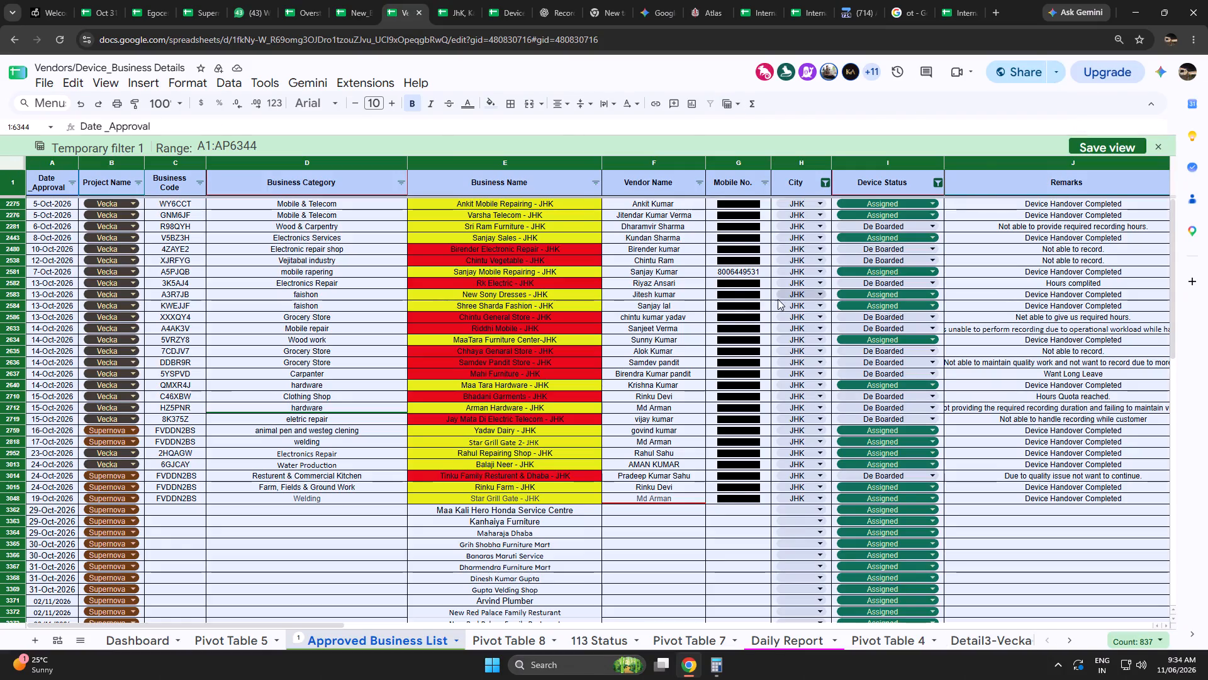
click(732, 311)
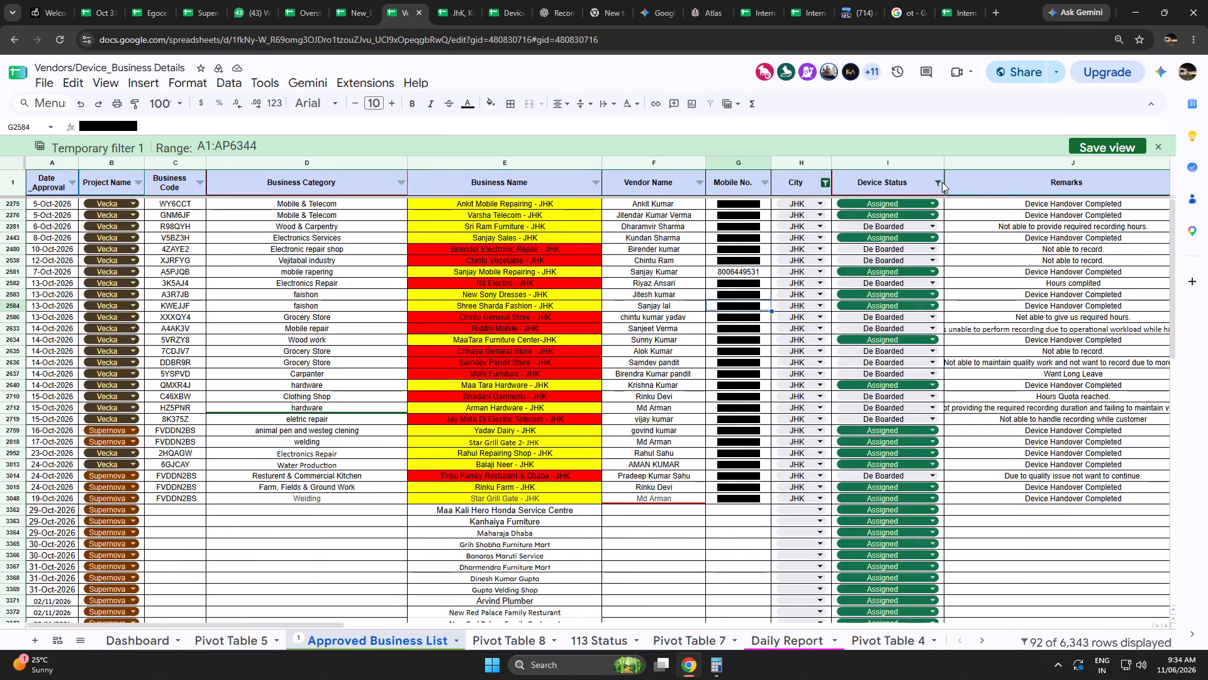
Filter the Device Status column to show only Assigned.
click(935, 185)
click(800, 392)
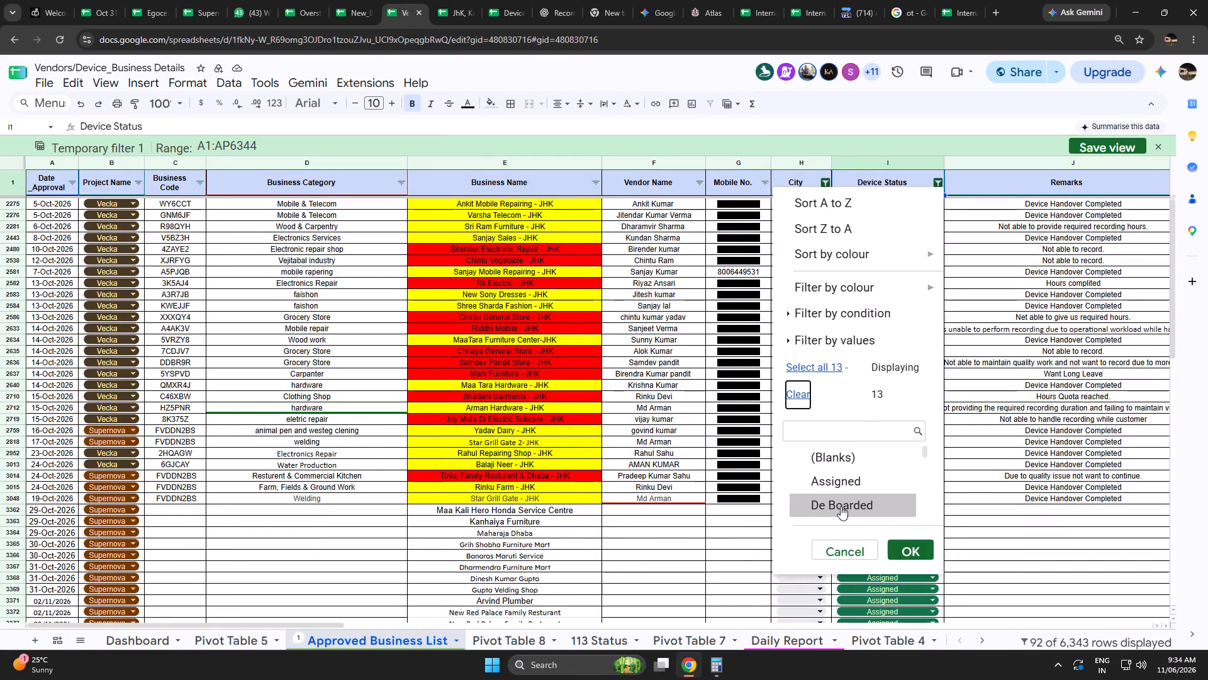
click(841, 483)
click(899, 547)
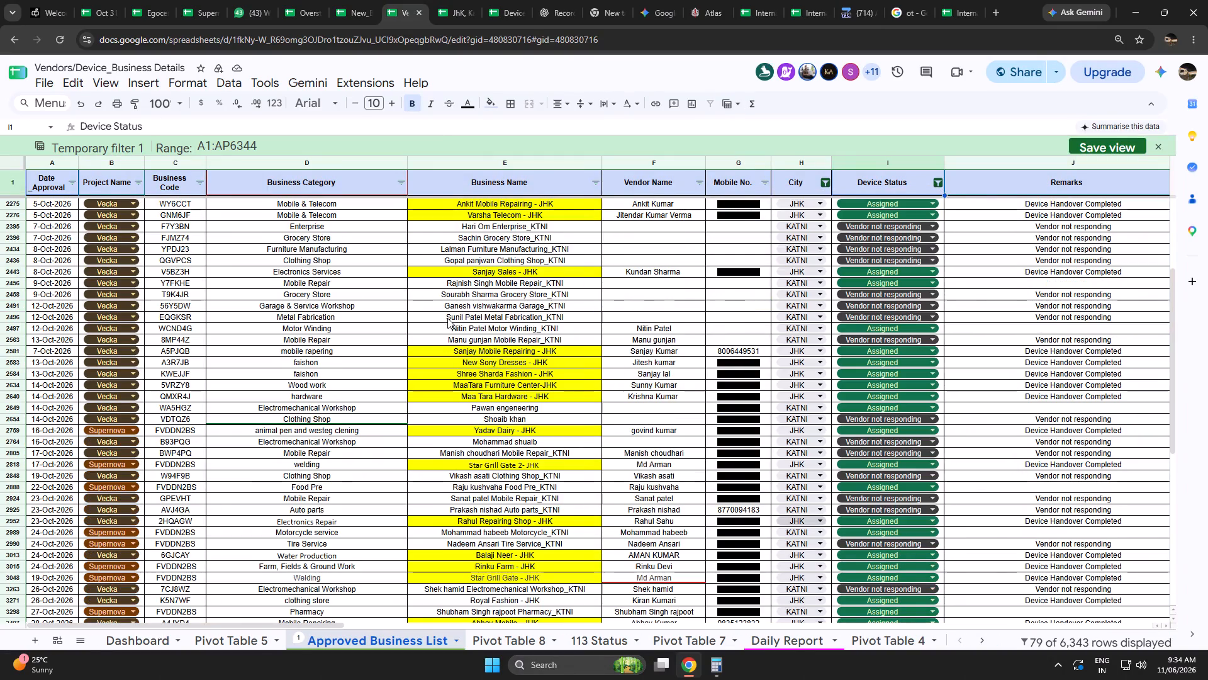
Filter the City column to show only JHK.
click(823, 179)
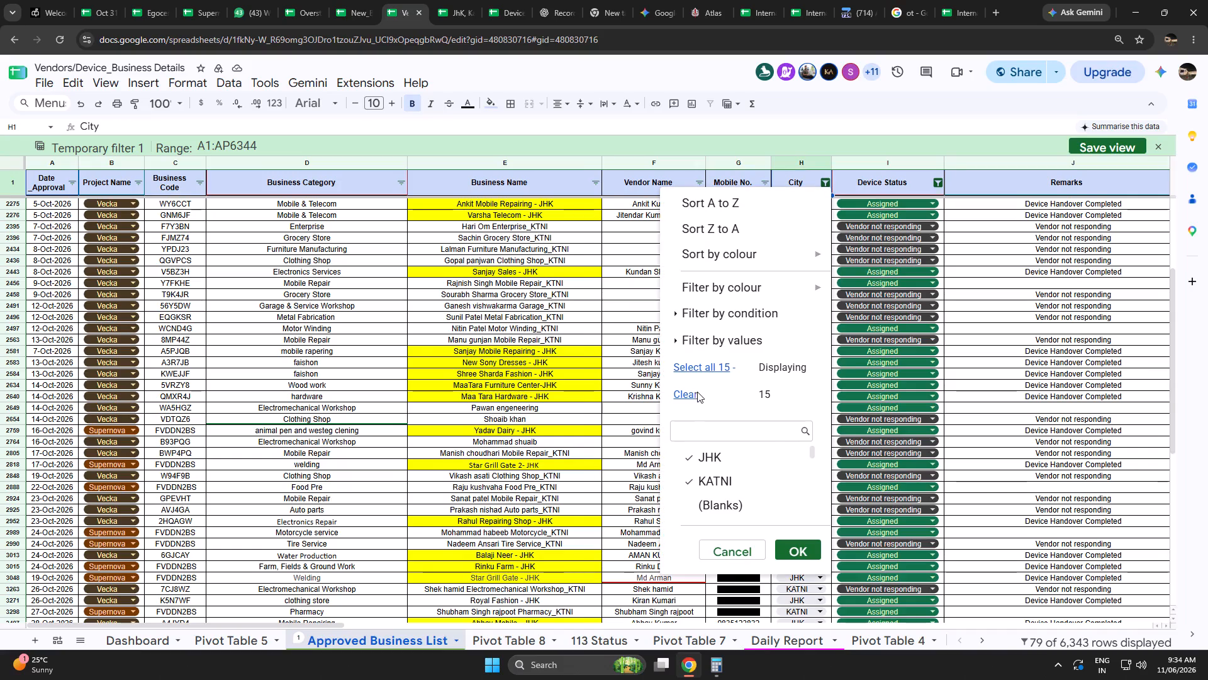
click(692, 394)
click(700, 446)
click(788, 545)
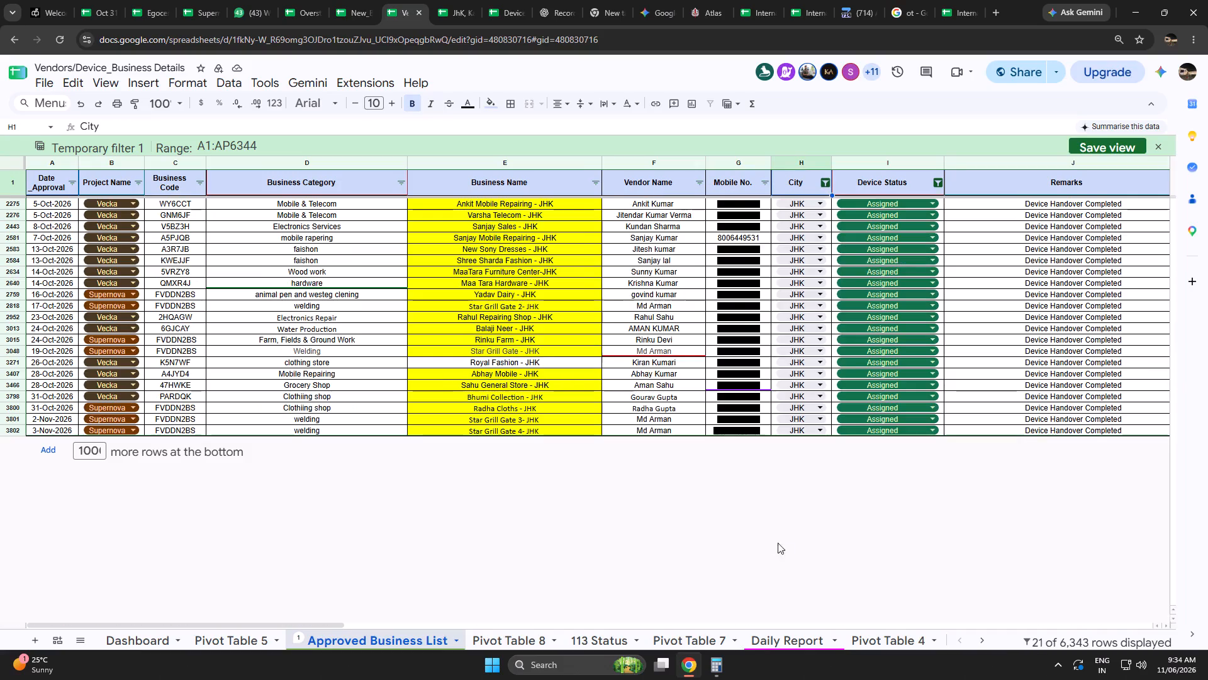
Count the Vendor Name entries in the filtered JHK rows.
click(736, 530)
drag(613, 208, 642, 431)
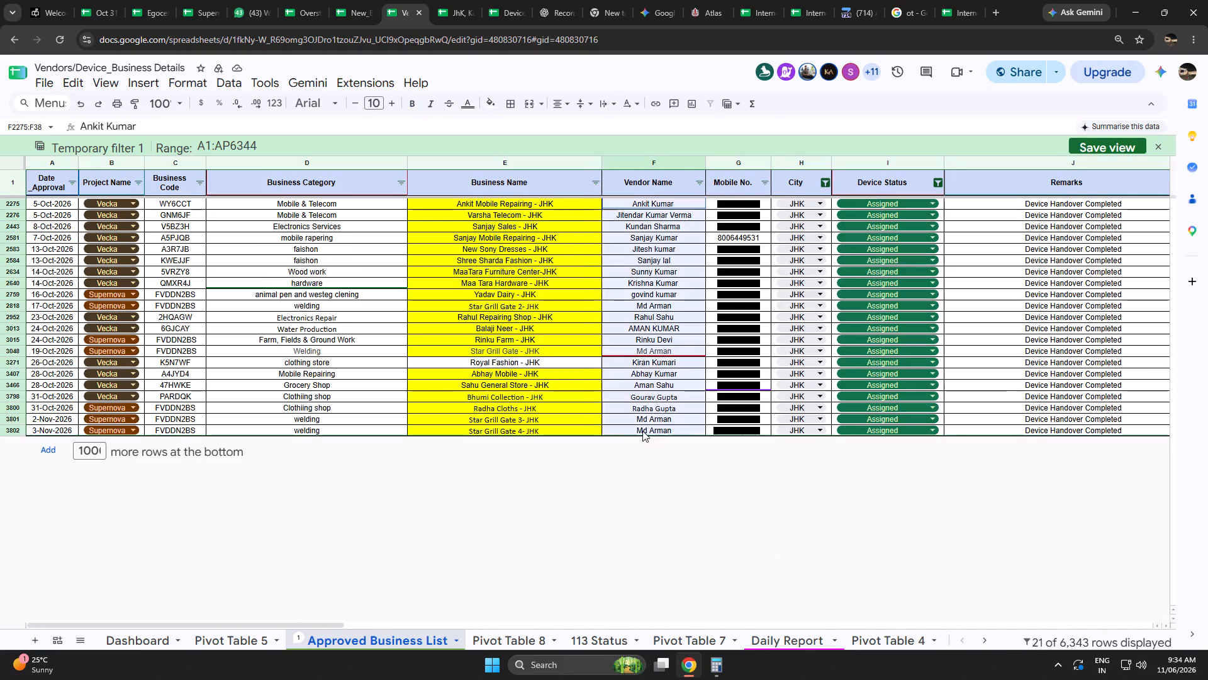
drag(642, 431, 644, 432)
click(552, 467)
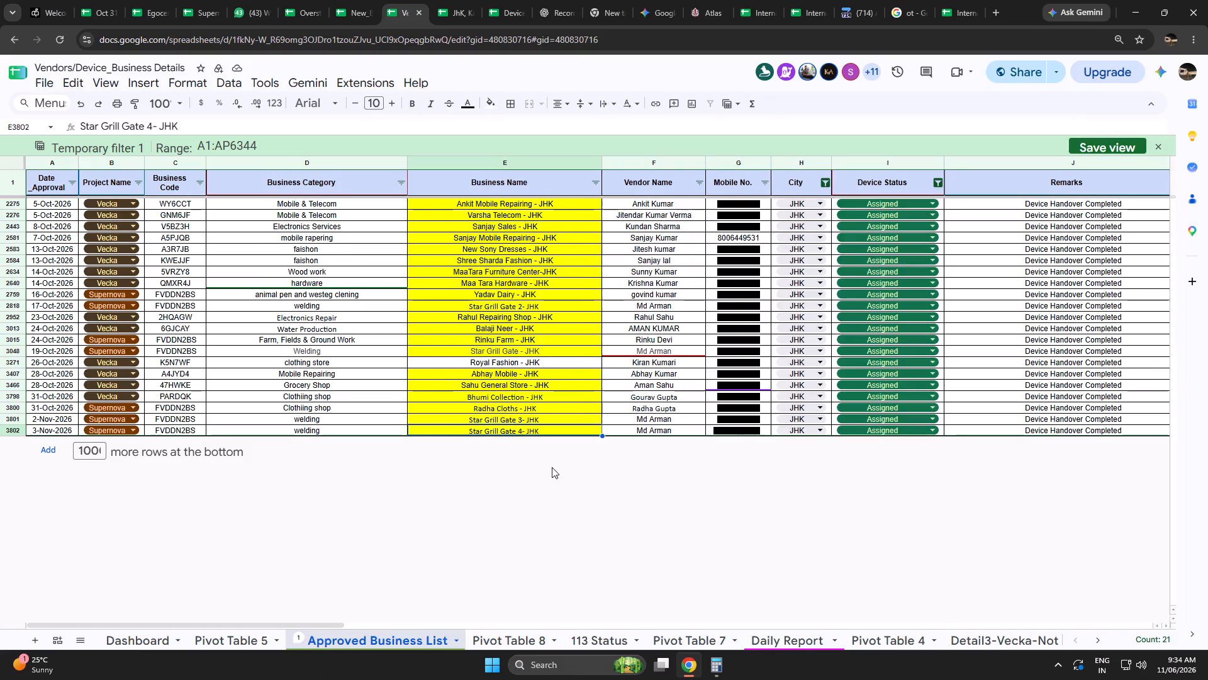
Add De Boarded to the Device Status filter alongside Assigned.
click(941, 179)
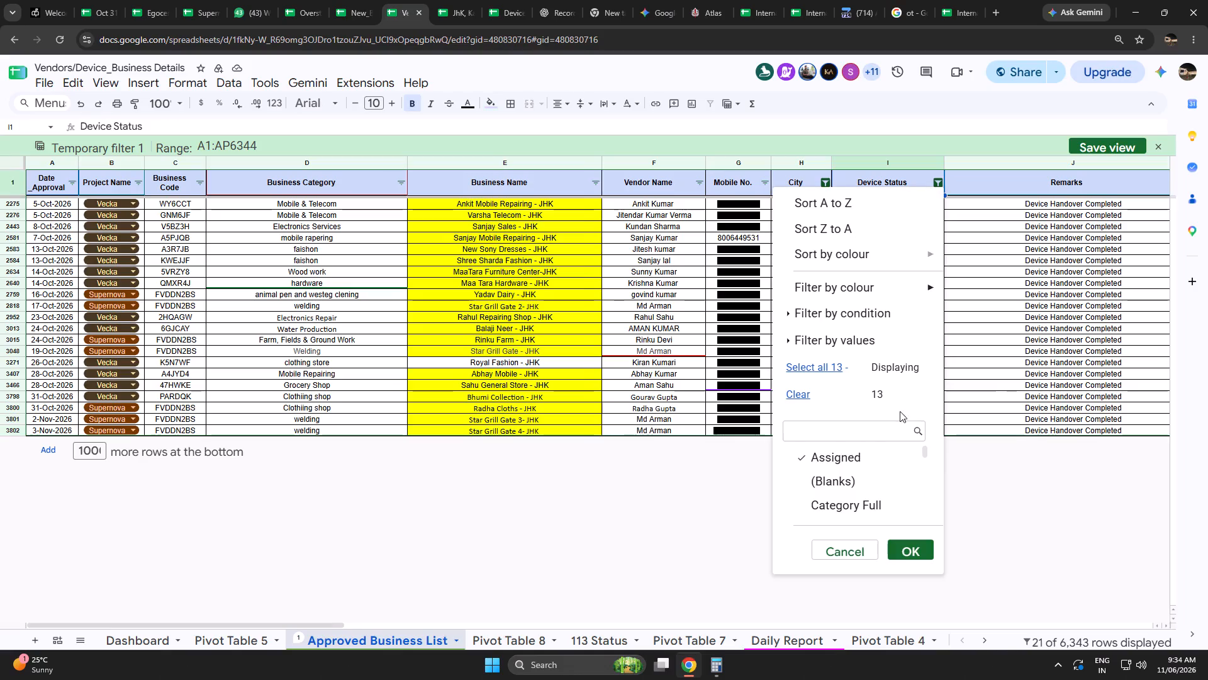
click(830, 429)
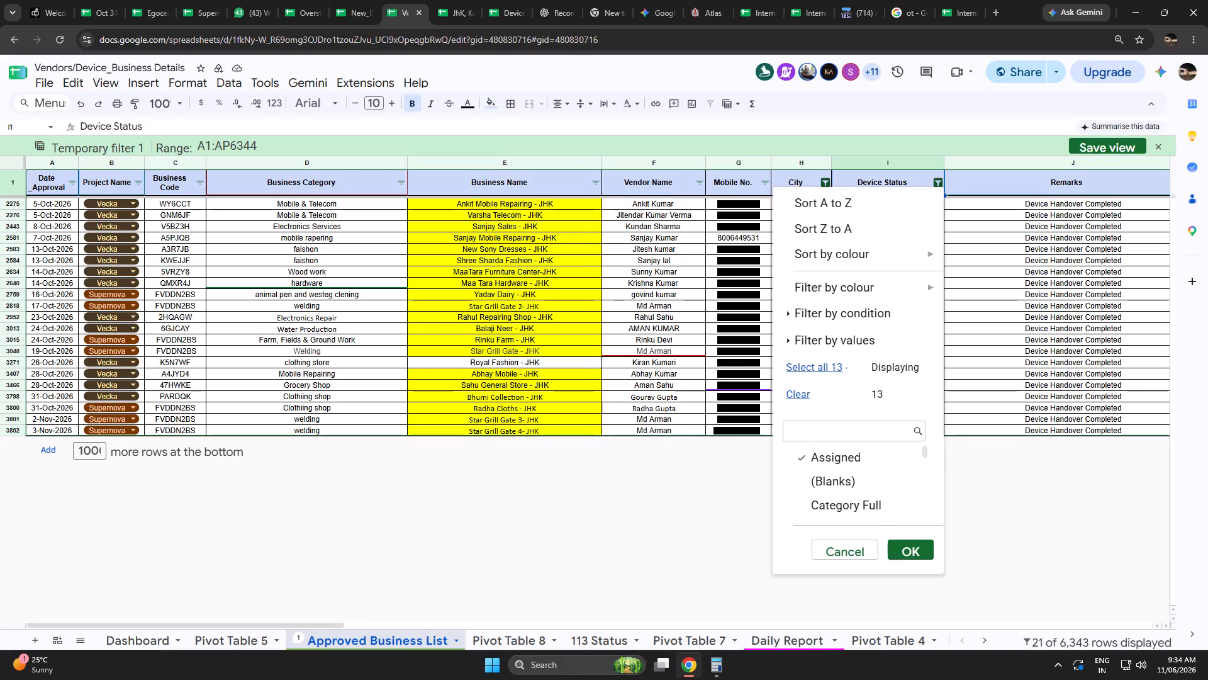
text(de)
click(839, 429)
click(898, 522)
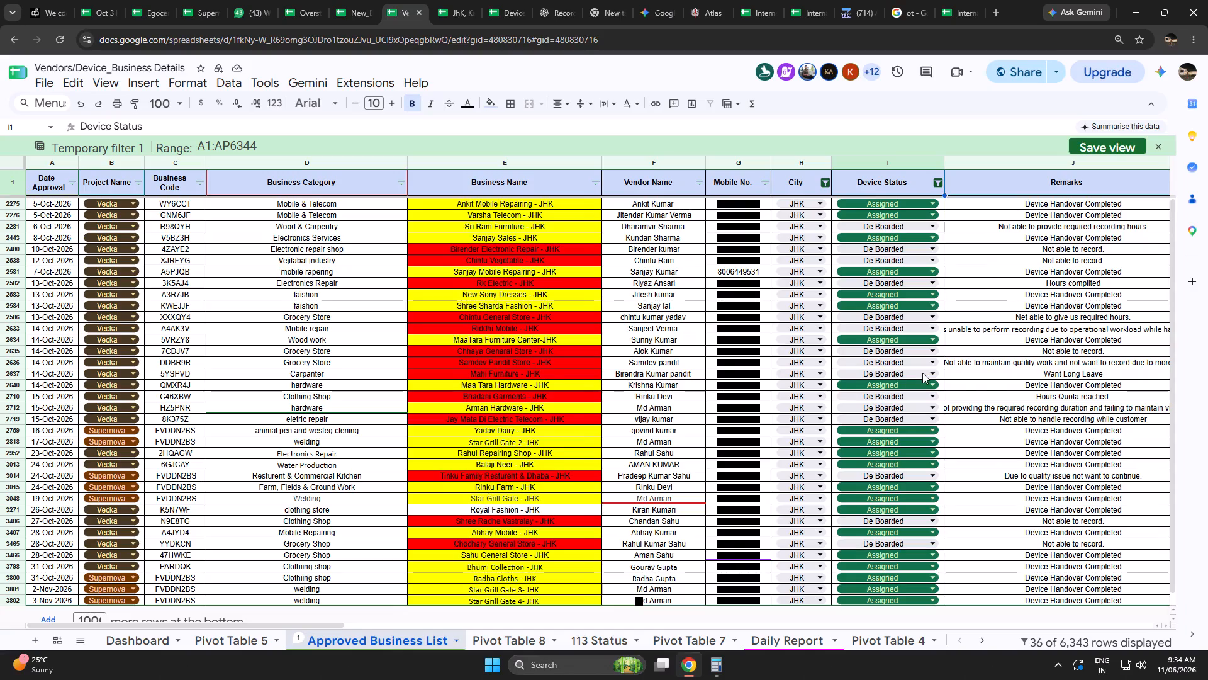
Set the Device Status of Mahi Furniture - JHK to Assigned.
click(995, 373)
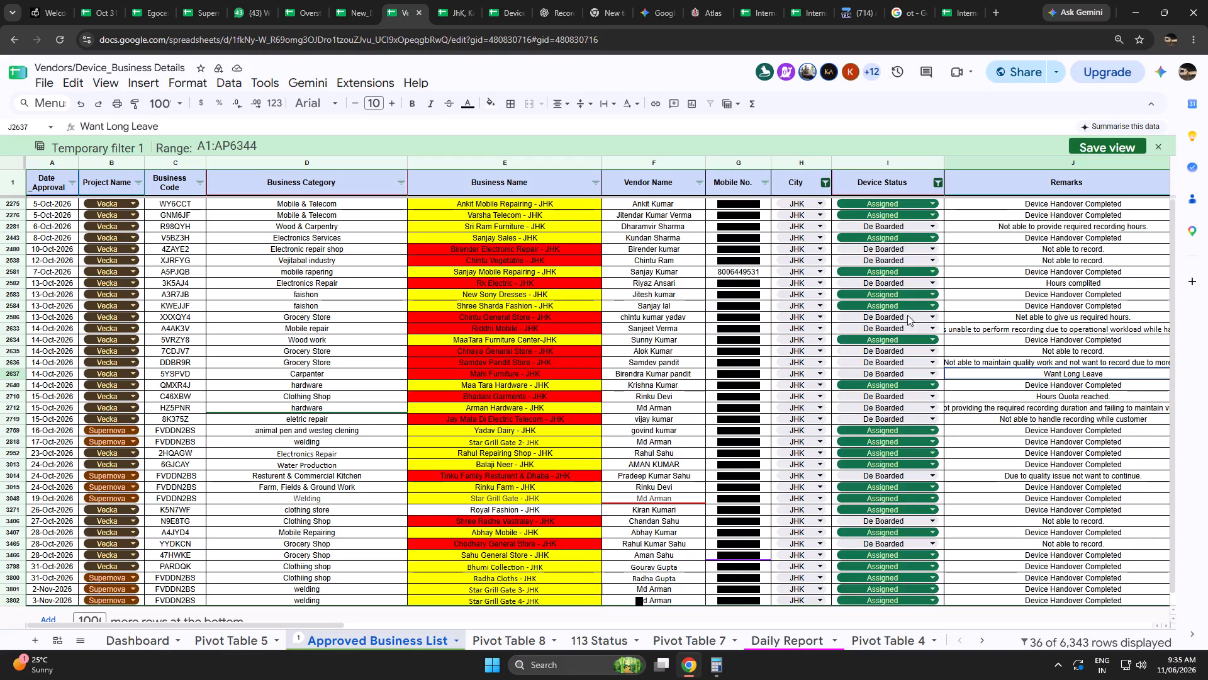
click(901, 376)
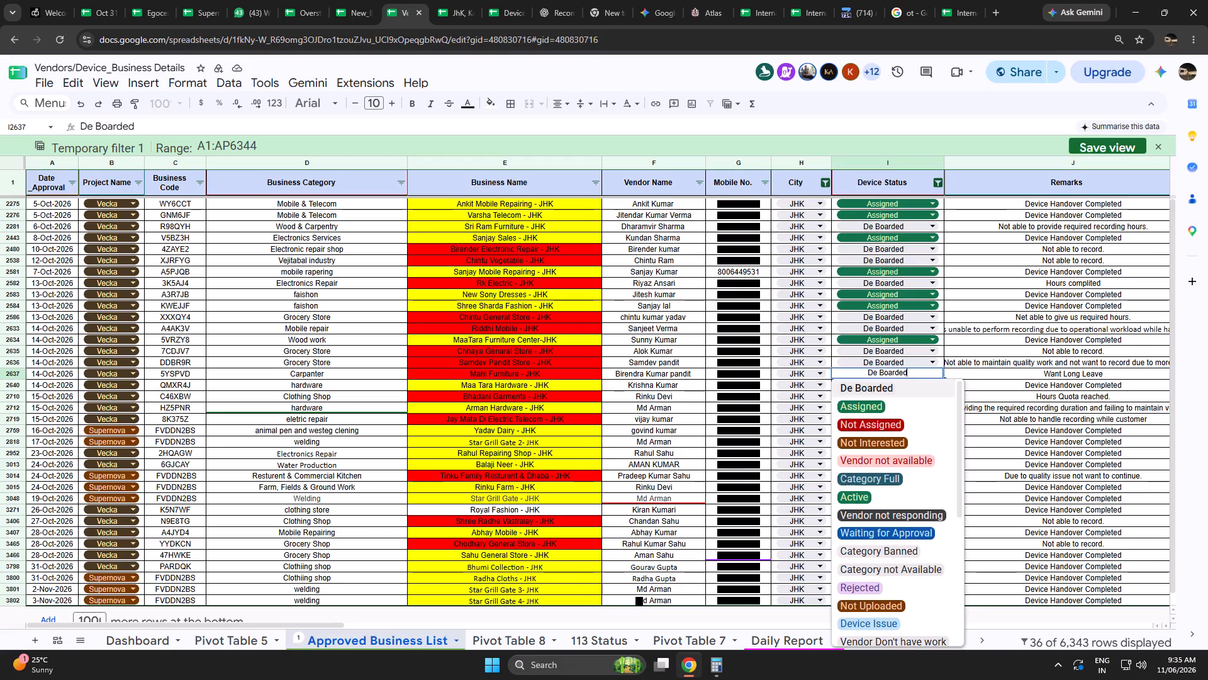
click(871, 407)
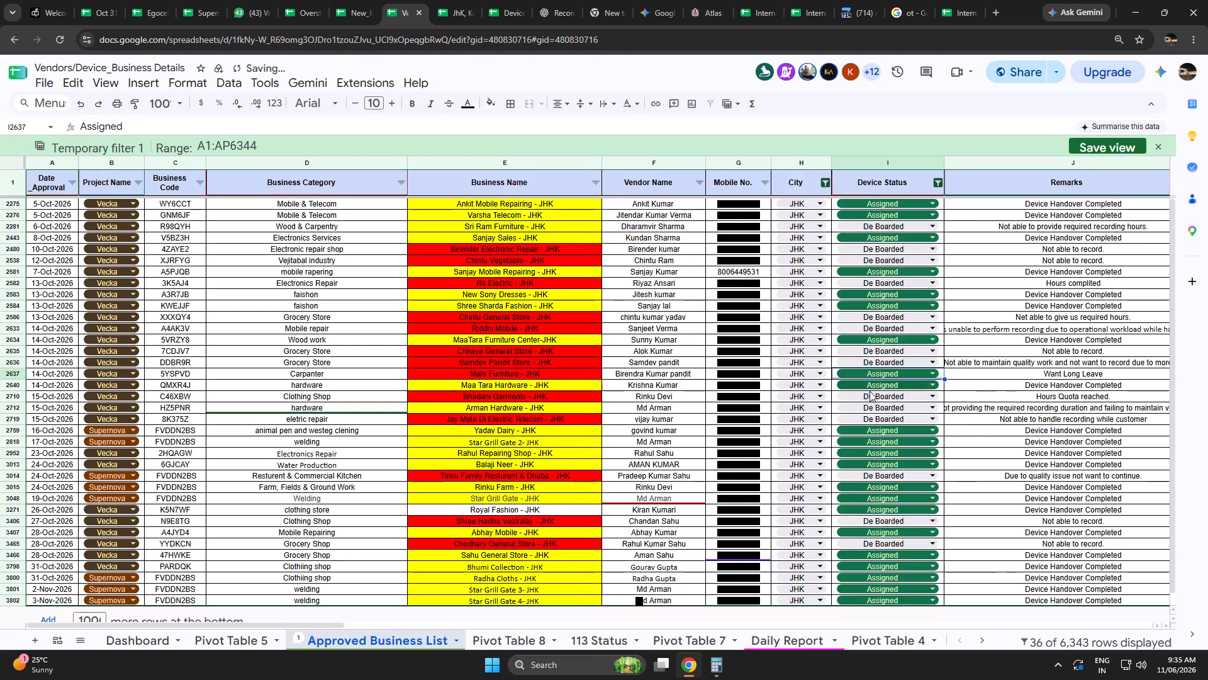
Fill the Mahi Furniture - JHK business name cell with yellow.
click(549, 377)
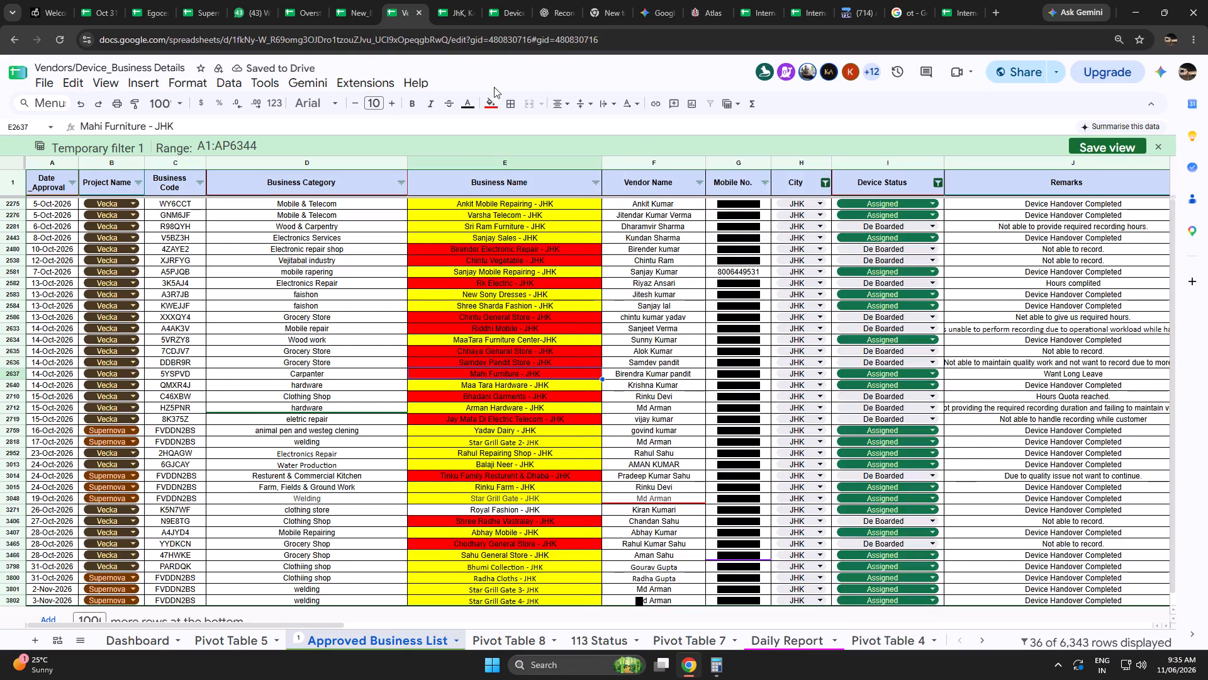
click(484, 106)
click(531, 161)
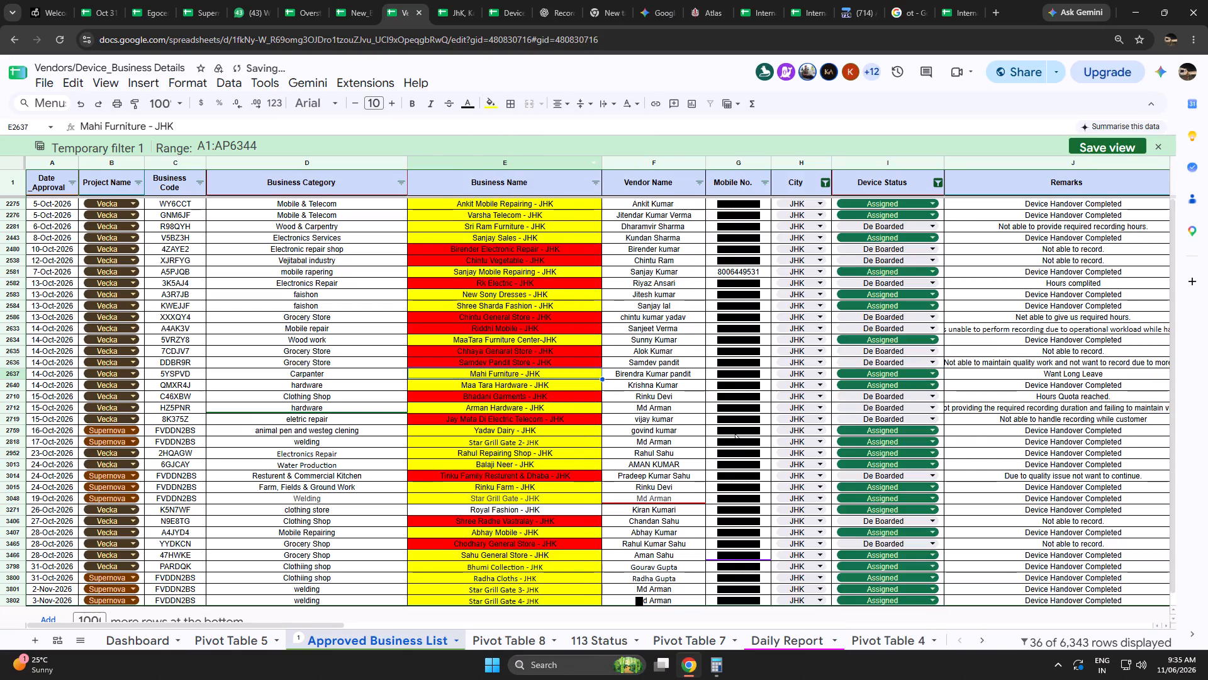
Replace the Mahi Furniture - JHK remark with "Again Device handover after long leave".
click(958, 373)
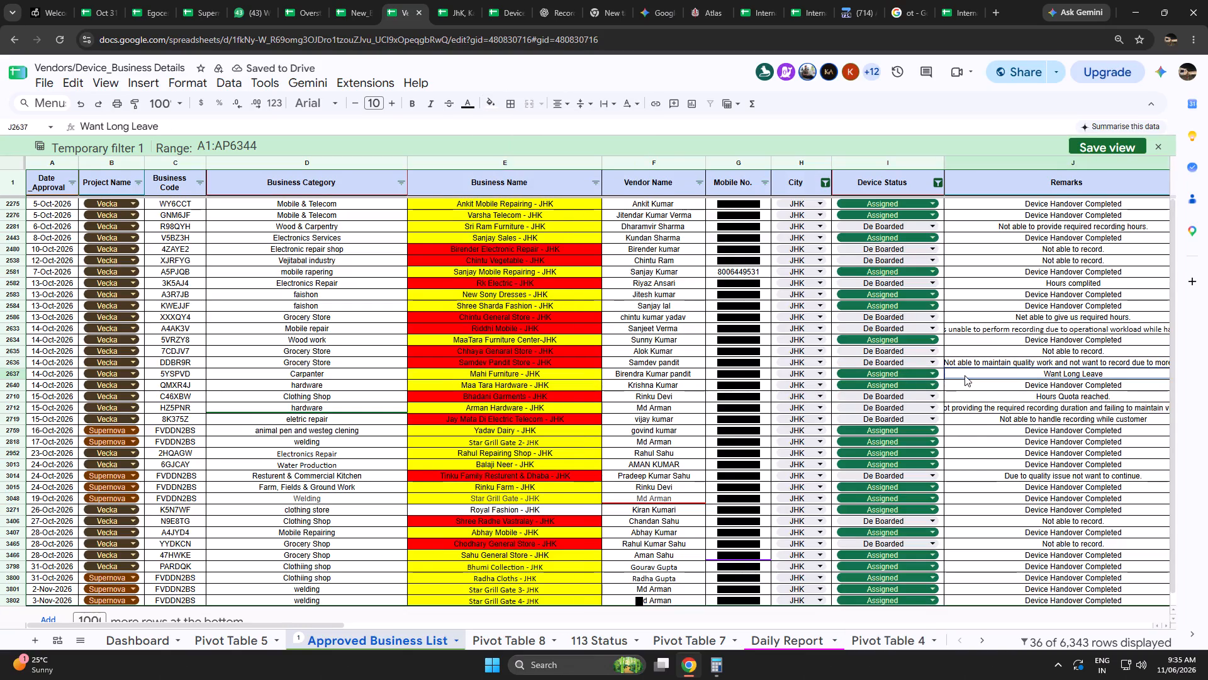
key(BackSpace)
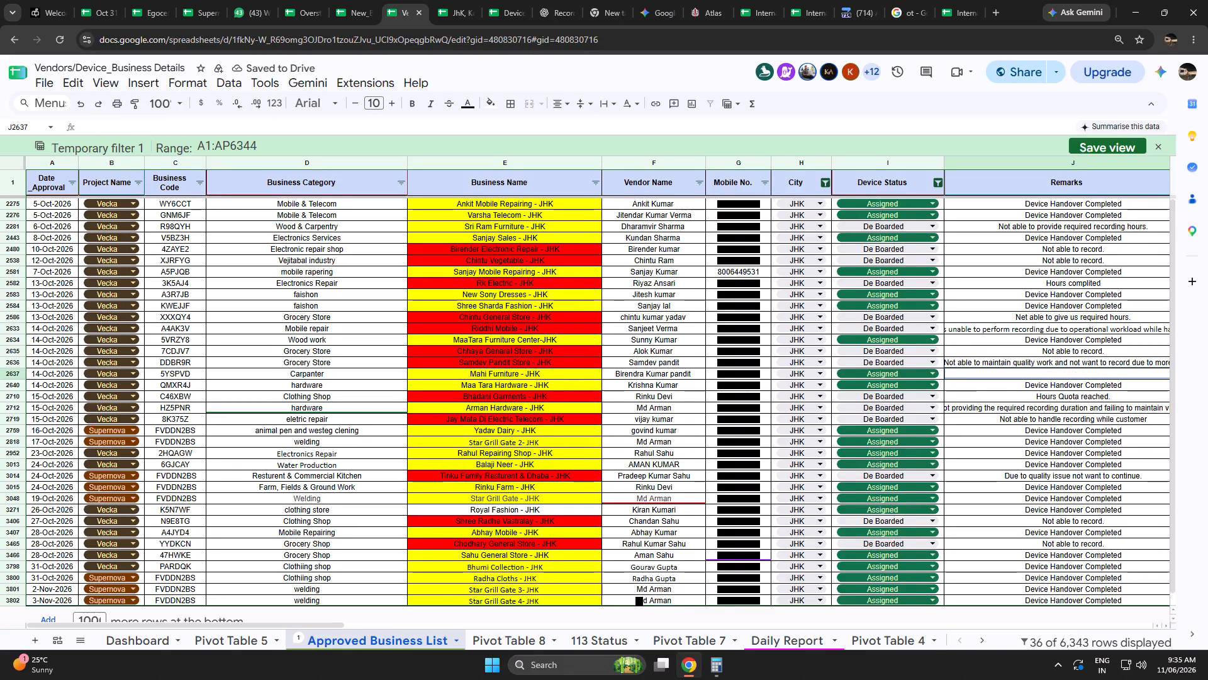
text(Agin)
key(space)
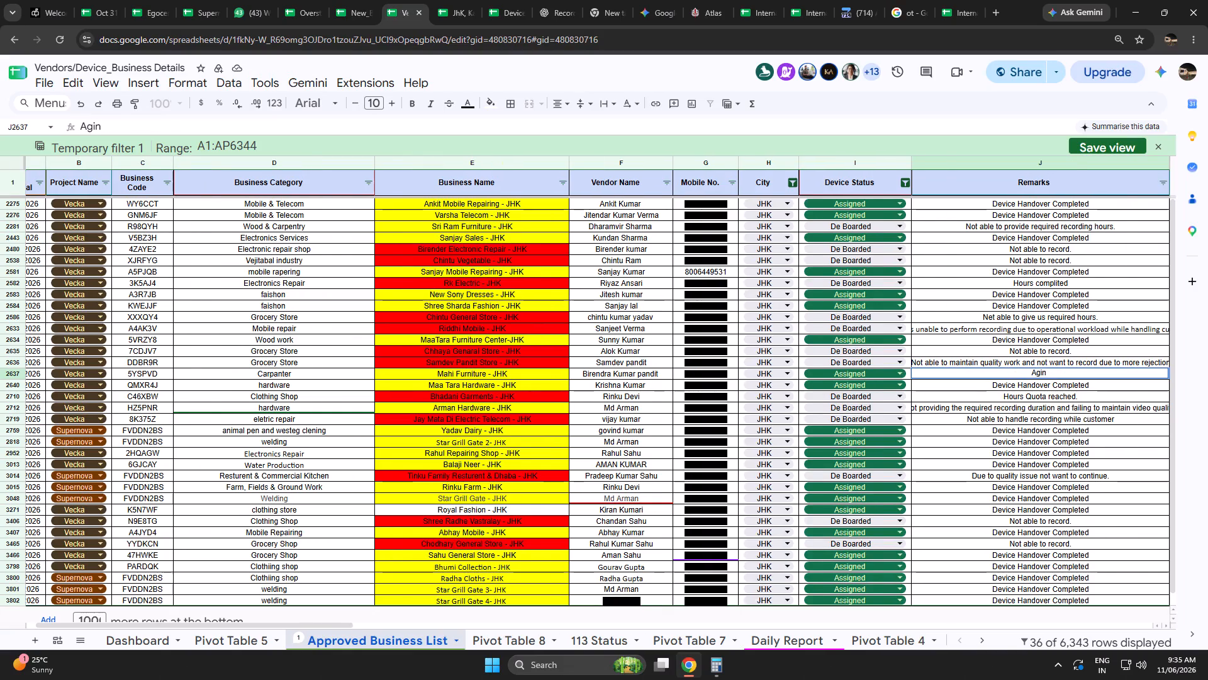
key(BackSpace)
key(BackSpace)
key(BackSpace)
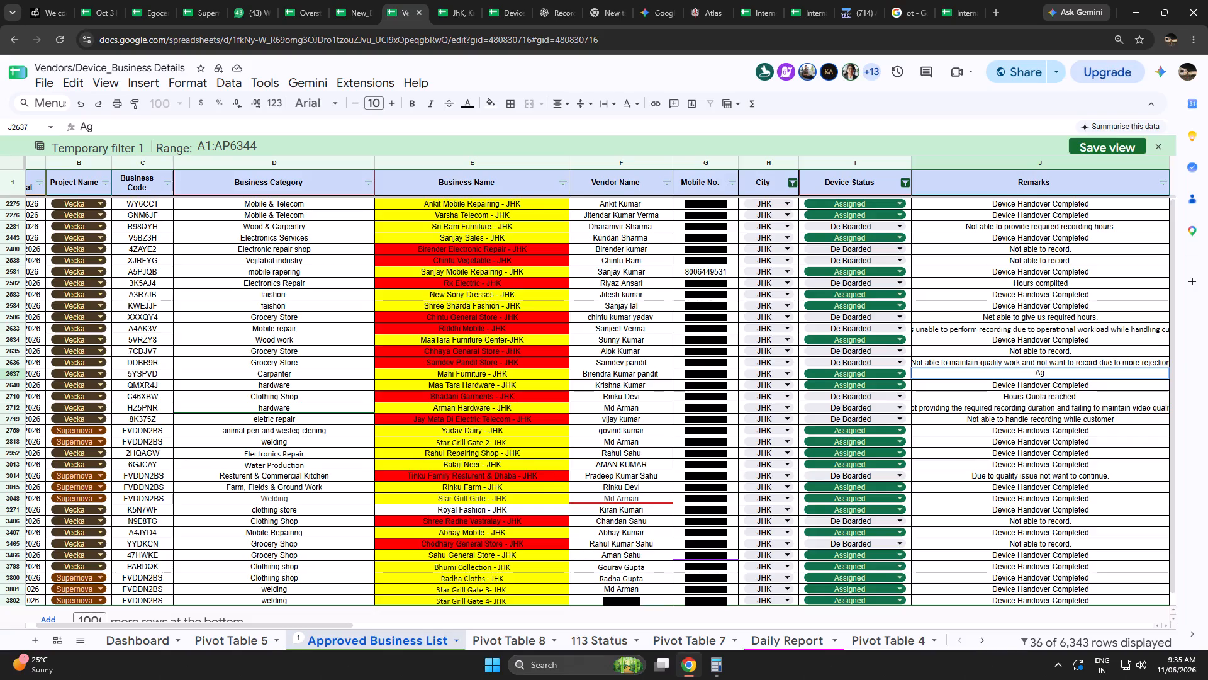
text(ain Device hand)
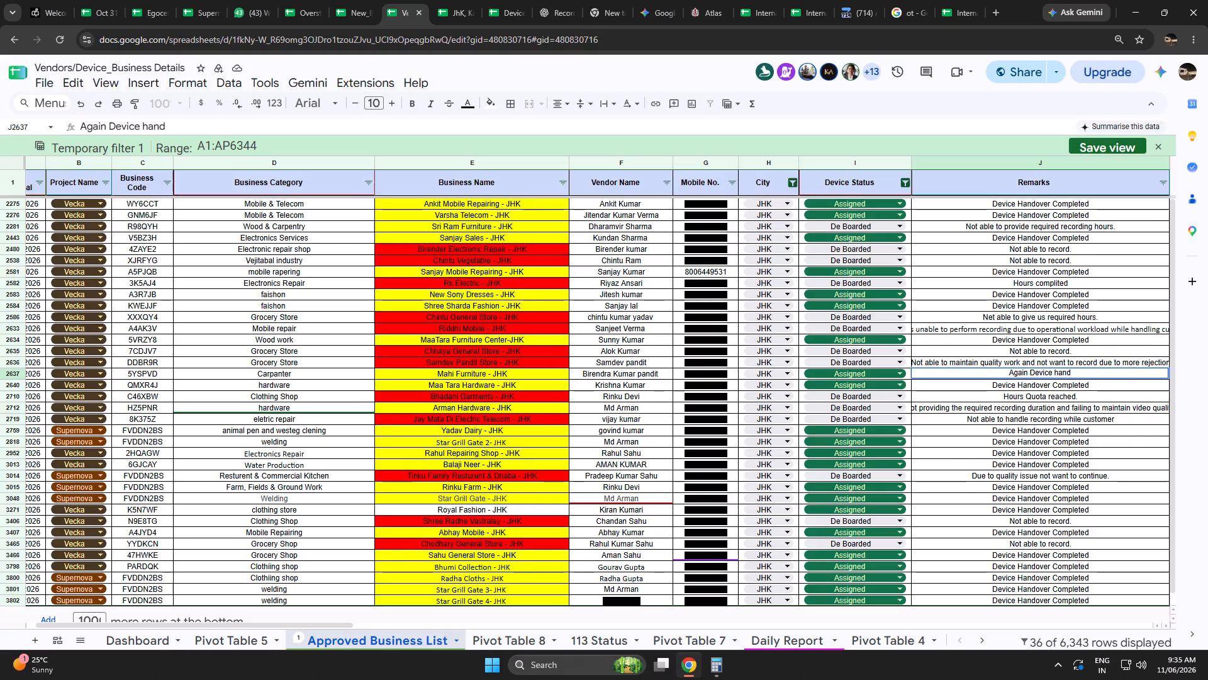
text(over after long leave)
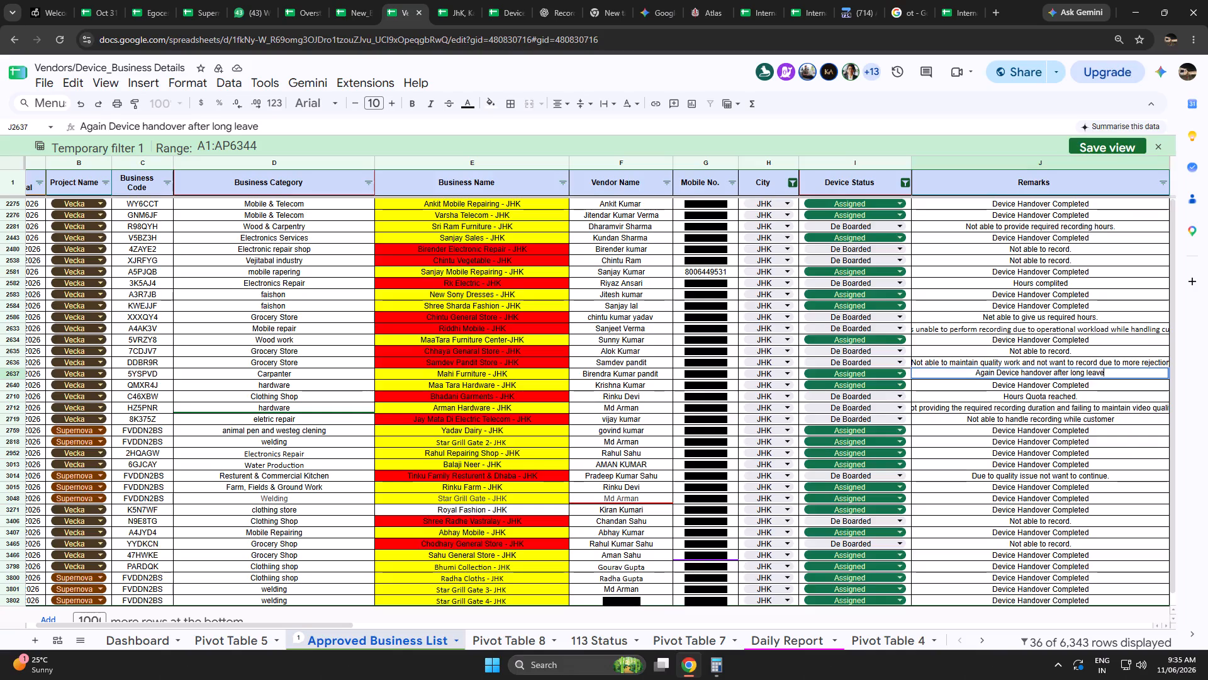
key(Right)
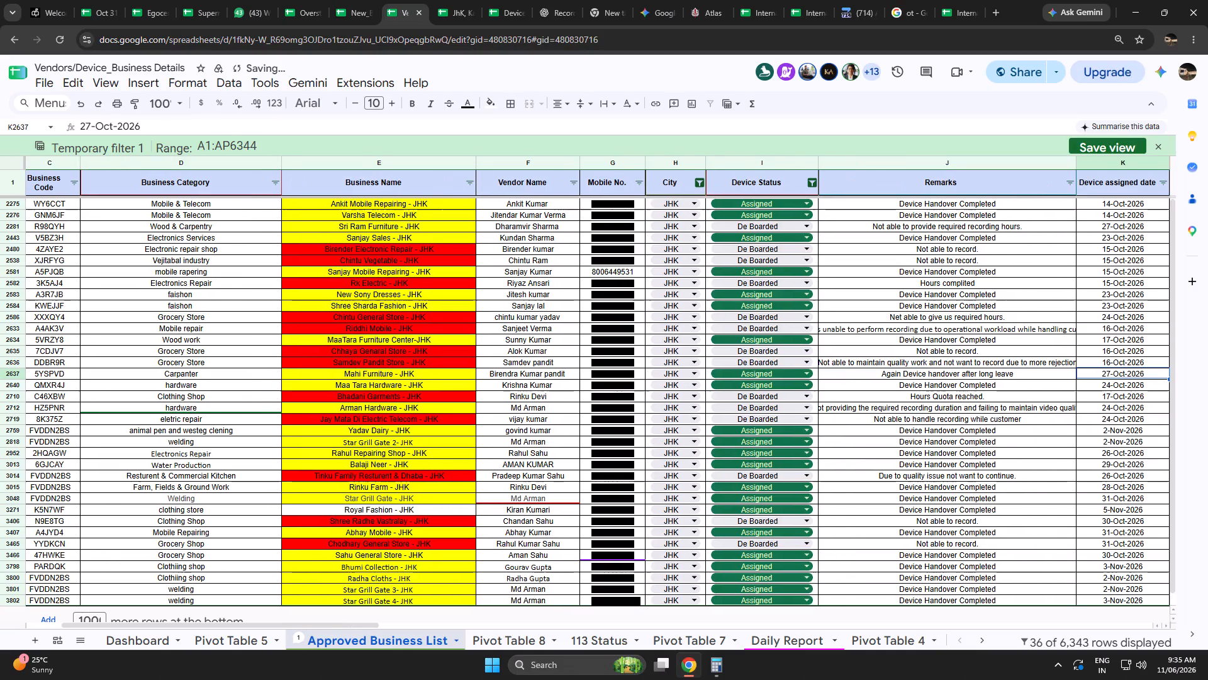
Set the Device assigned date of Mahi Furniture - JHK to 6-Nov-2026.
key(ctrl+semicolon)
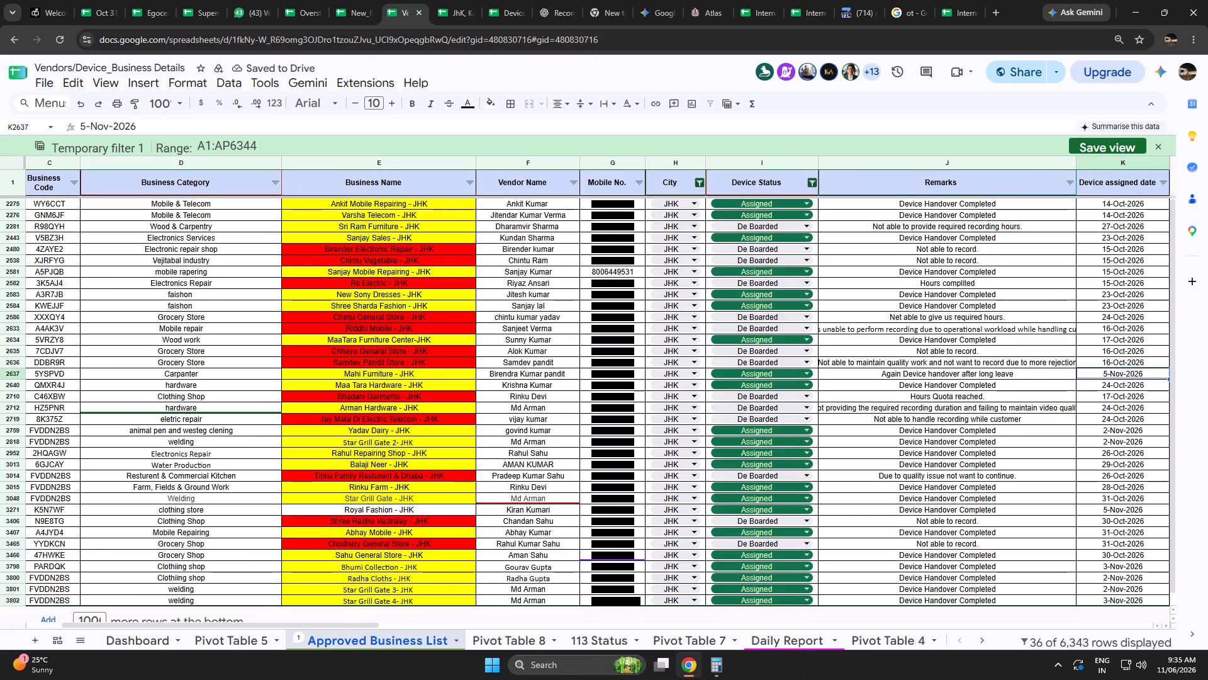
double_click(1099, 372)
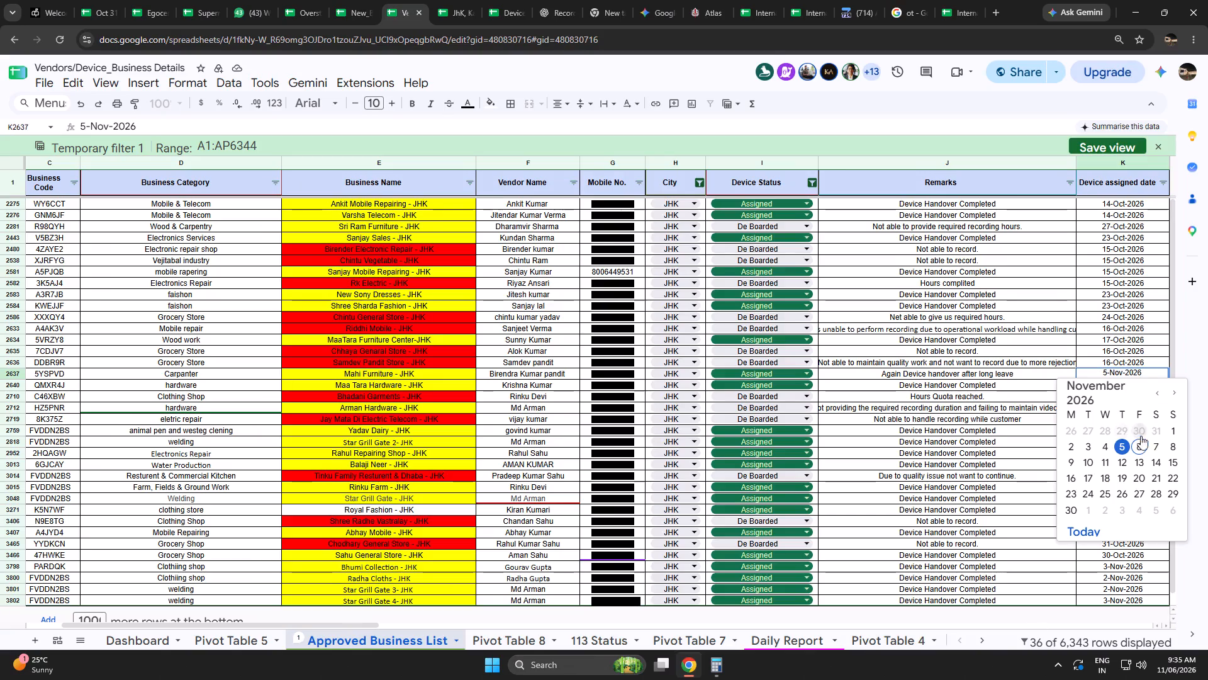
click(1141, 446)
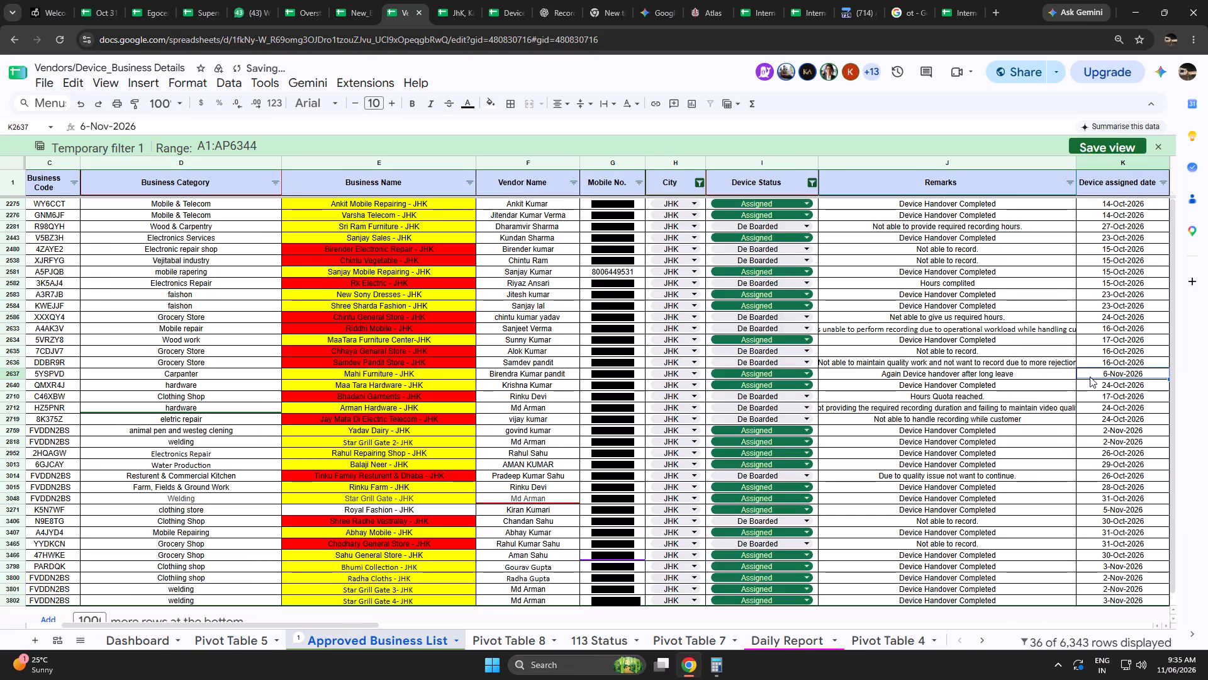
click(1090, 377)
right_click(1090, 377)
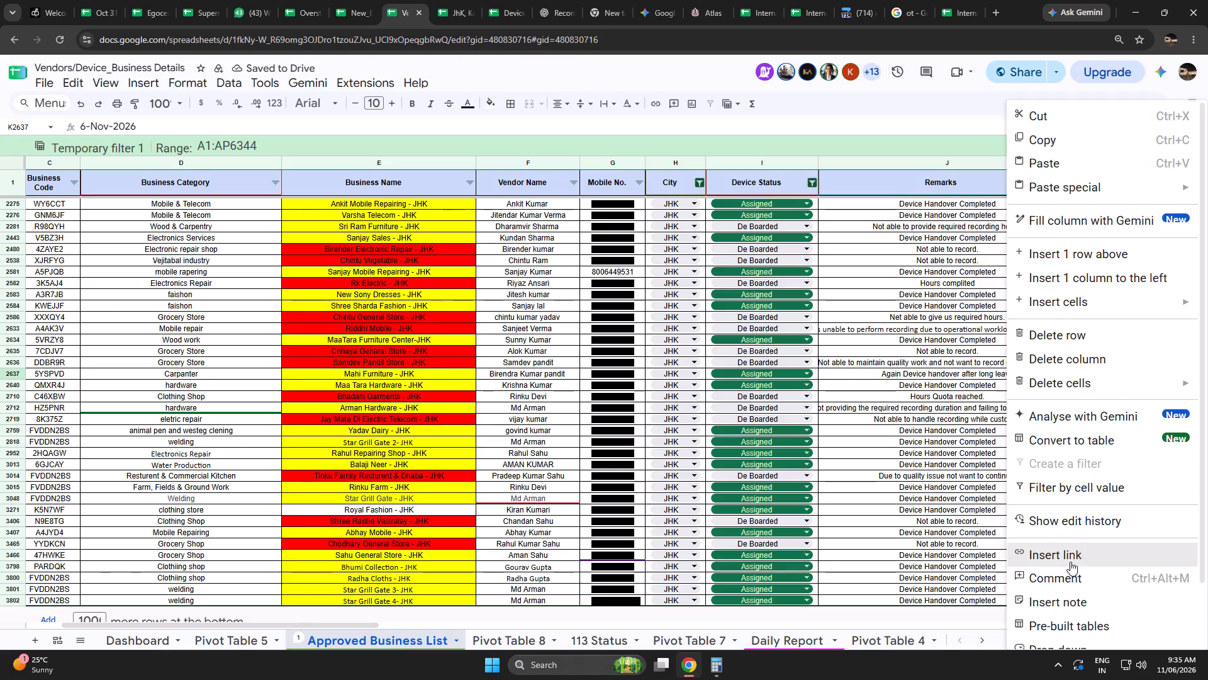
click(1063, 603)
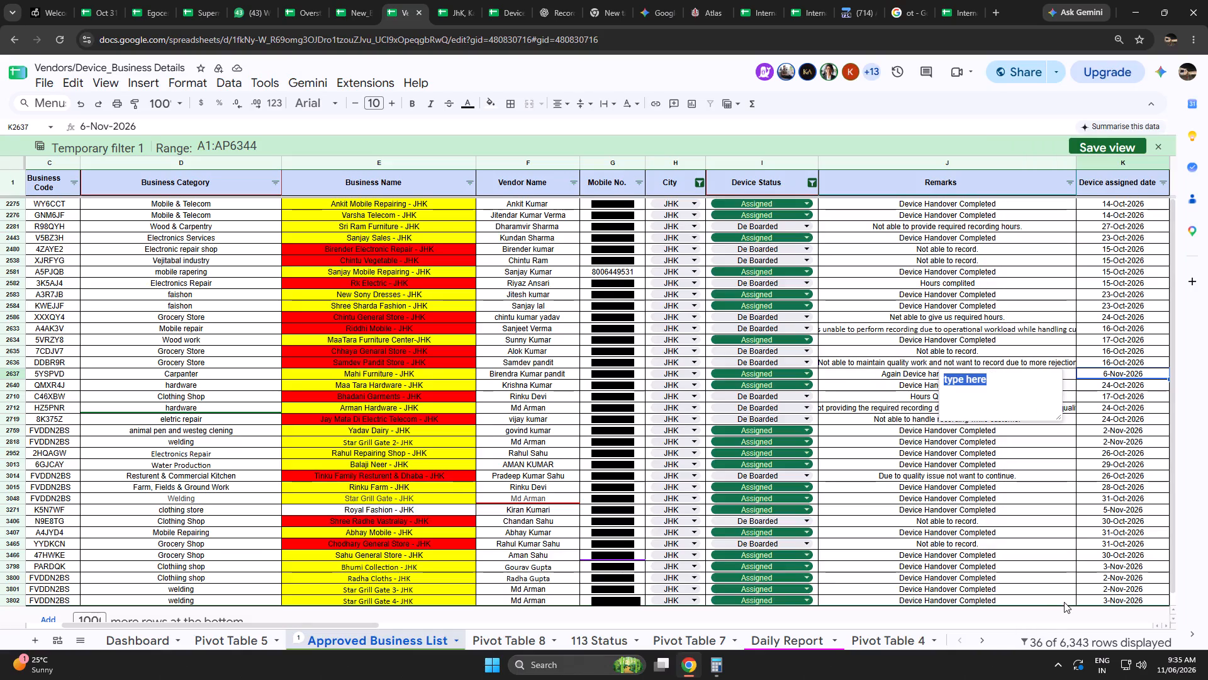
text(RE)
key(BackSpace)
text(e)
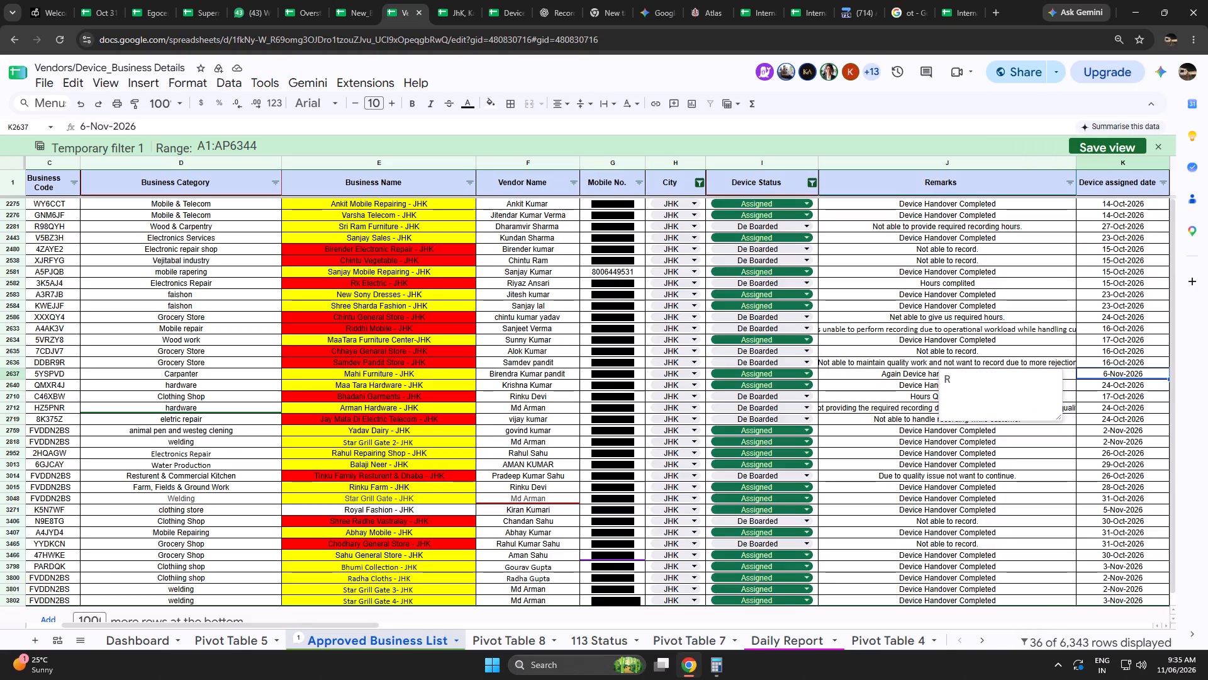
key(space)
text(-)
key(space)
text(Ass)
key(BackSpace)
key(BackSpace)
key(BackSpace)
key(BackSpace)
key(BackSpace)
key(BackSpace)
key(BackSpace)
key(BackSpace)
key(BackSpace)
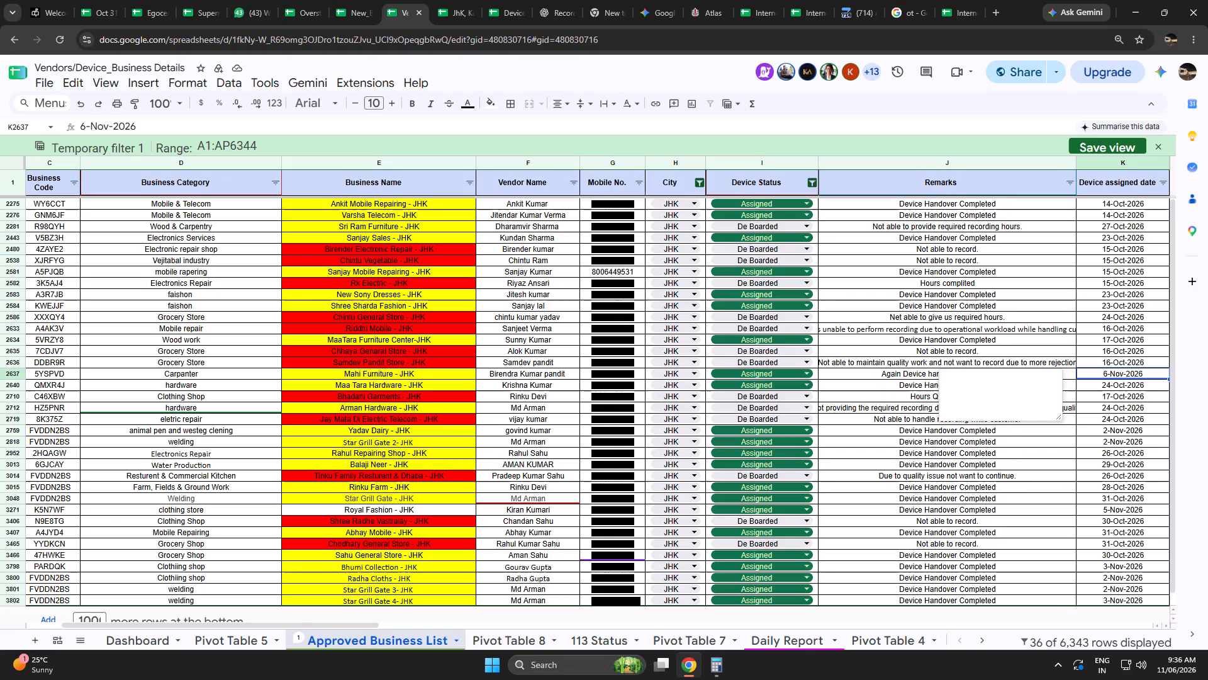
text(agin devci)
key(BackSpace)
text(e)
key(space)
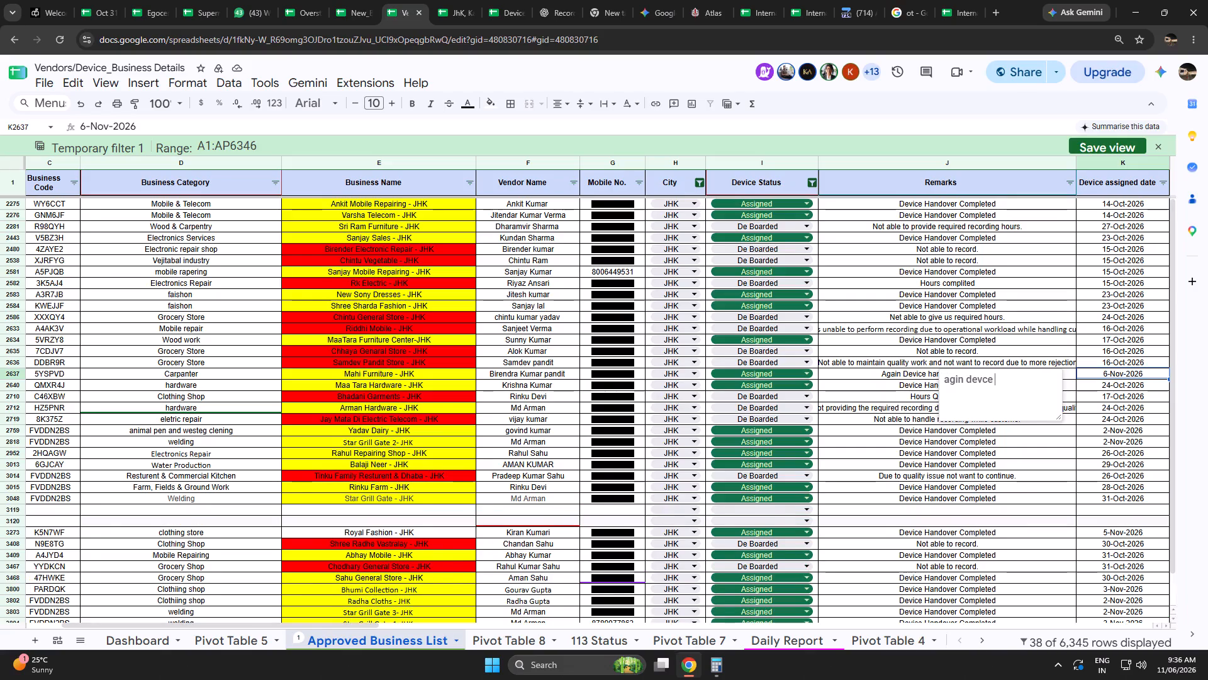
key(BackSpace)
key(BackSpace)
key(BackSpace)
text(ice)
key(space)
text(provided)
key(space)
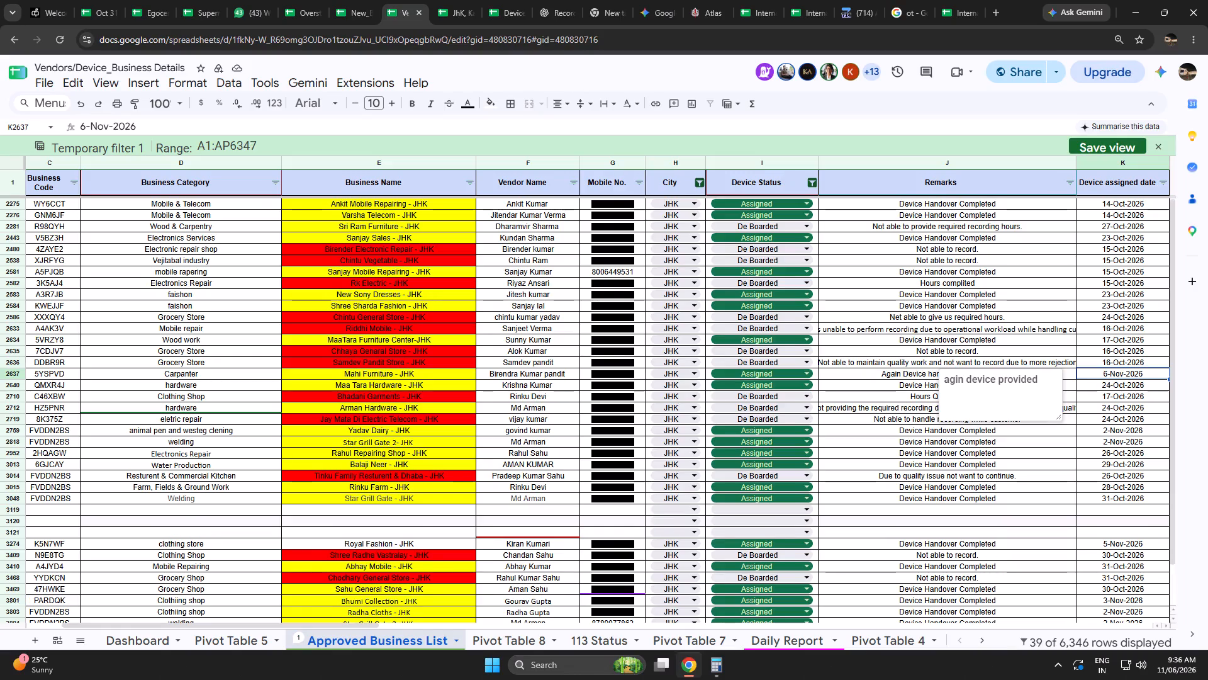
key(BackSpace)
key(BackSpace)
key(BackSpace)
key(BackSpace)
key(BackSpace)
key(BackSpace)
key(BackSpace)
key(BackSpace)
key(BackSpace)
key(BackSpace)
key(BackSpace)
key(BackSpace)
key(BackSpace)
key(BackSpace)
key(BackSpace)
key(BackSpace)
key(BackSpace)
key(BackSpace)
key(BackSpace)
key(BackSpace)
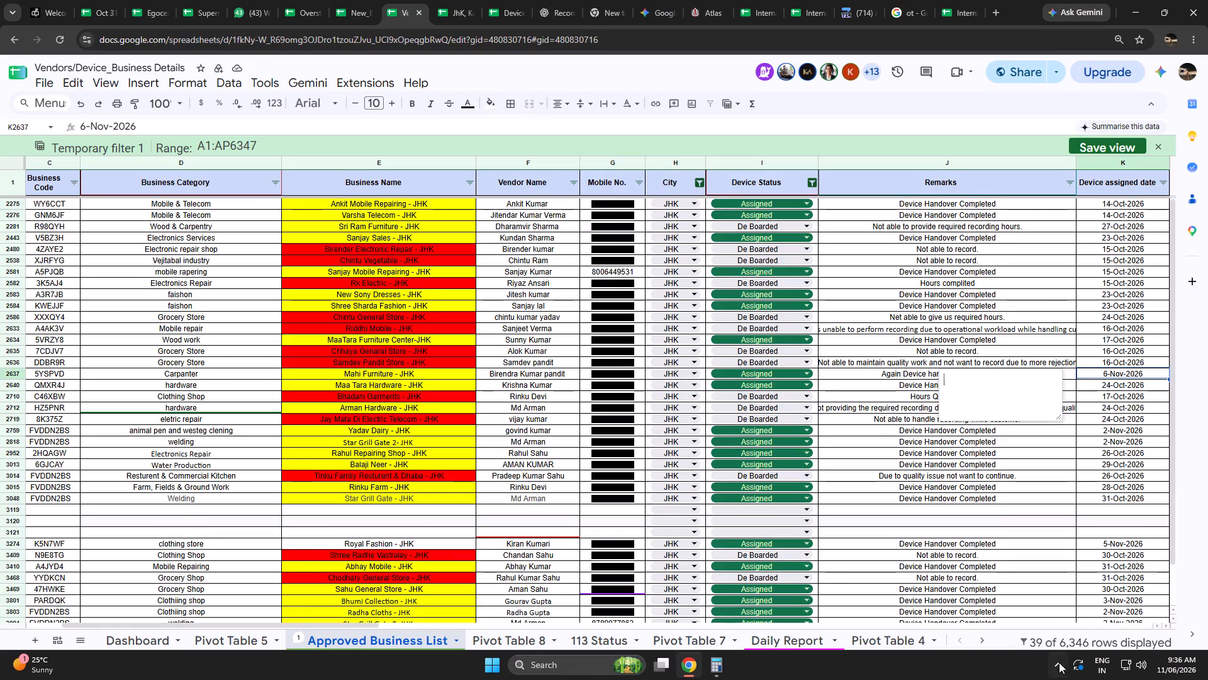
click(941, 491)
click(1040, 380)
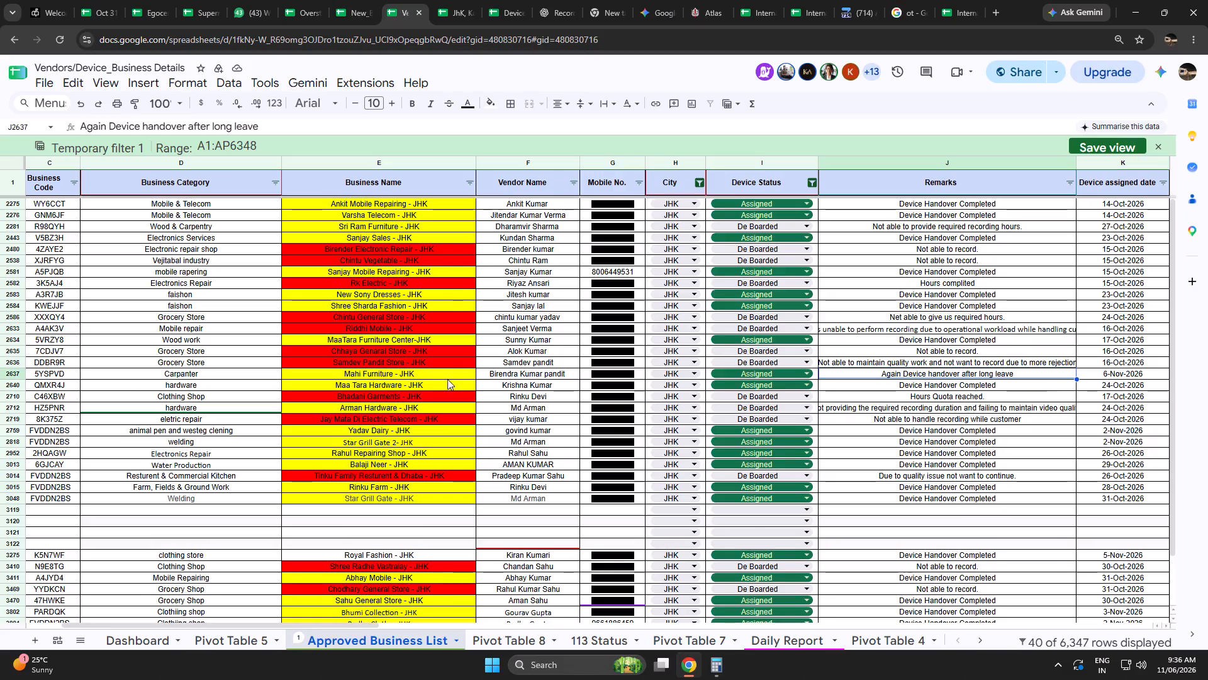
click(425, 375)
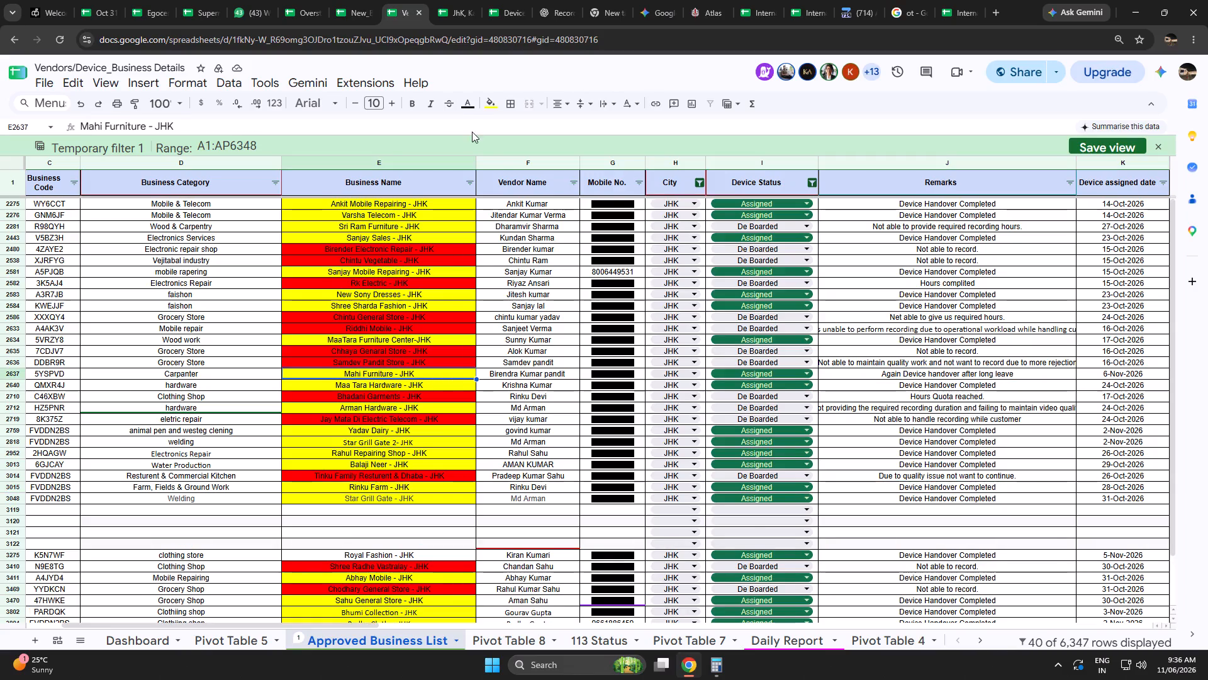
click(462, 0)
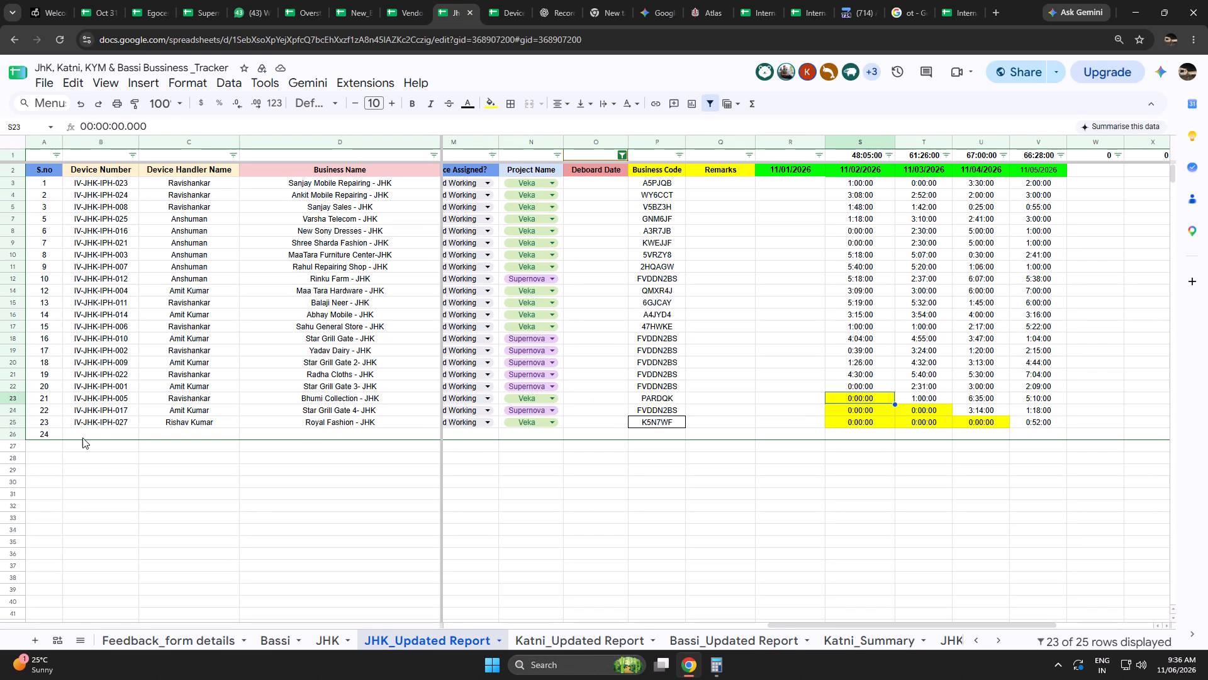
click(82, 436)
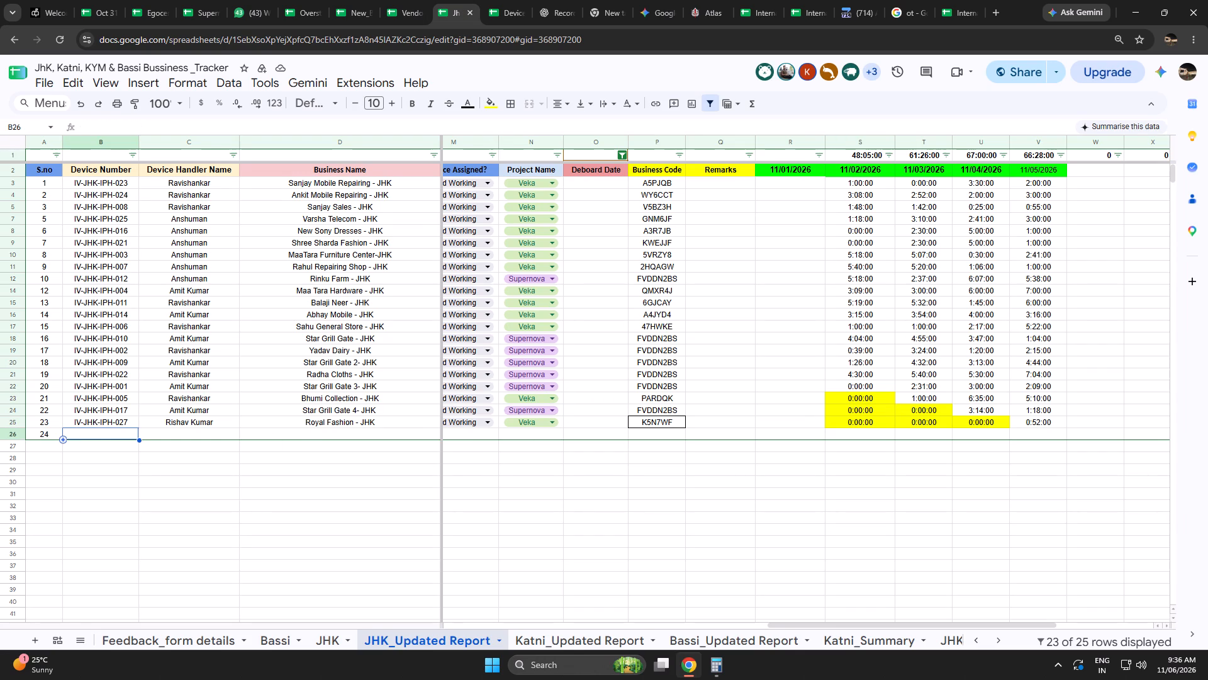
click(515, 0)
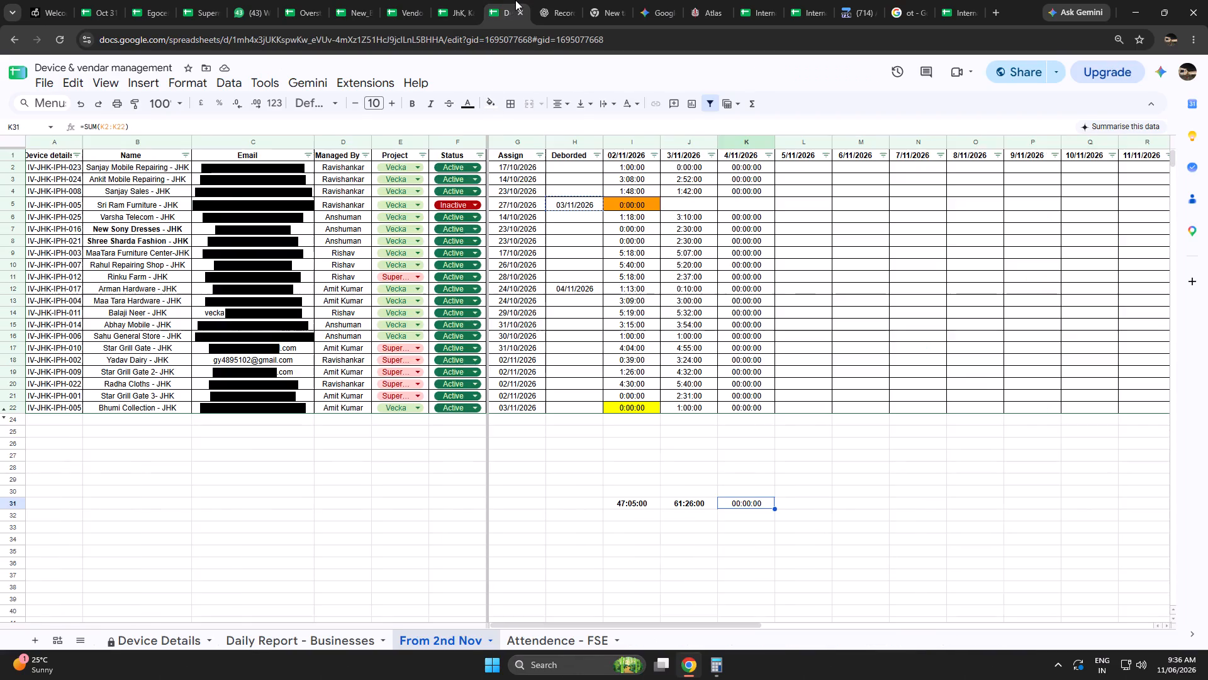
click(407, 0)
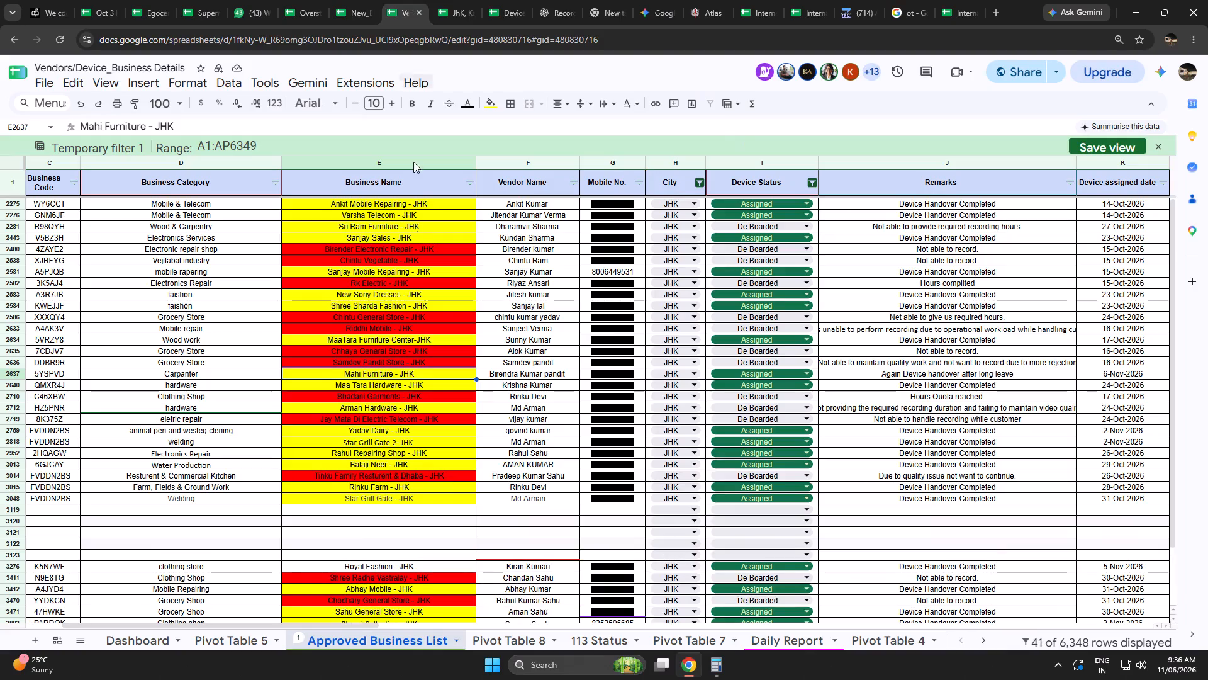
Copy the business code 5YSPVD and business name Mahi Furniture - JHK from the Approved Business List into entry 24 of the tracker's JHK_Updated Report.
click(70, 373)
key(ctrl+c)
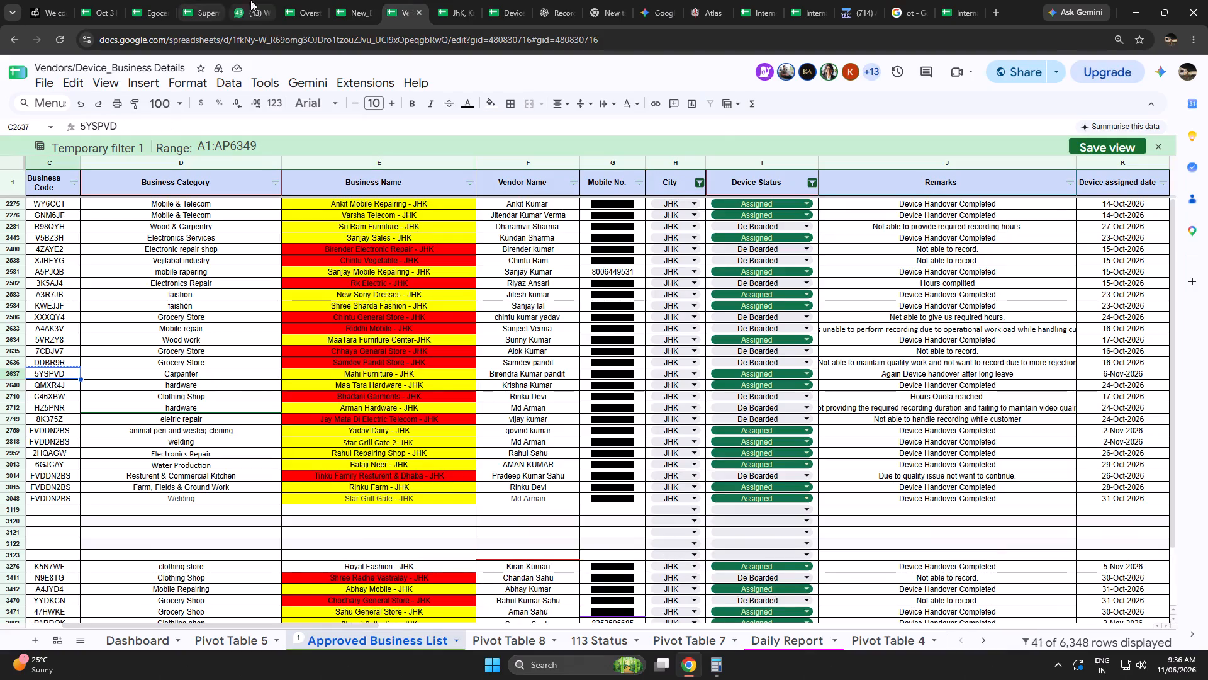
click(343, 371)
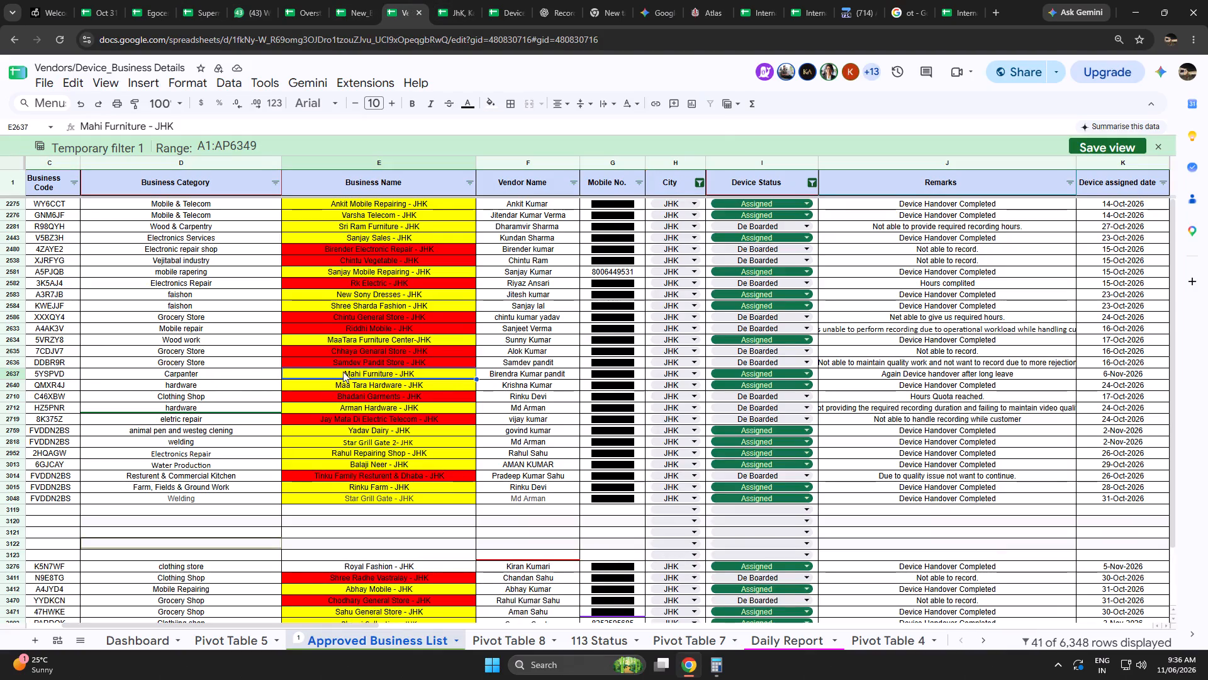
key(ctrl+c)
click(457, 0)
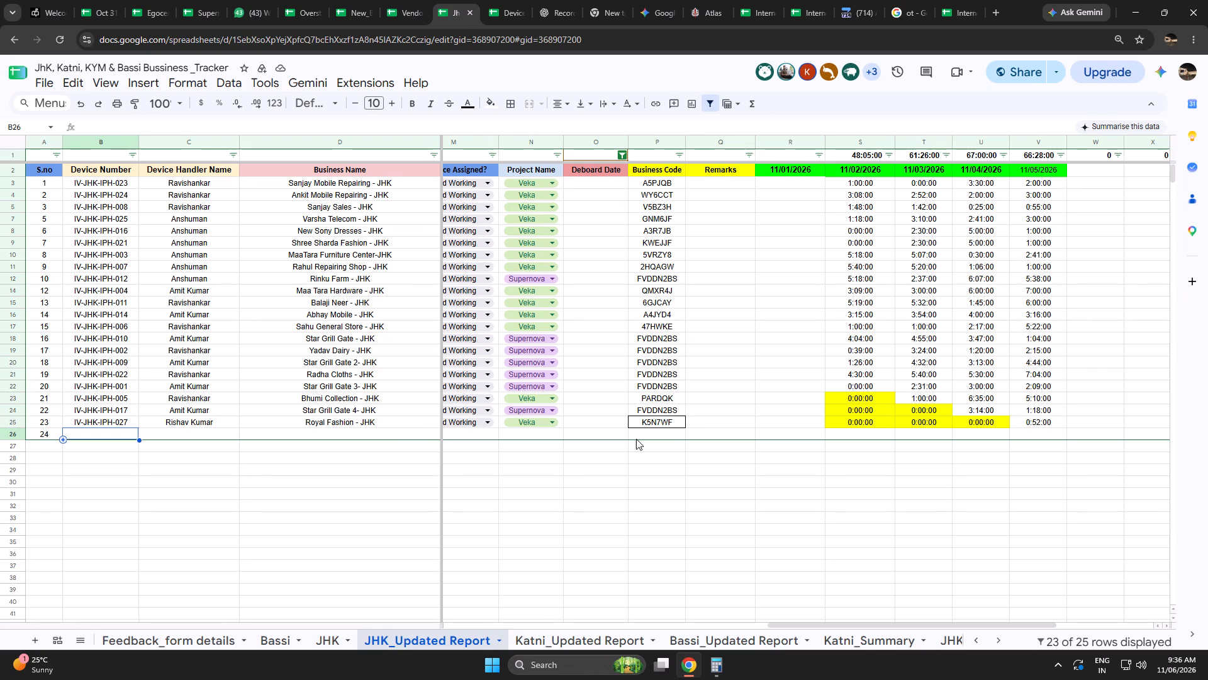
click(663, 433)
key(super+v)
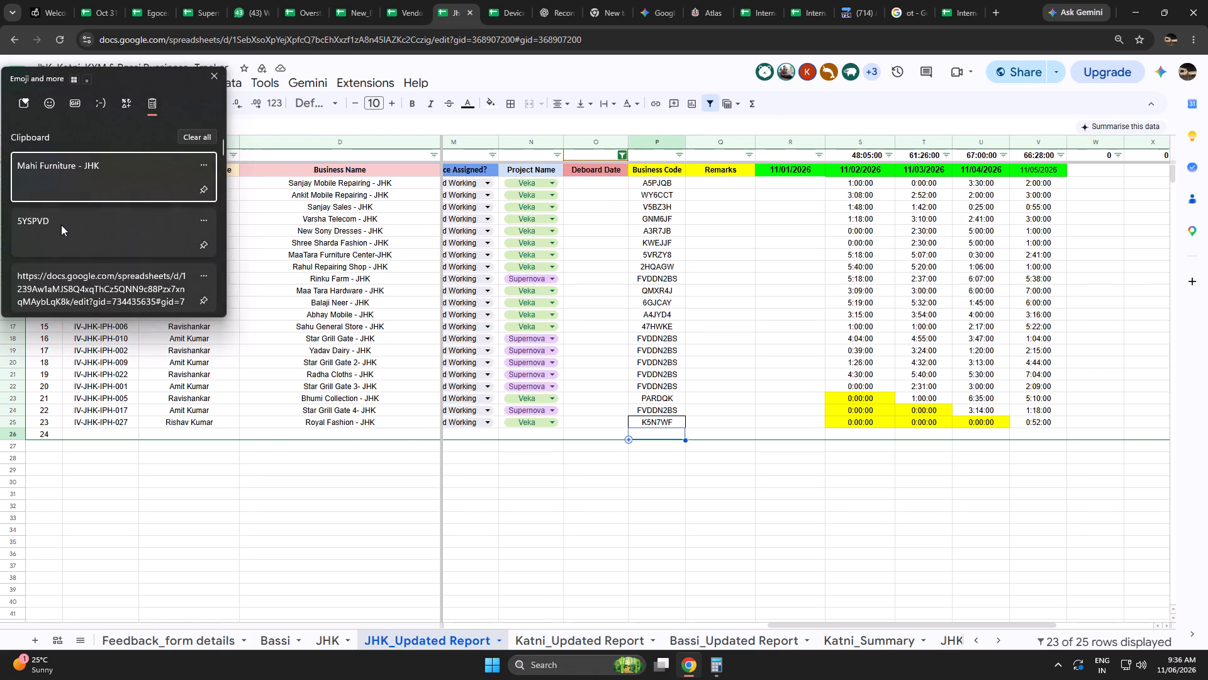
click(61, 225)
key(ctrl+v)
click(388, 434)
key(super+v)
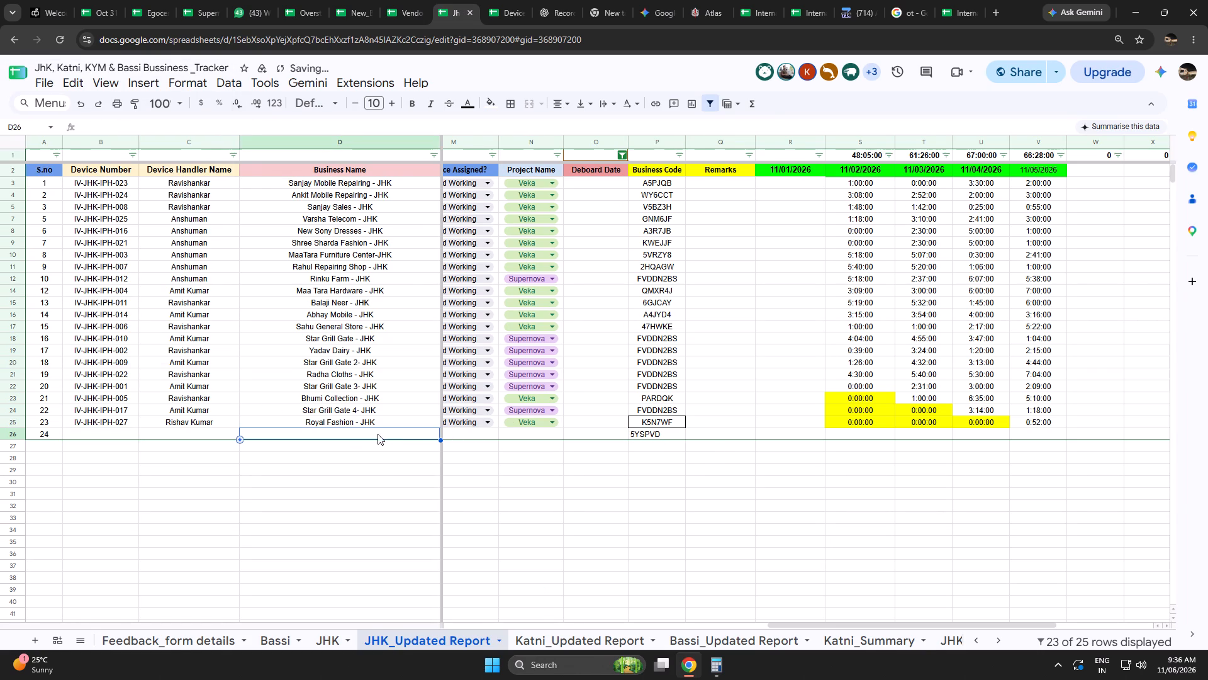
click(128, 181)
key(ctrl+v)
Fill the Device Handler Name of entry 24 with the same handler as entry 23 above.
click(187, 431)
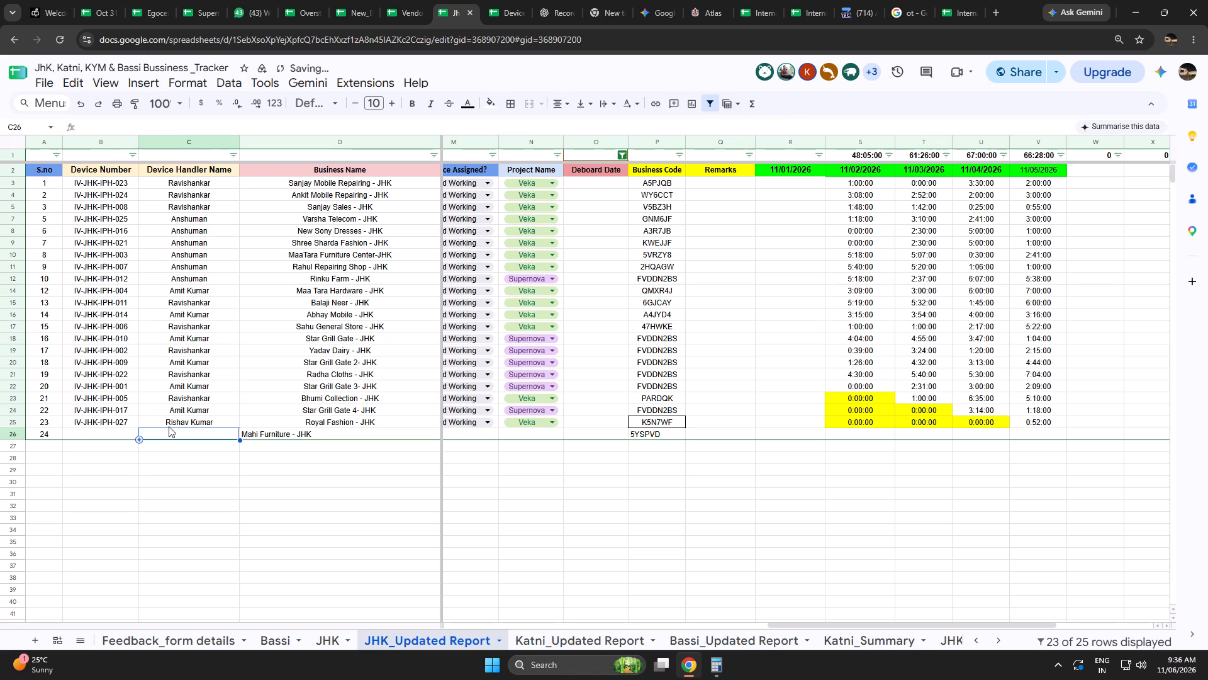
drag(169, 419, 171, 431)
key(ctrl+d)
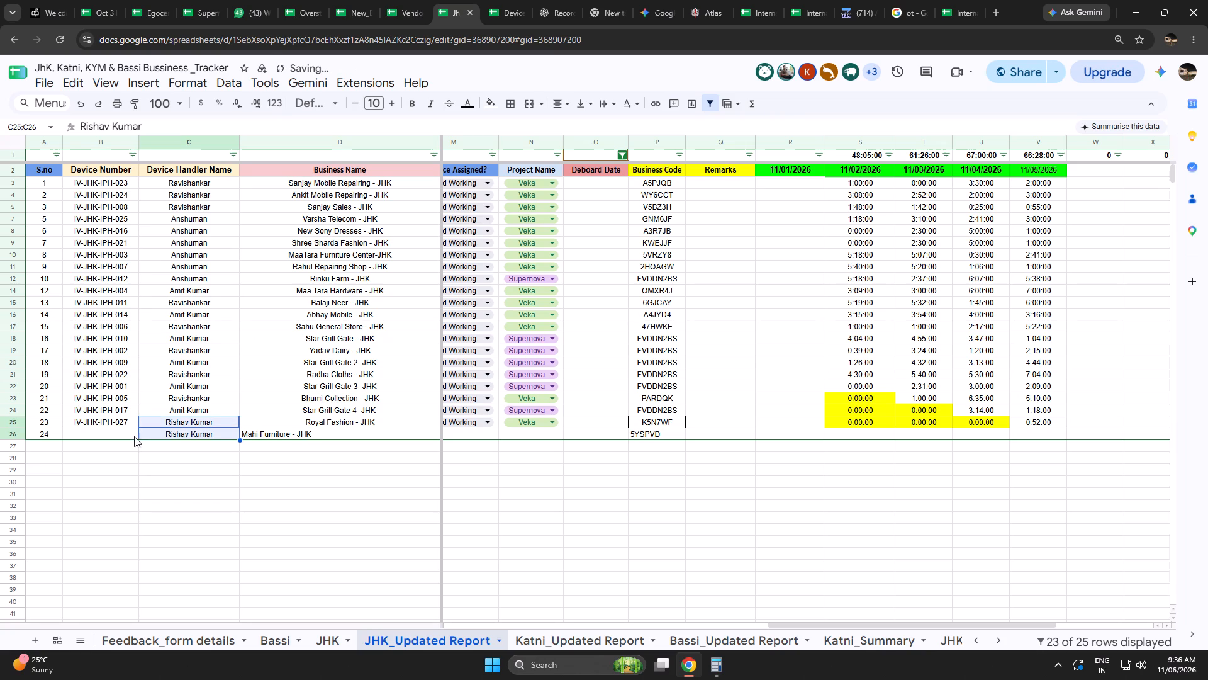
Set the Device Number of entry 24 to IV-JHK-IPH-029, based on the number in the entry above.
click(108, 431)
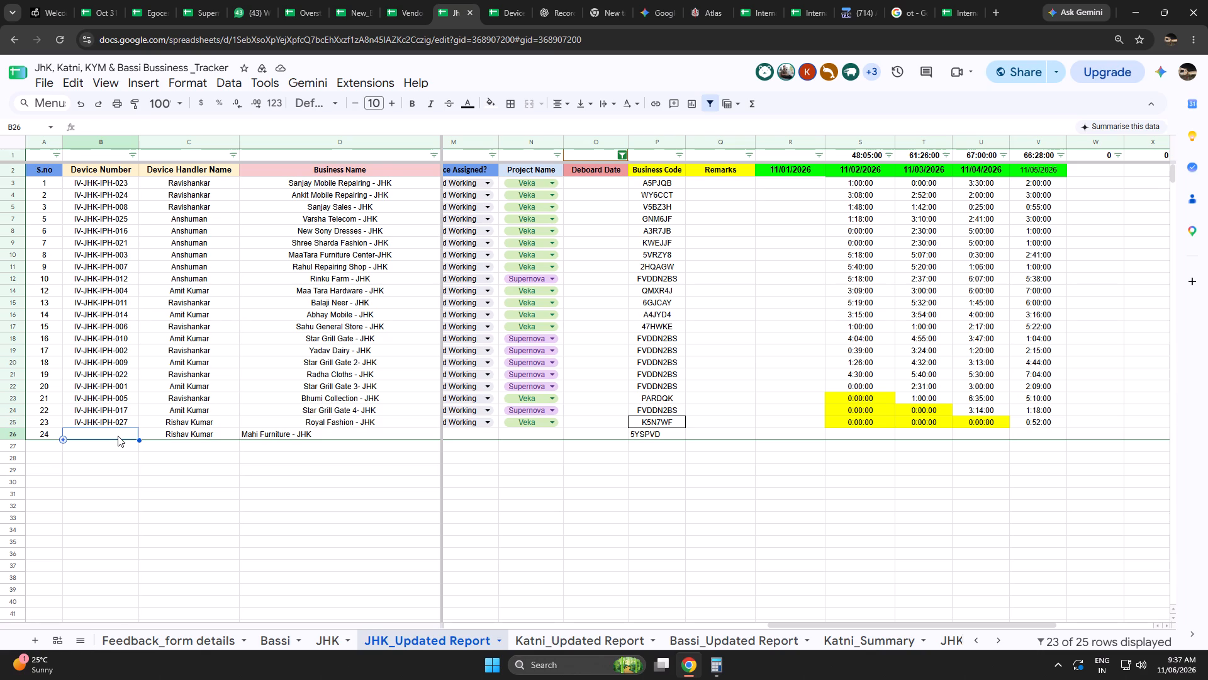
drag(115, 423, 112, 434)
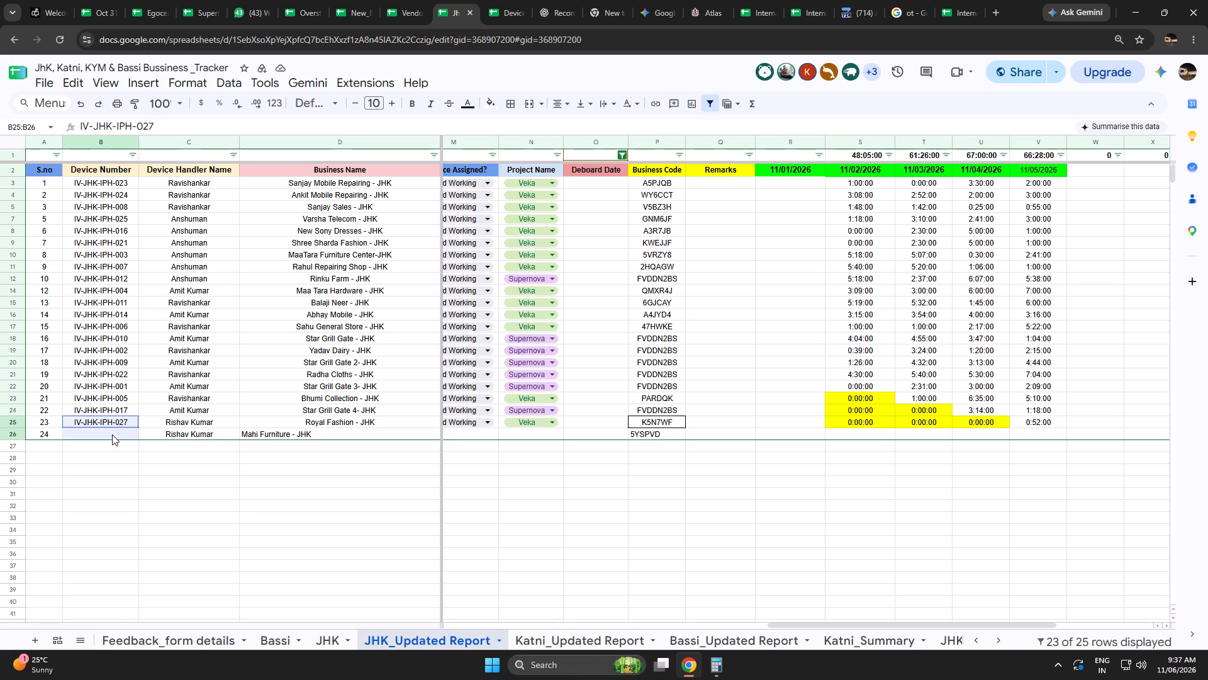
drag(112, 434, 111, 435)
key(ctrl+d)
double_click(112, 434)
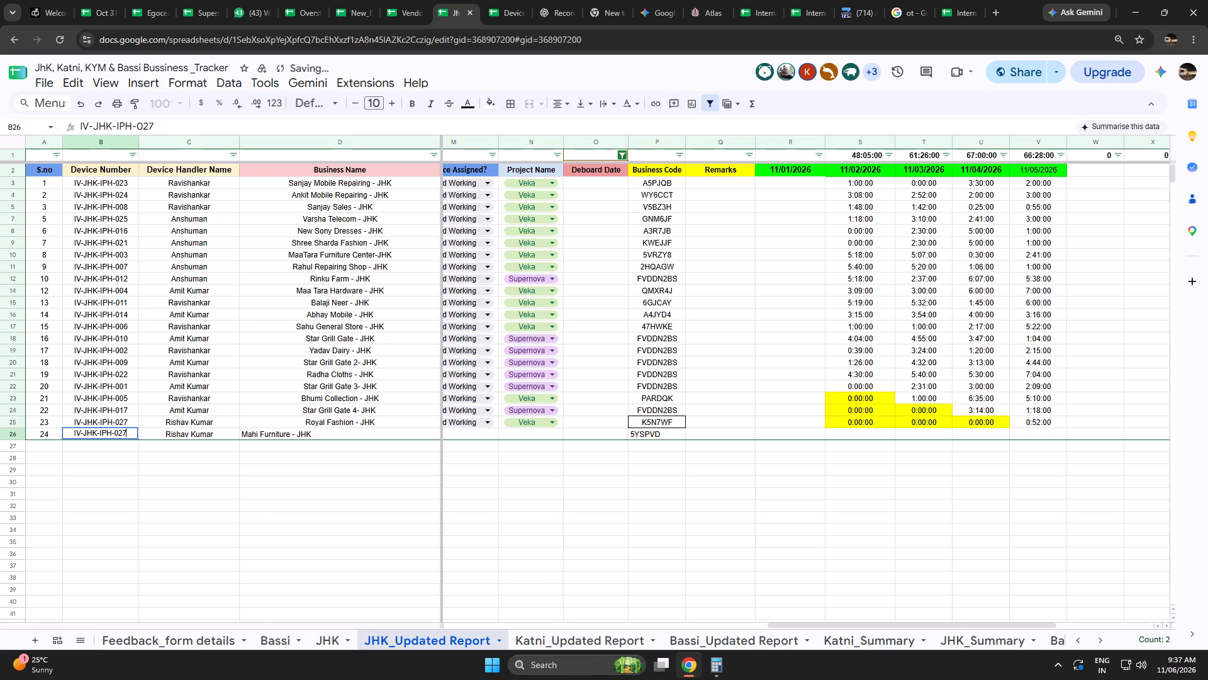
key(BackSpace)
key(BackSpace)
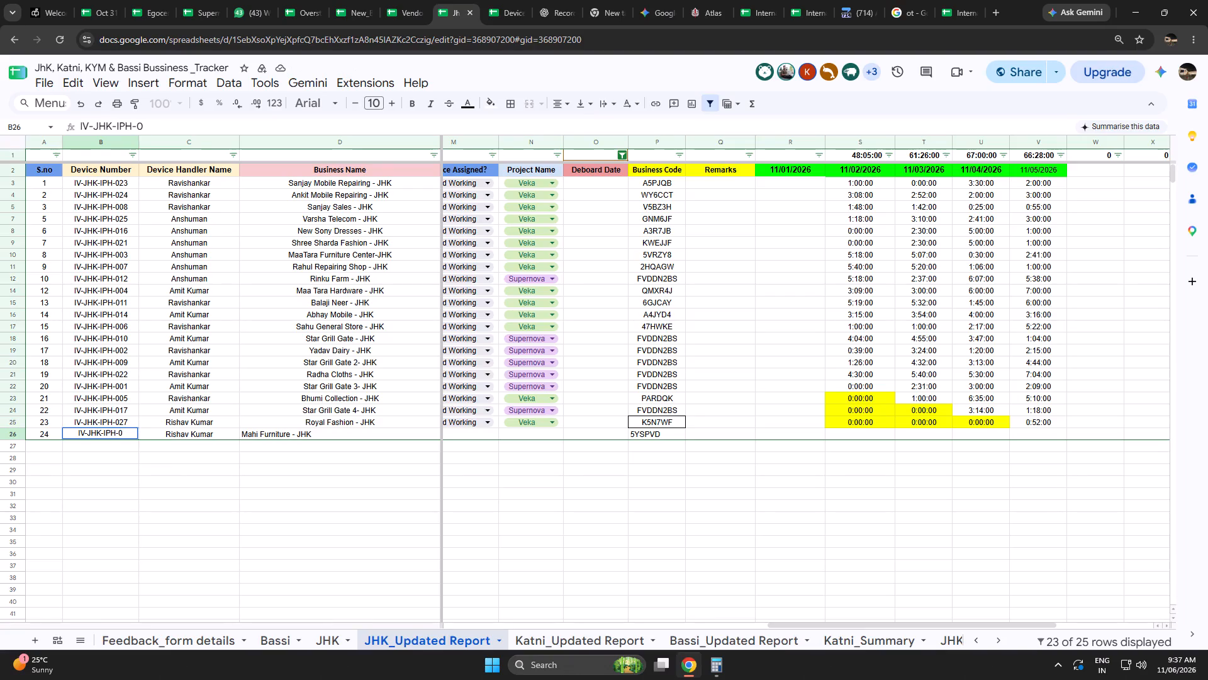
text(29)
key(Return)
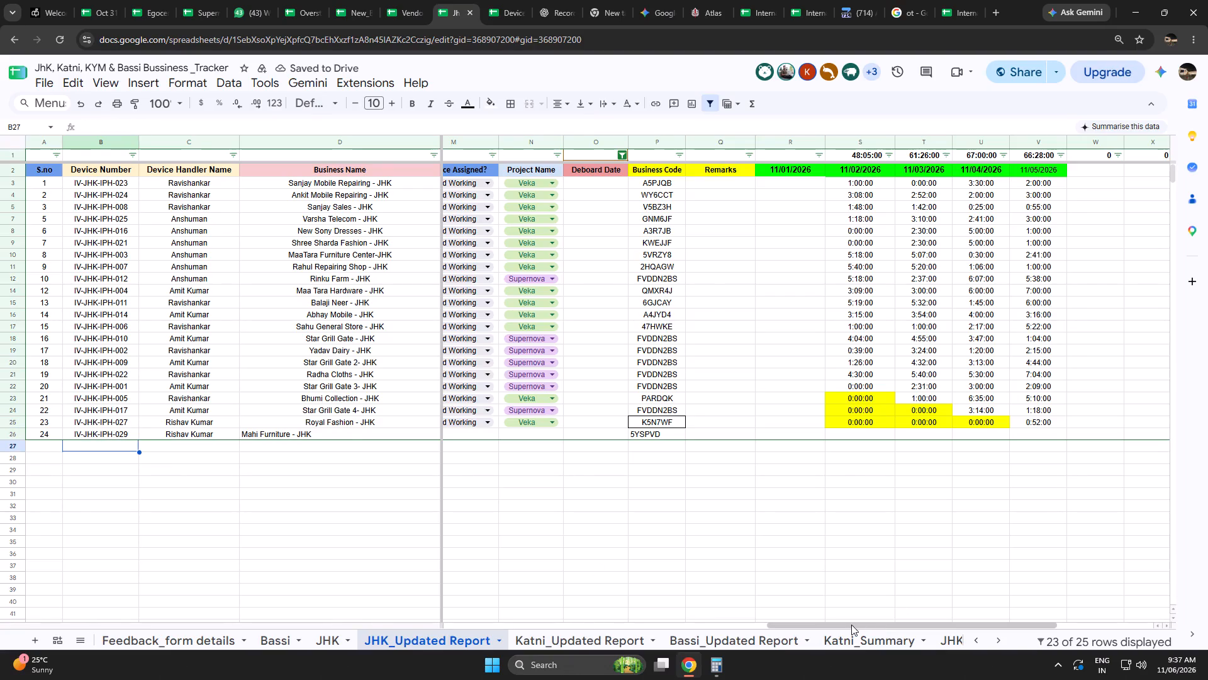
Copy the Business Type "Woodworking Shop" from the MaaTara Furniture Center entry into the Mahi Furniture - JHK row.
drag(850, 625, 734, 625)
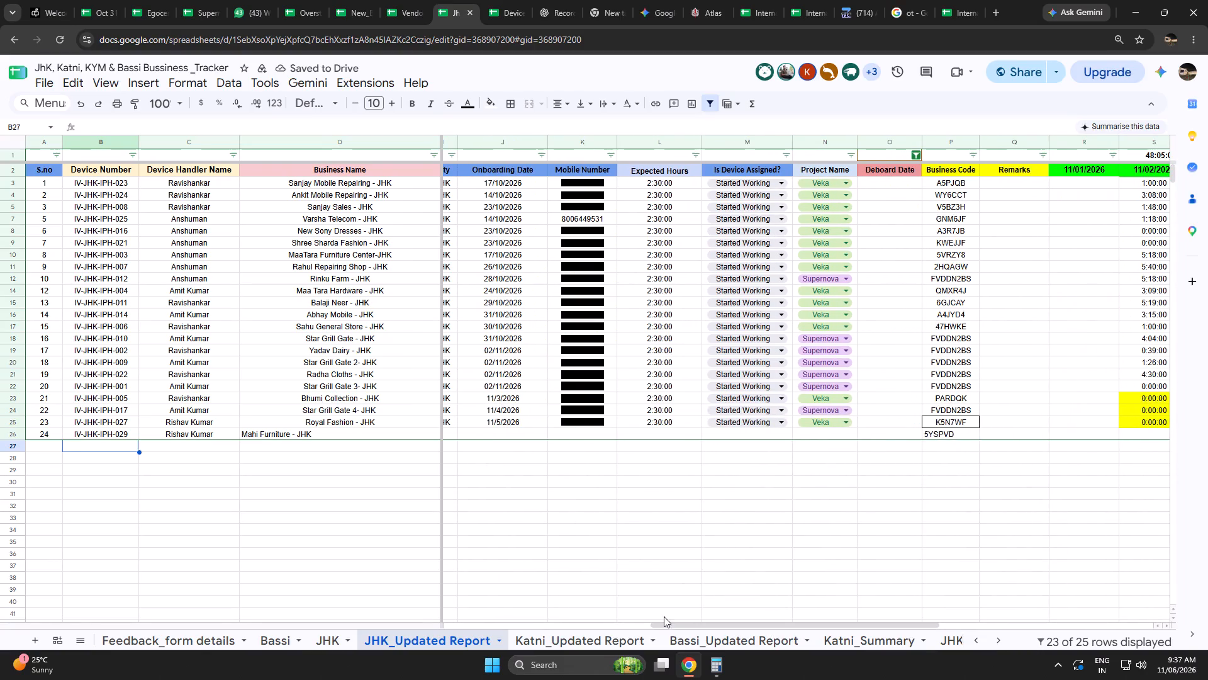
drag(661, 625, 561, 630)
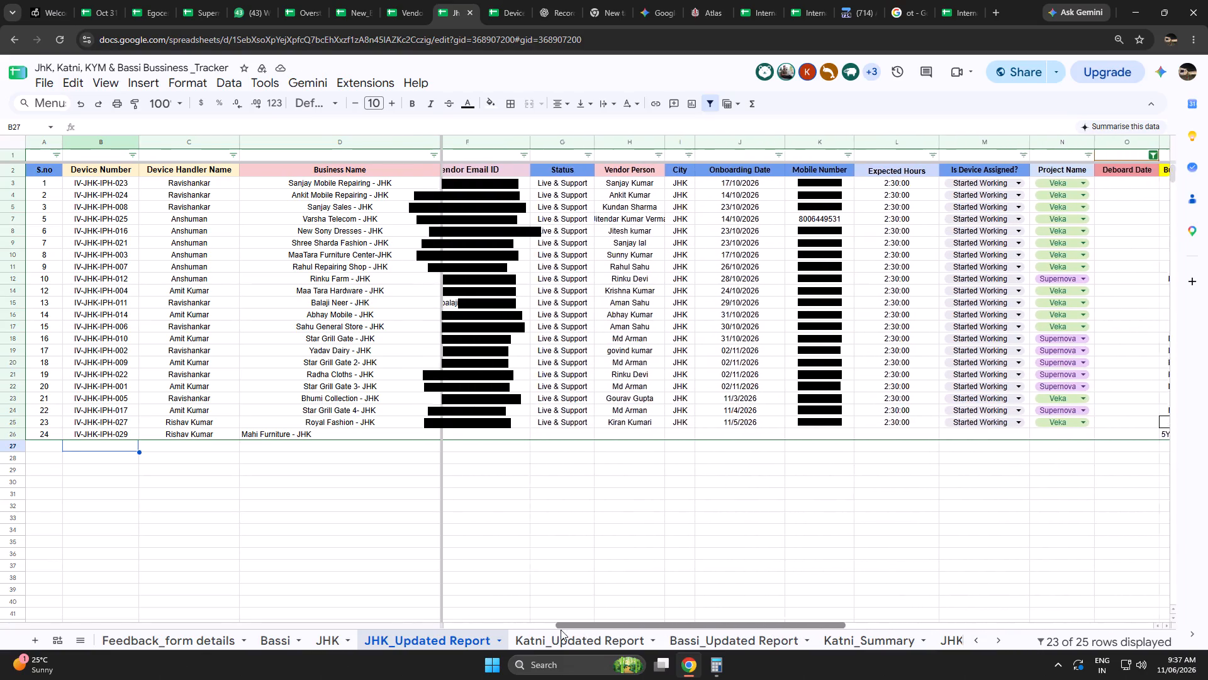
drag(561, 630, 456, 626)
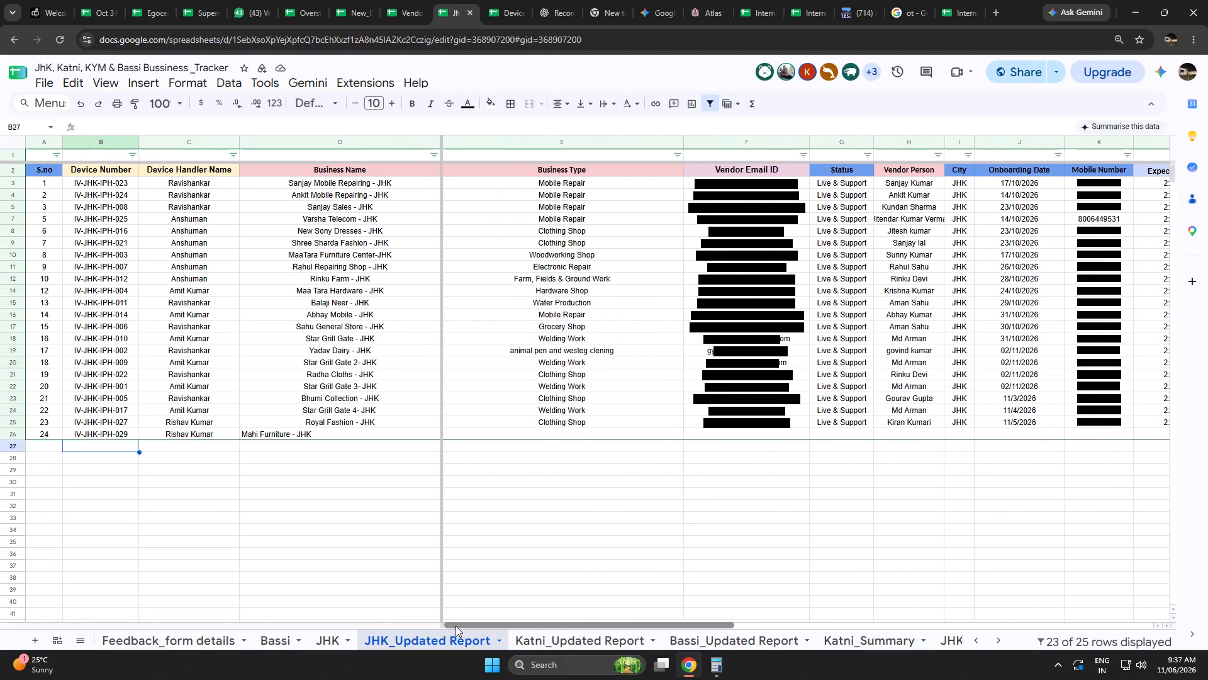
drag(456, 626, 454, 626)
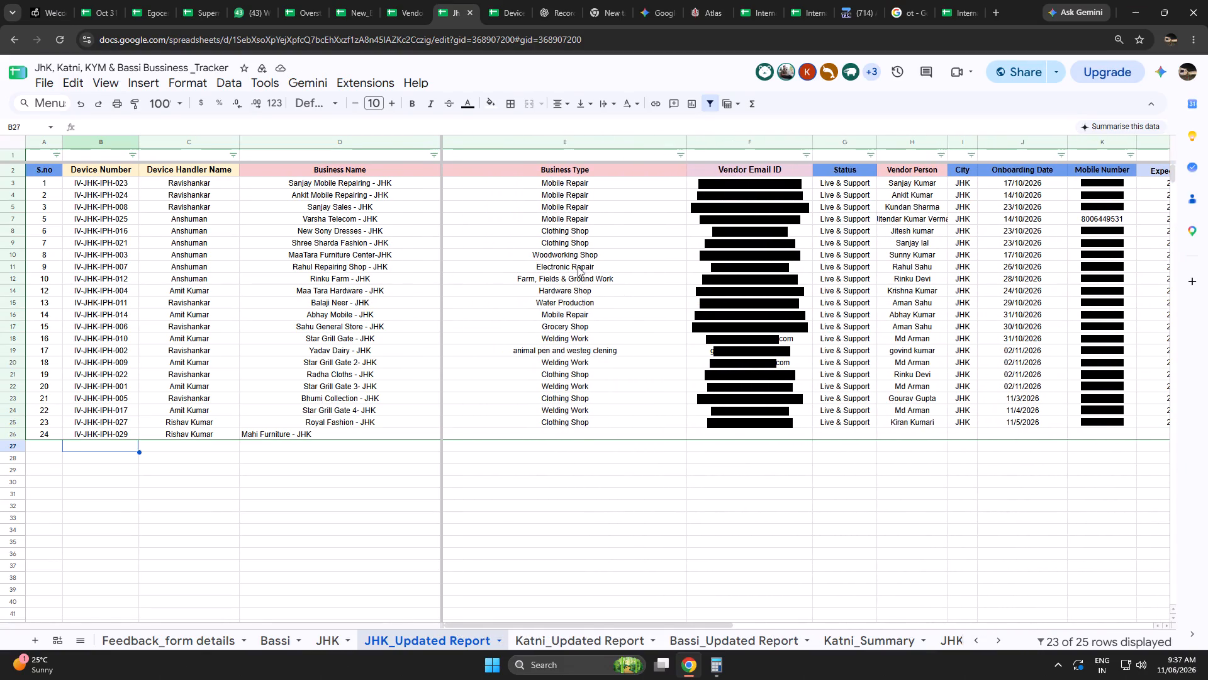
click(578, 258)
key(ctrl+c)
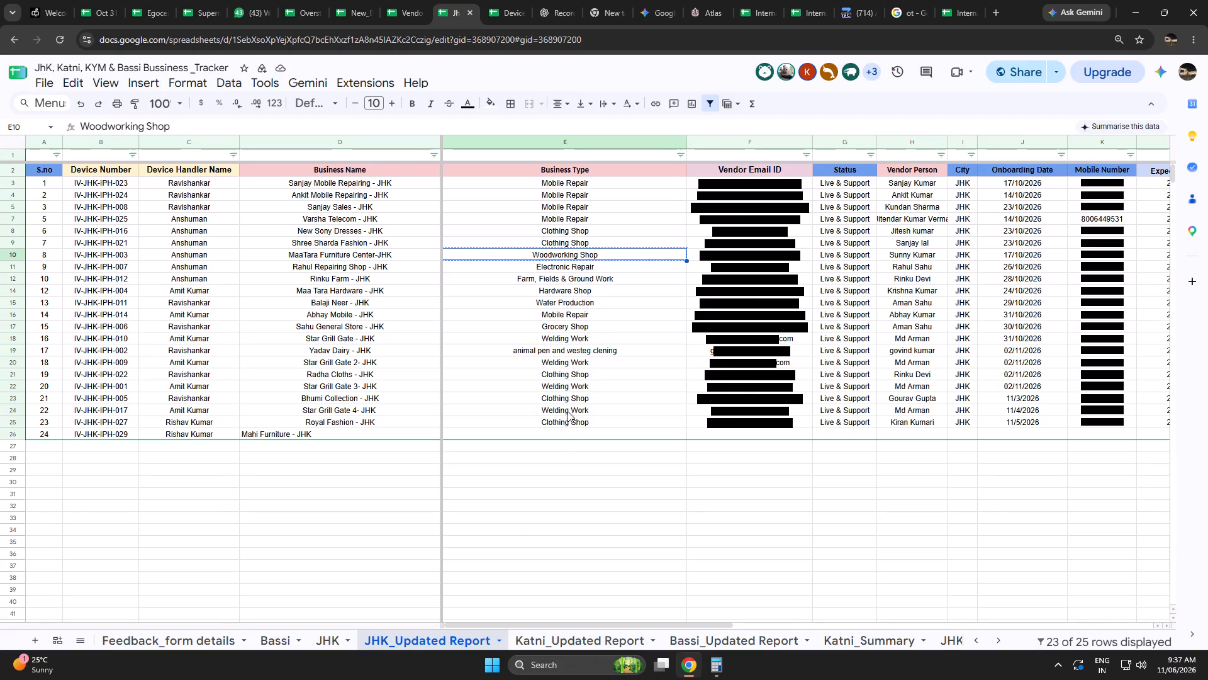
click(557, 433)
key(ctrl+v)
Fill the Status of the Mahi Furniture - JHK row with "Live & Support" from the row above.
click(722, 433)
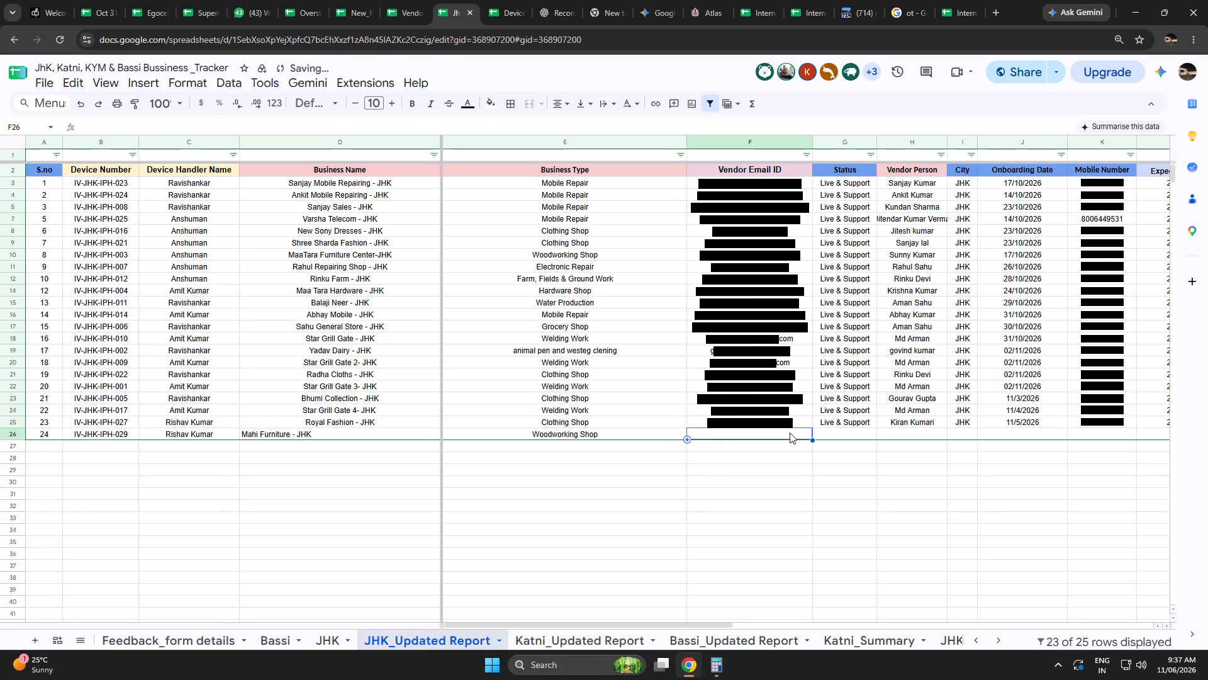
drag(835, 427, 859, 434)
key(ctrl+d)
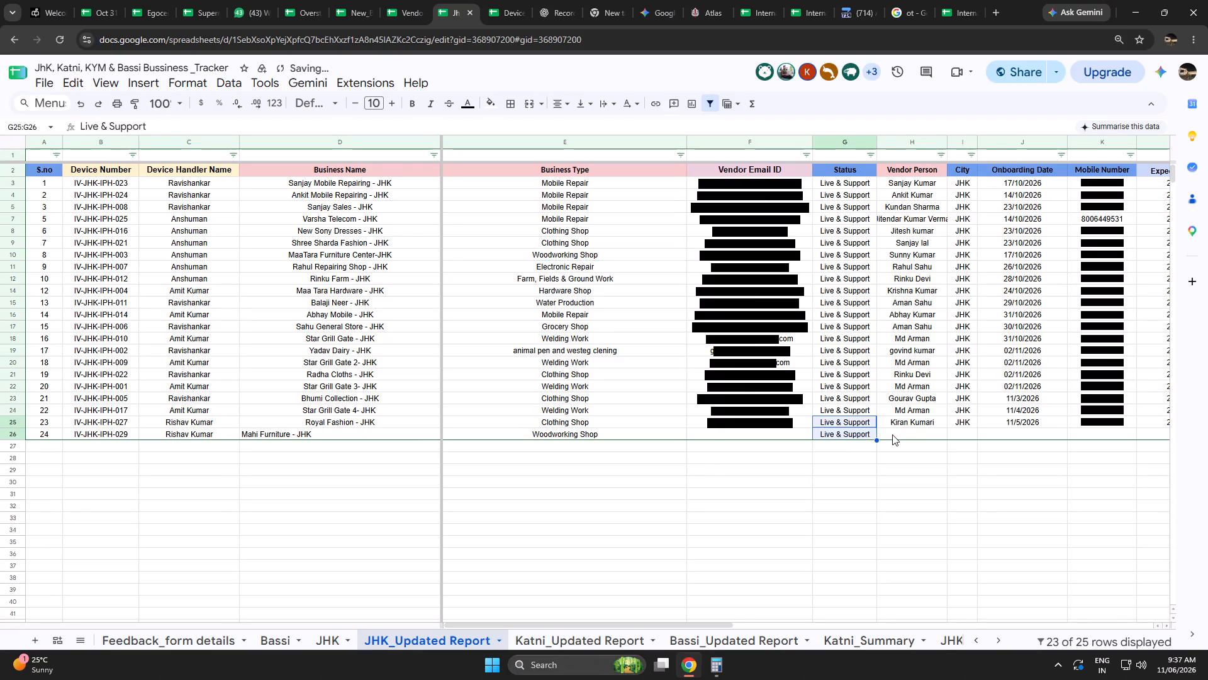
Fill the City of the Mahi Furniture - JHK row with "JHK" from the row above.
click(915, 439)
click(914, 434)
drag(959, 424, 959, 438)
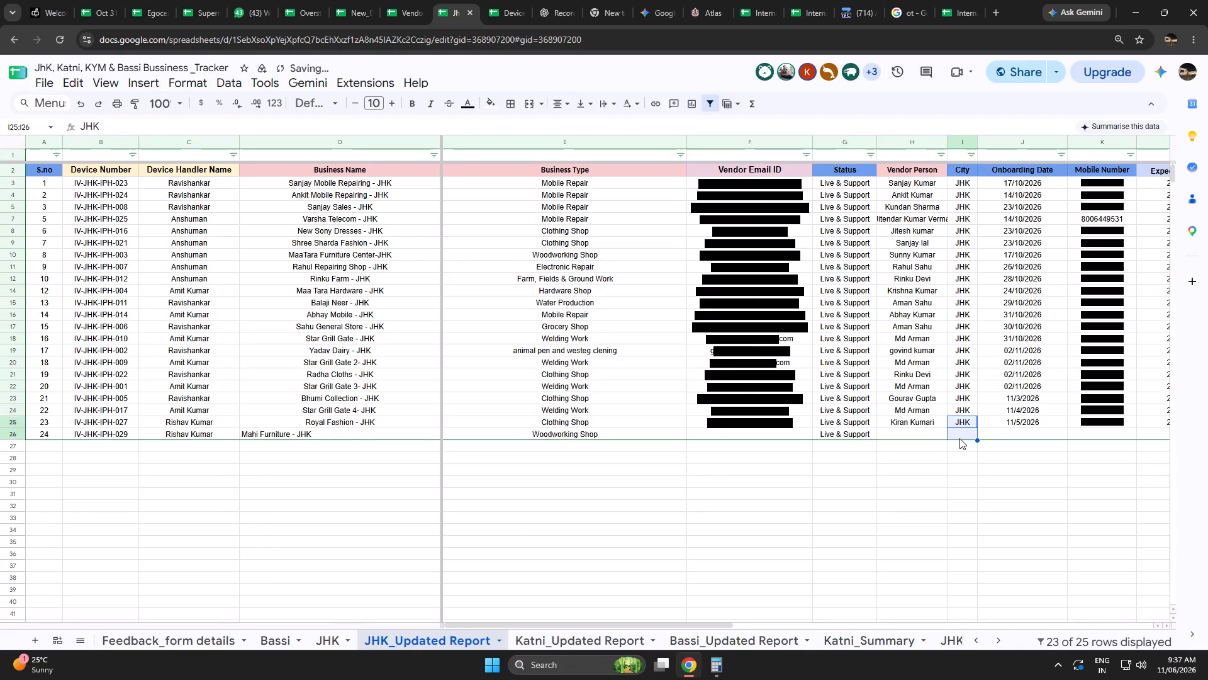
key(ctrl+d)
key(ctrl+e)
click(992, 499)
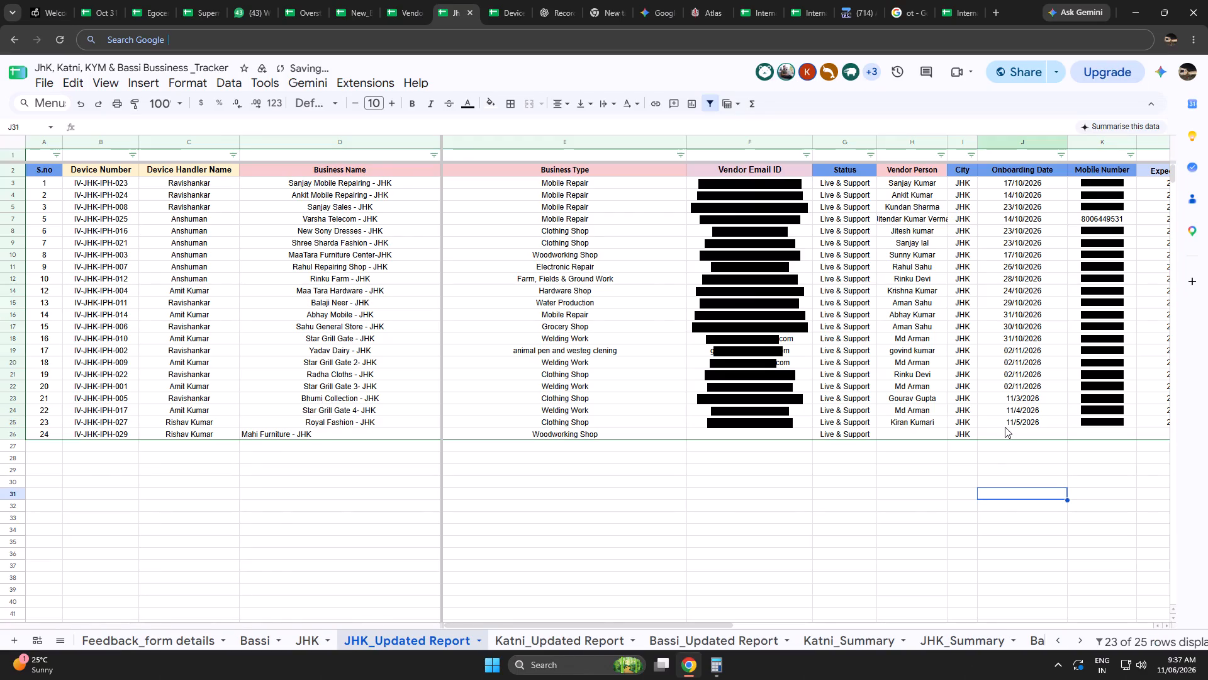
Enter the current date, 11/6/2026, as the Onboarding Date of the Mahi Furniture - JHK row.
click(1009, 439)
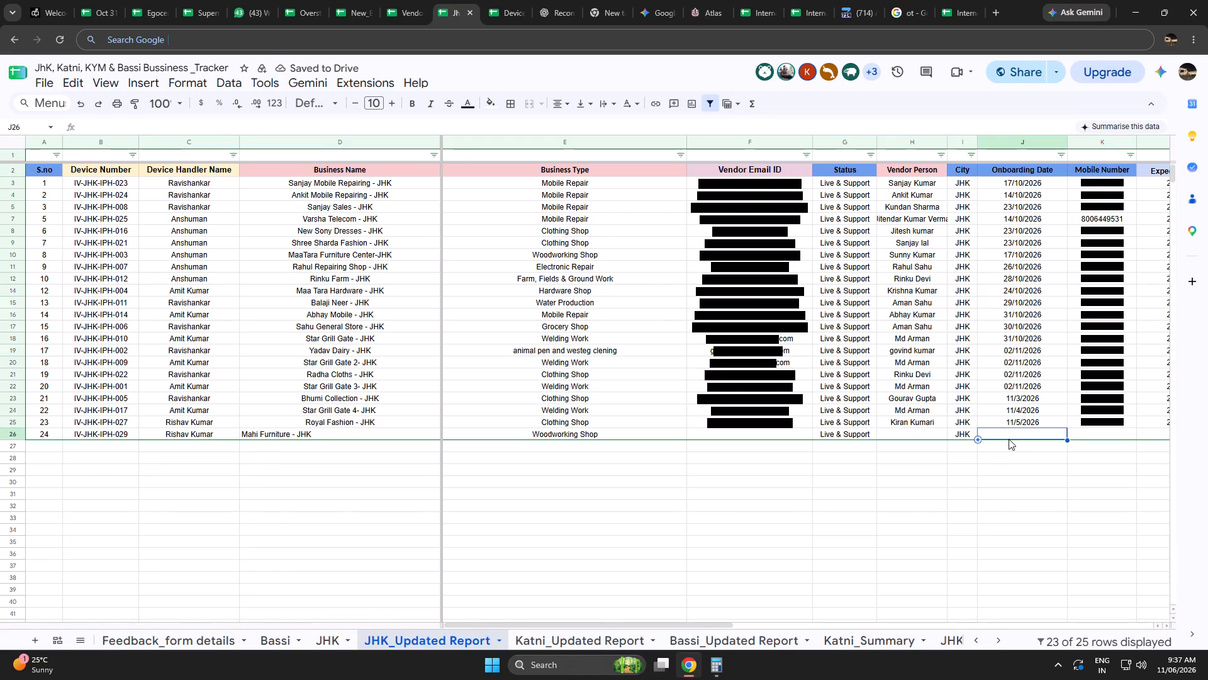
key(ctrl+semicolon)
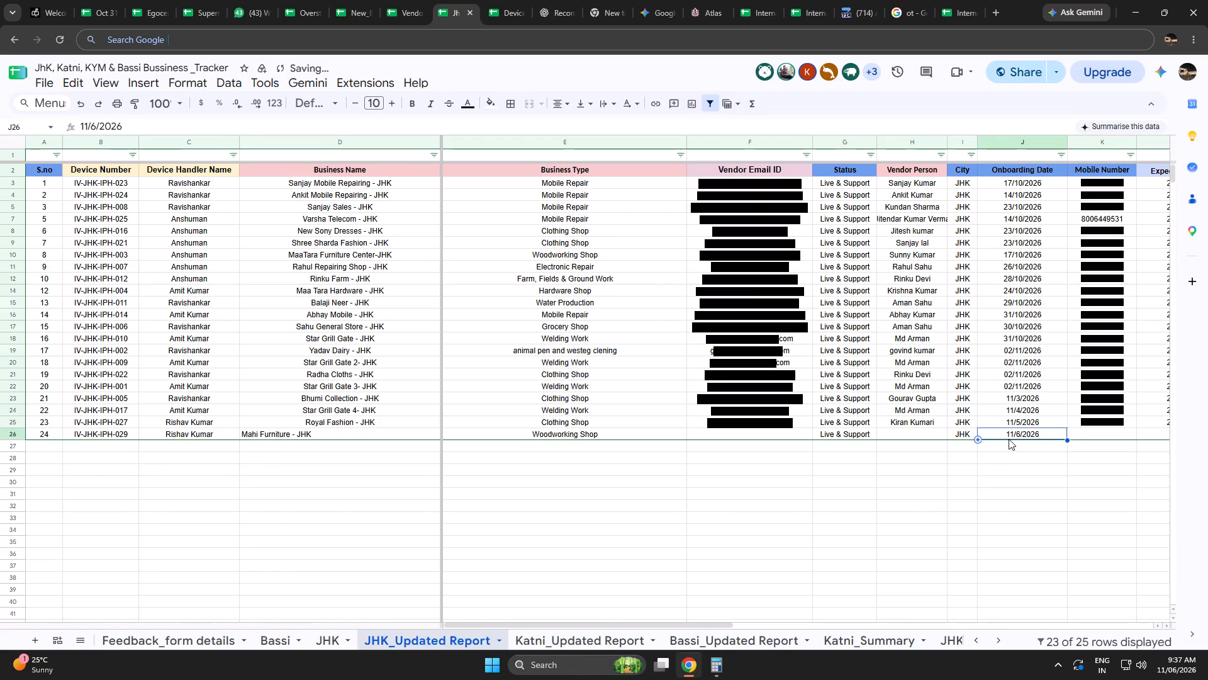
Fill Expected Hours with 2:30:00 and Is Device Assigned? with "Started Working" for Mahi Furniture - JHK from the row above.
key(Right)
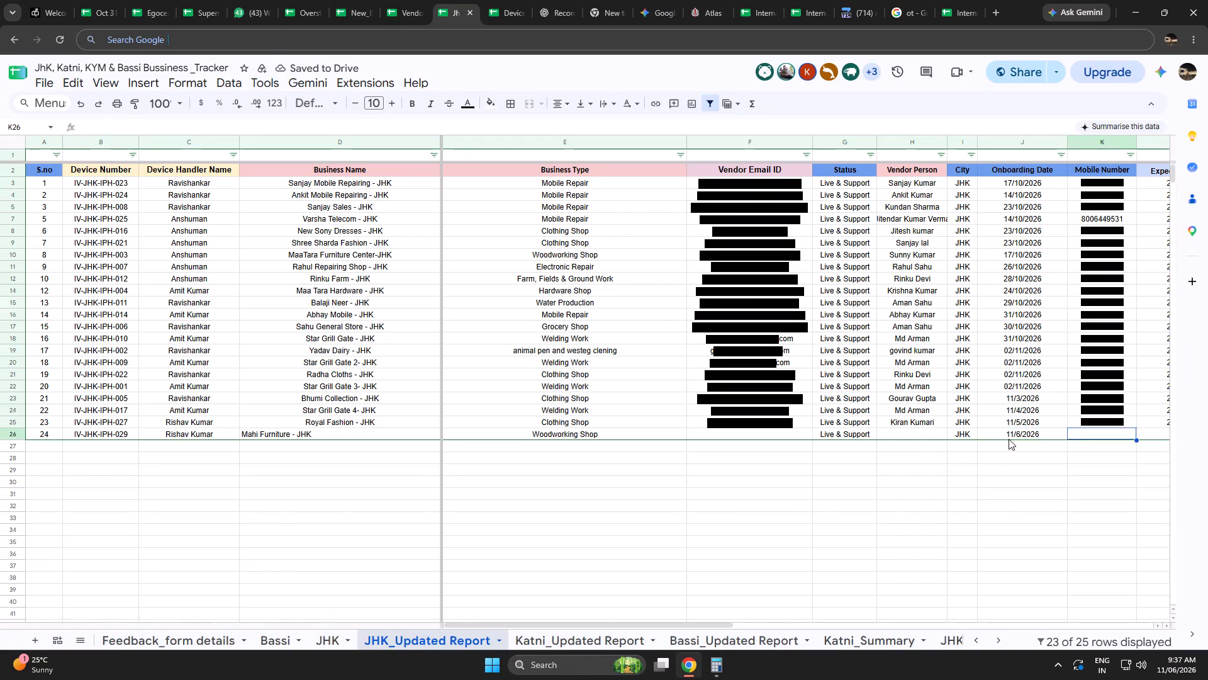
key(Right)
key(Right)
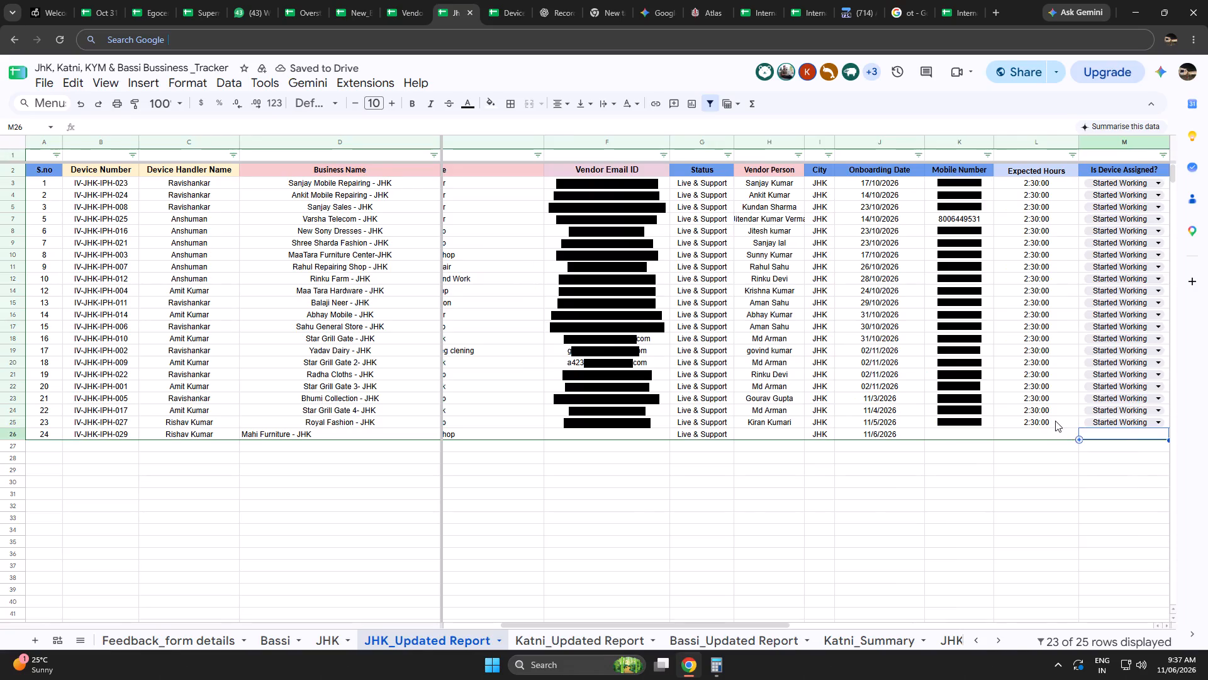
drag(1051, 421, 1112, 434)
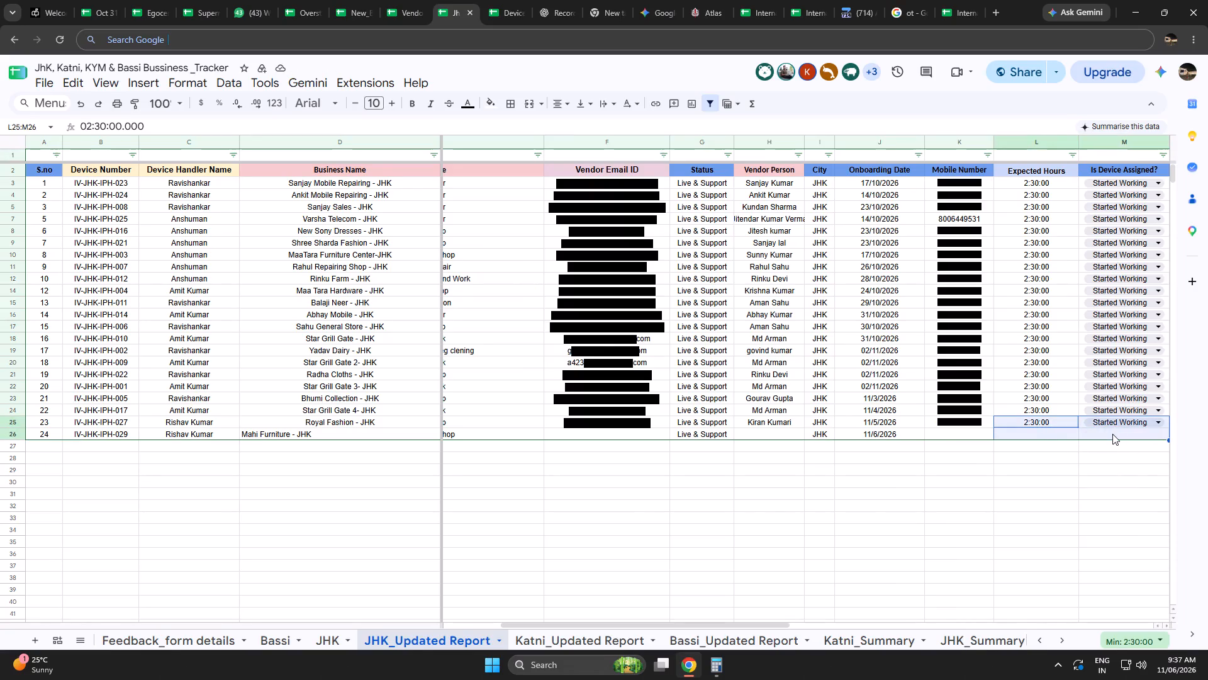
key(ctrl+d)
click(1065, 458)
Fill the Project Name of the Mahi Furniture - JHK row with "Veka" from the row above.
key(Right)
key(Right)
key(Right)
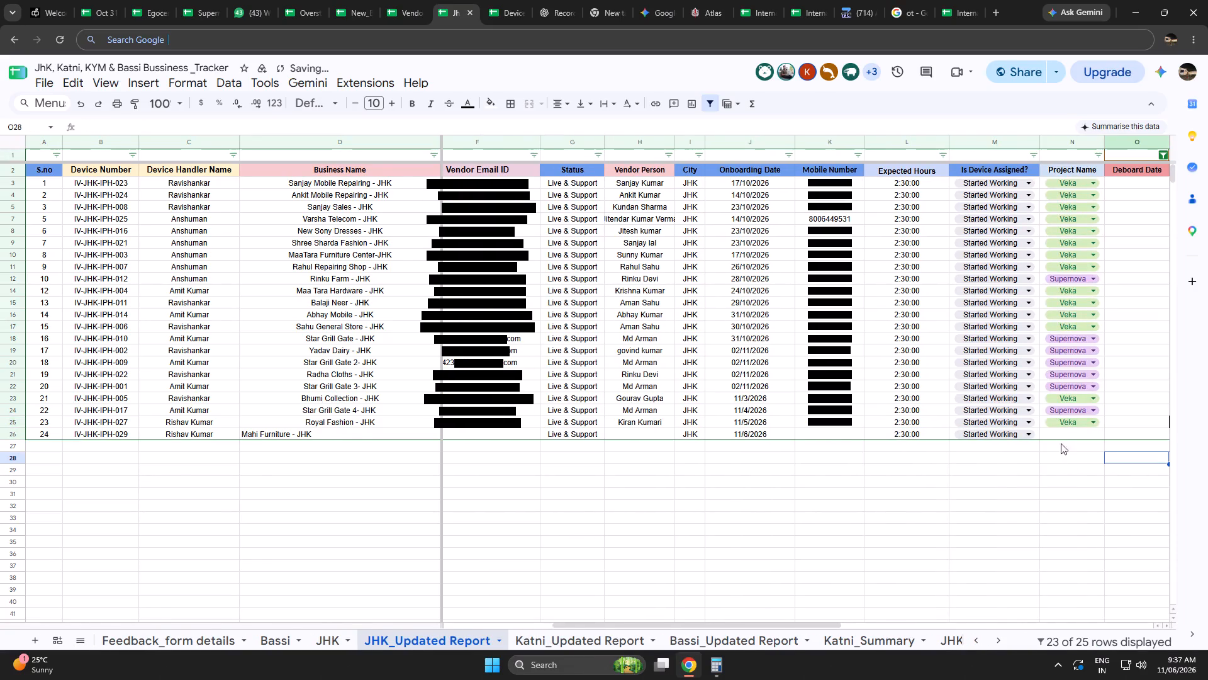
drag(1044, 426, 1052, 435)
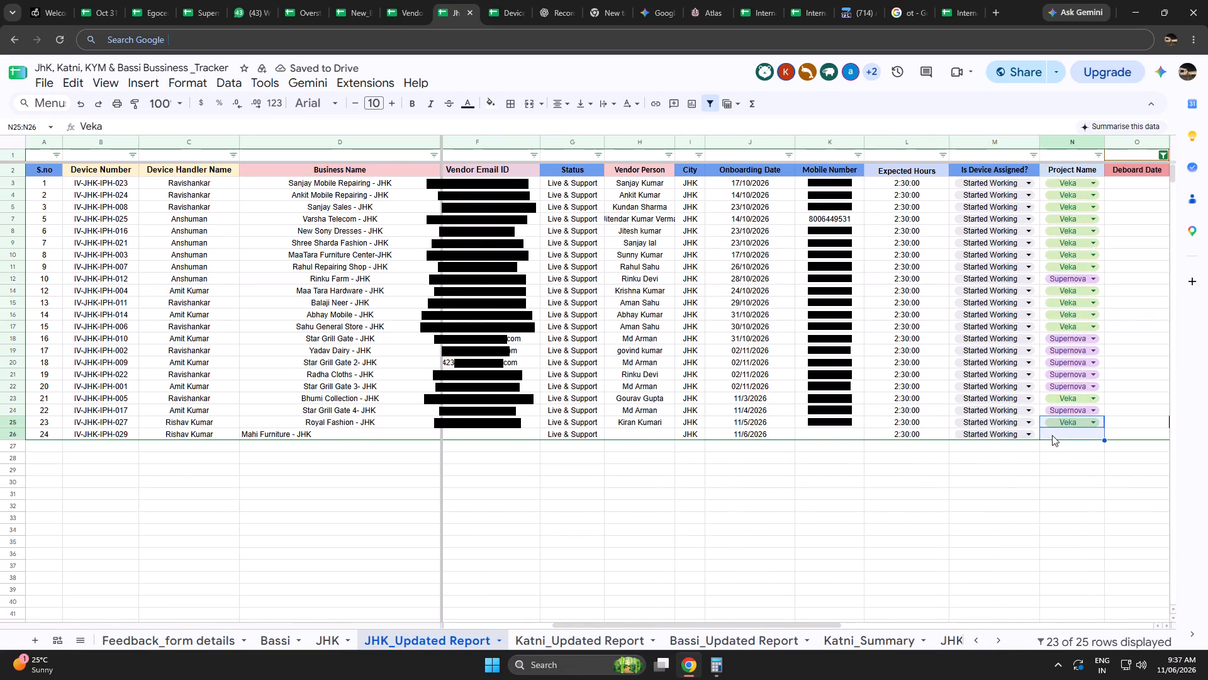
key(ctrl+d)
click(1008, 455)
Copy the vendor name and the mobile number of Mahi Furniture - JHK individually from the Approved Business List.
click(829, 434)
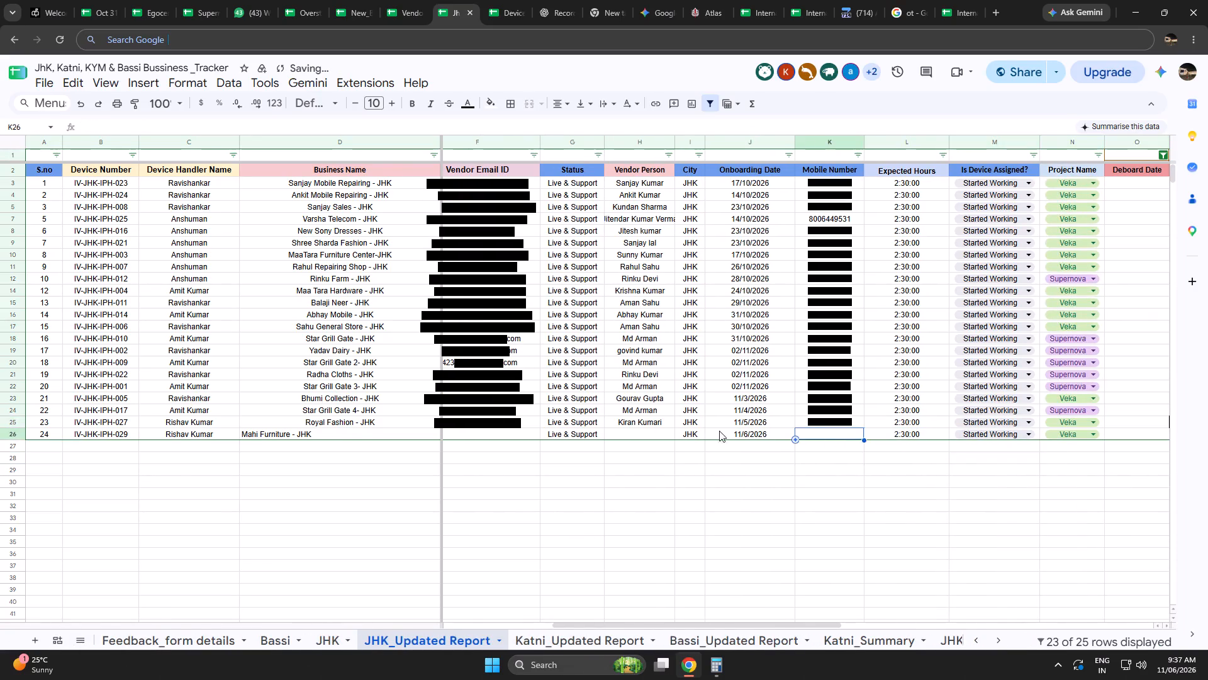
click(656, 438)
click(410, 0)
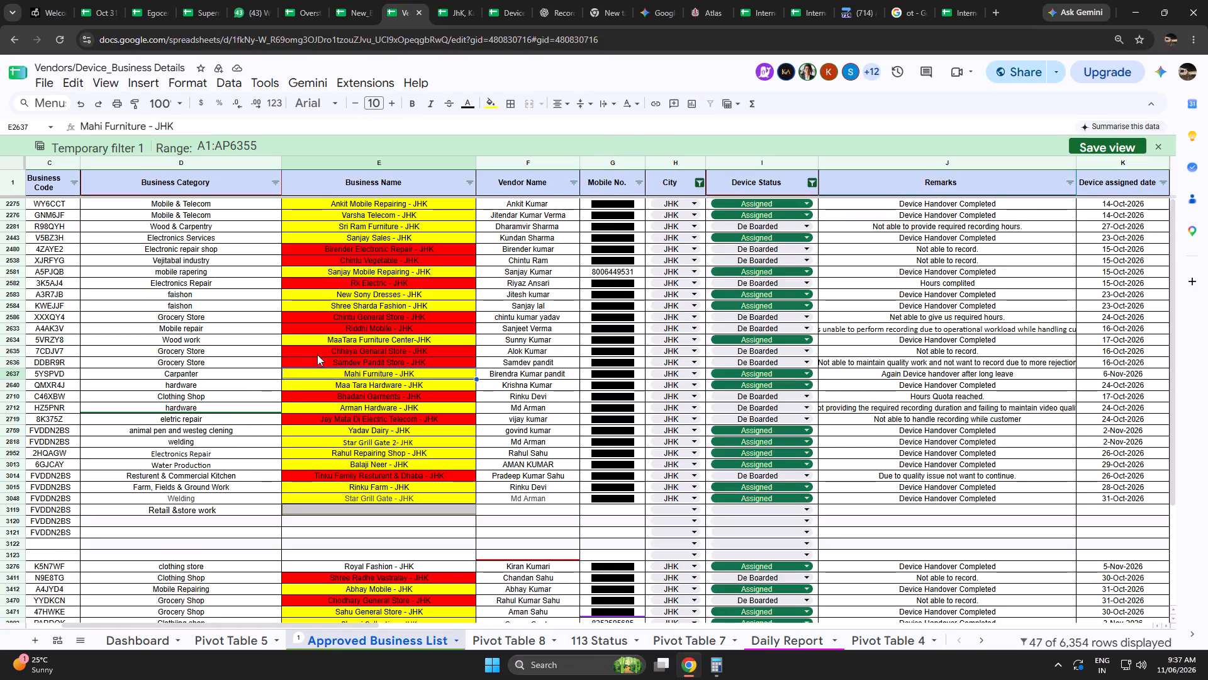
click(539, 371)
key(ctrl+c)
click(598, 372)
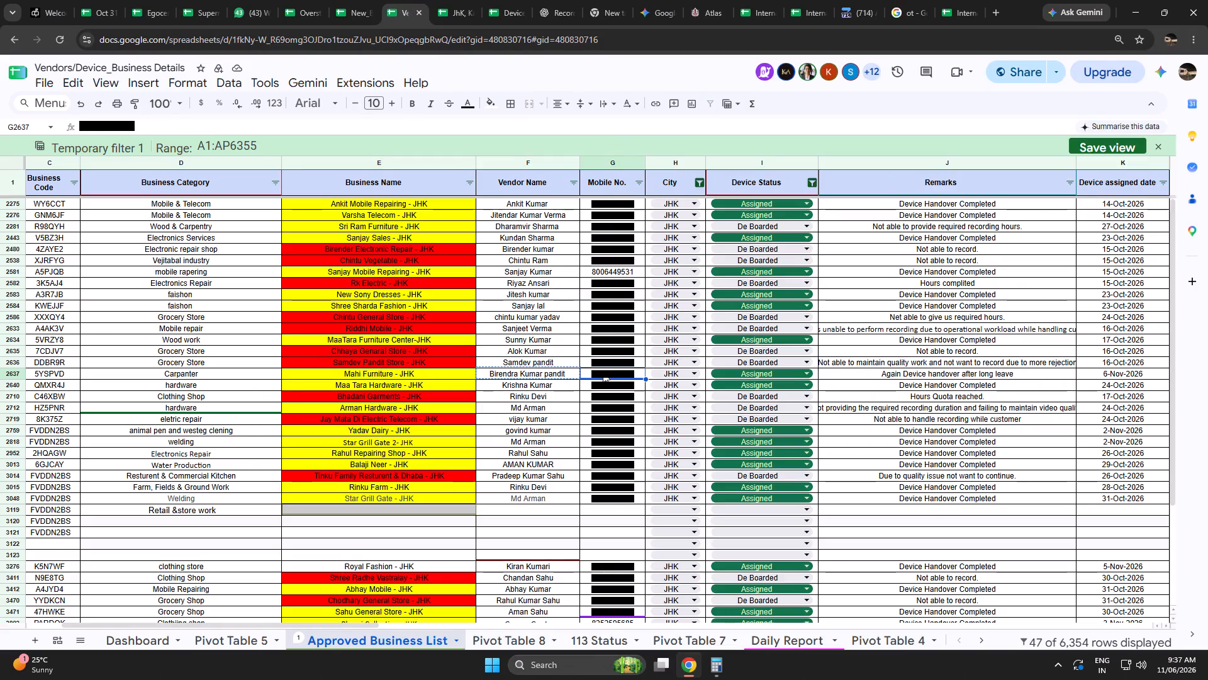
key(ctrl+c)
Paste the copied vendor name as the Vendor Person of Mahi Furniture - JHK in the tracker's JHK_Updated Report.
click(364, 0)
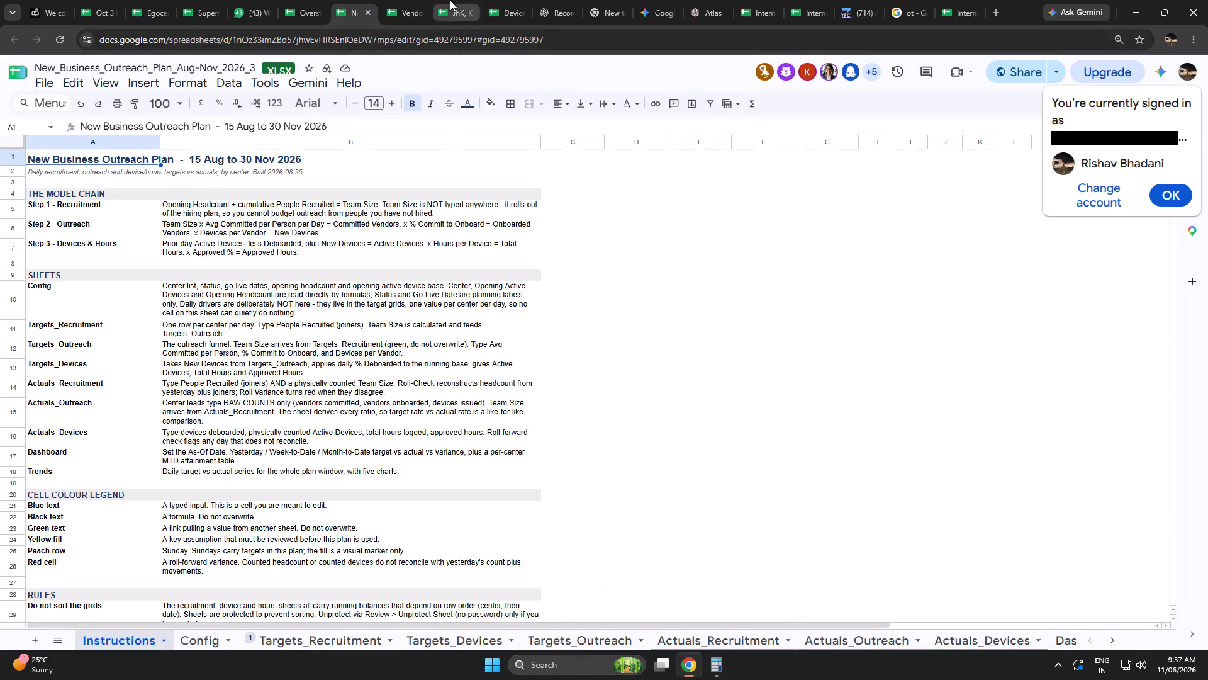
click(450, 0)
click(466, 436)
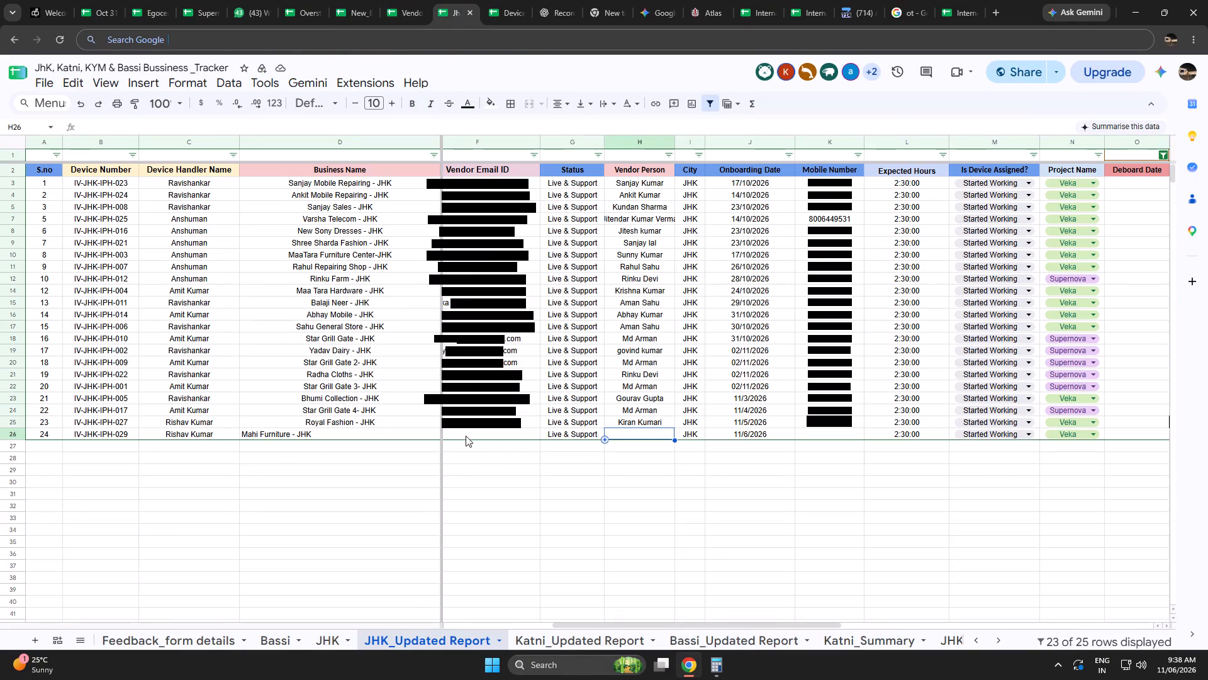
click(632, 433)
key(super+v)
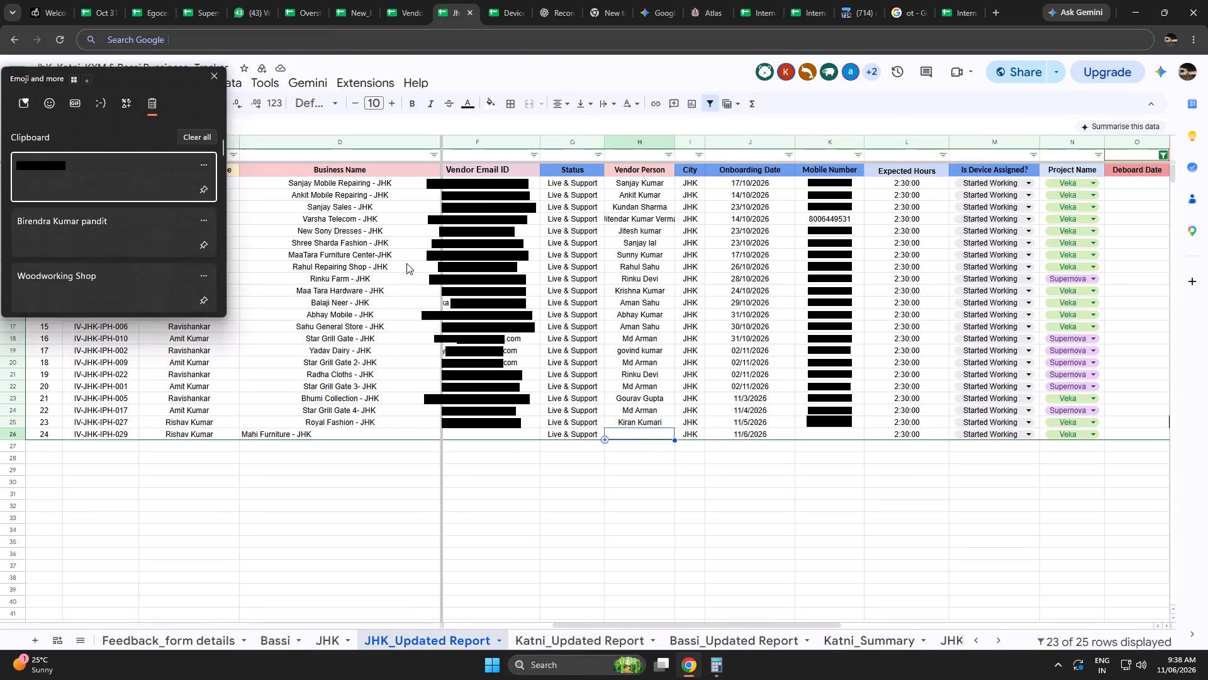
click(61, 234)
key(ctrl+v)
Paste the copied mobile number into the Mobile Number cell of the Mahi Furniture - JHK row.
click(813, 433)
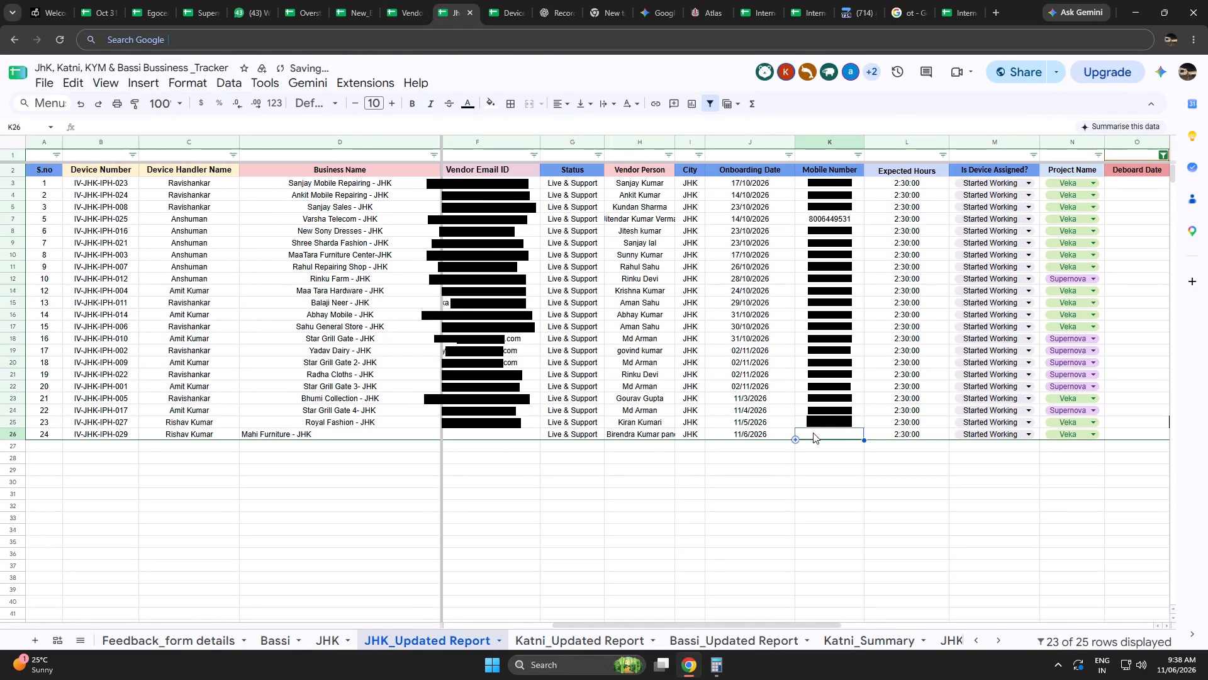
key(super+v)
click(102, 183)
key(ctrl+v)
click(749, 562)
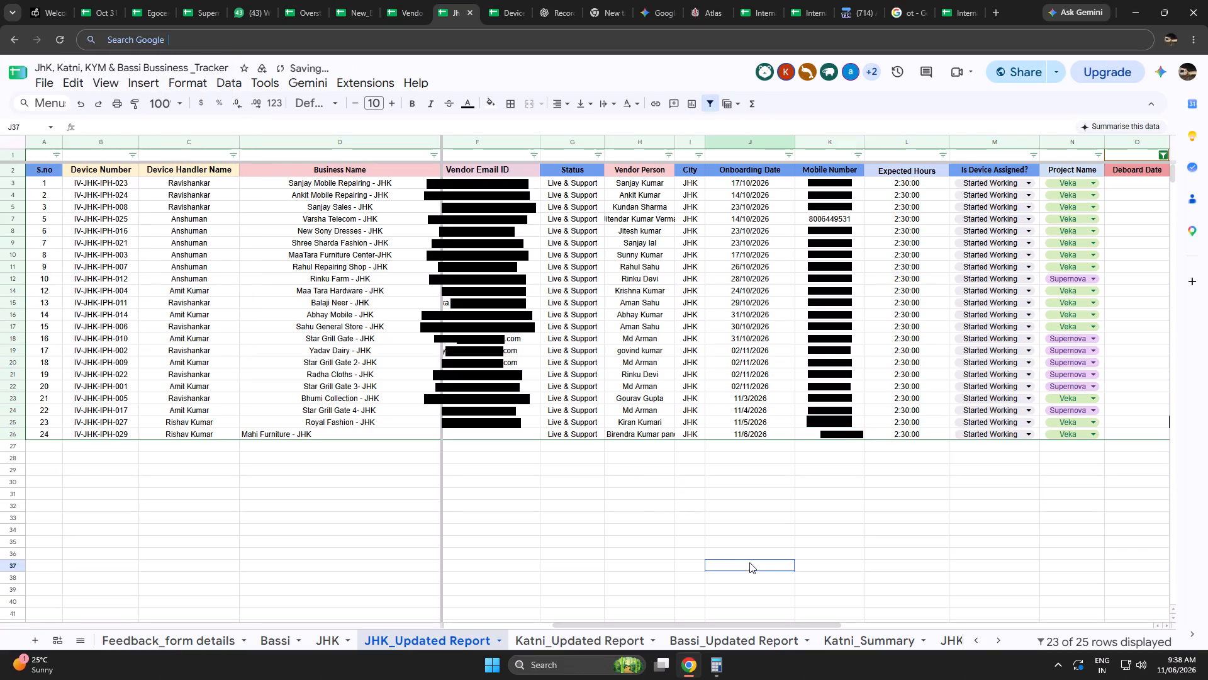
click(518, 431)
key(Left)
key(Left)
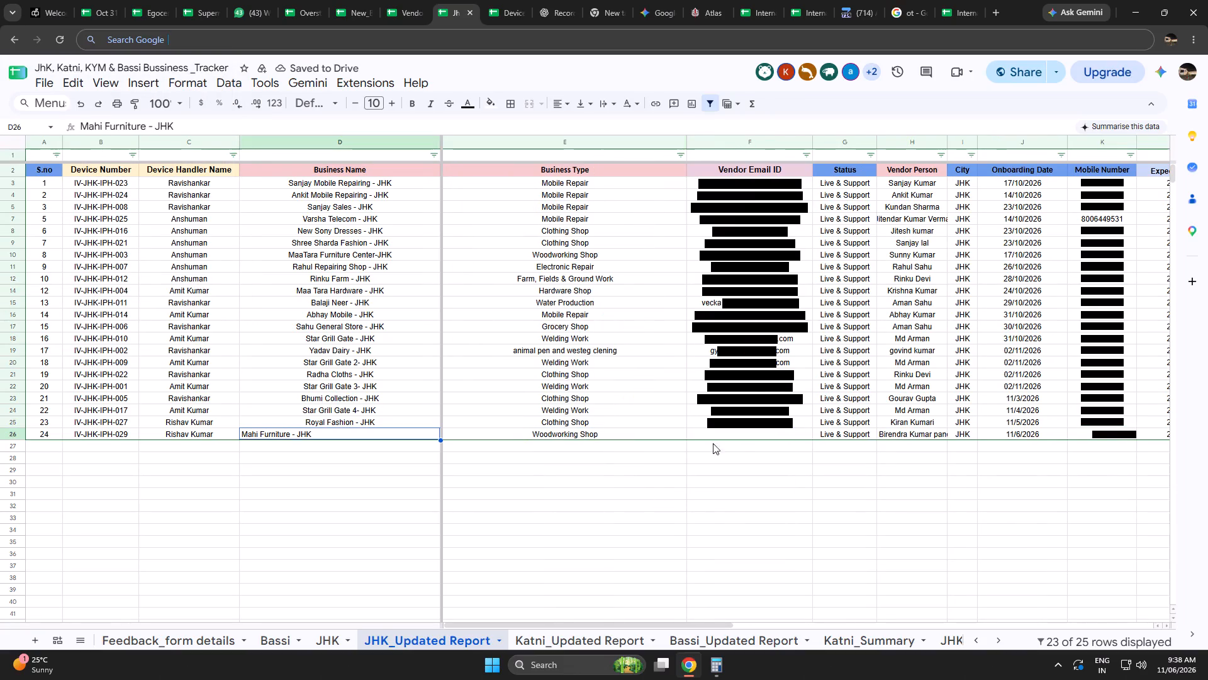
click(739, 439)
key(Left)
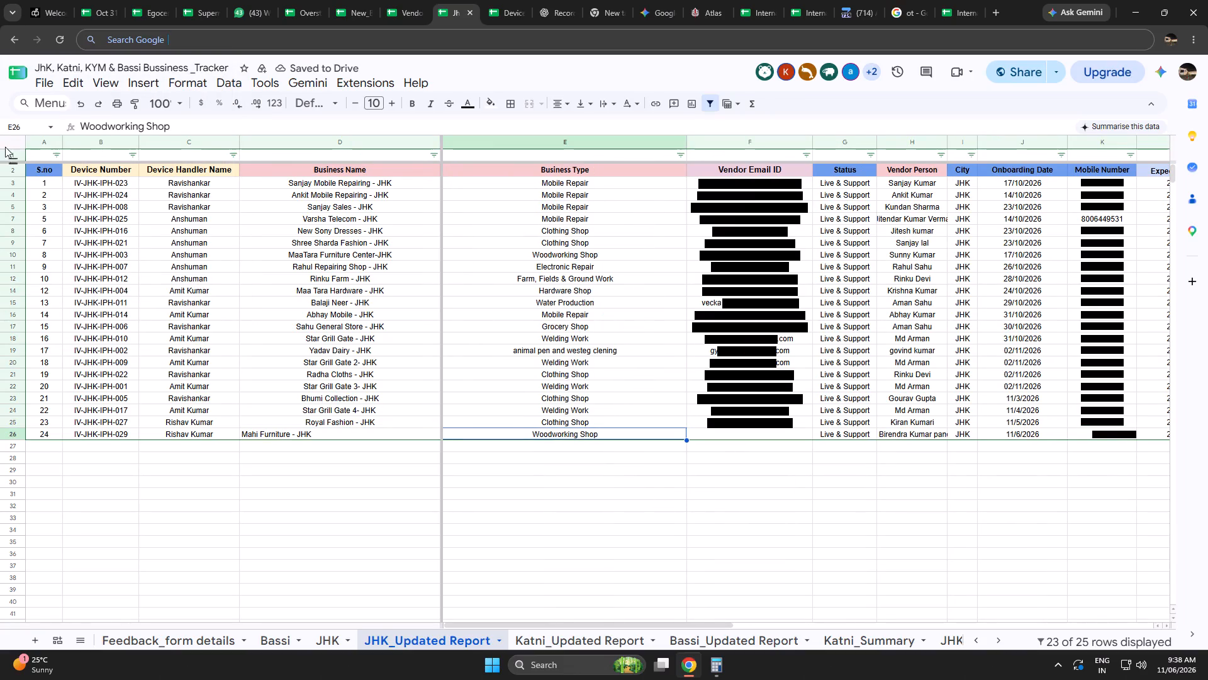
Center-align the contents of the entire JHK_Updated Report sheet horizontally.
click(10, 158)
click(10, 142)
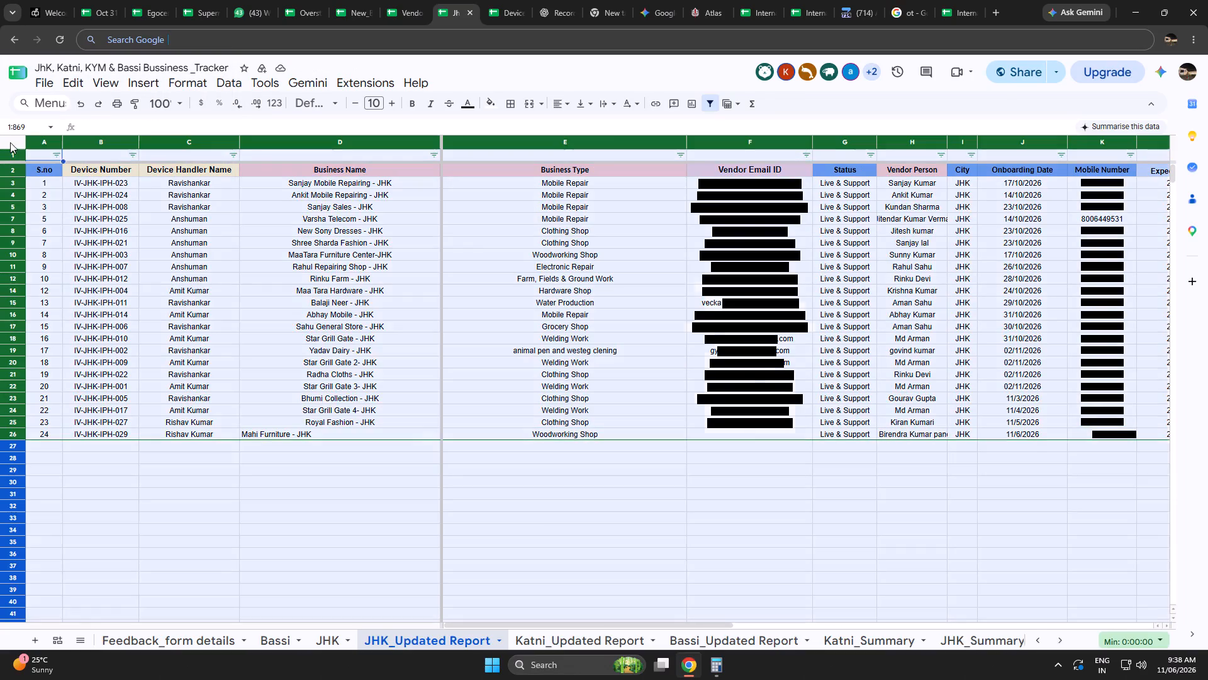
click(556, 103)
click(573, 125)
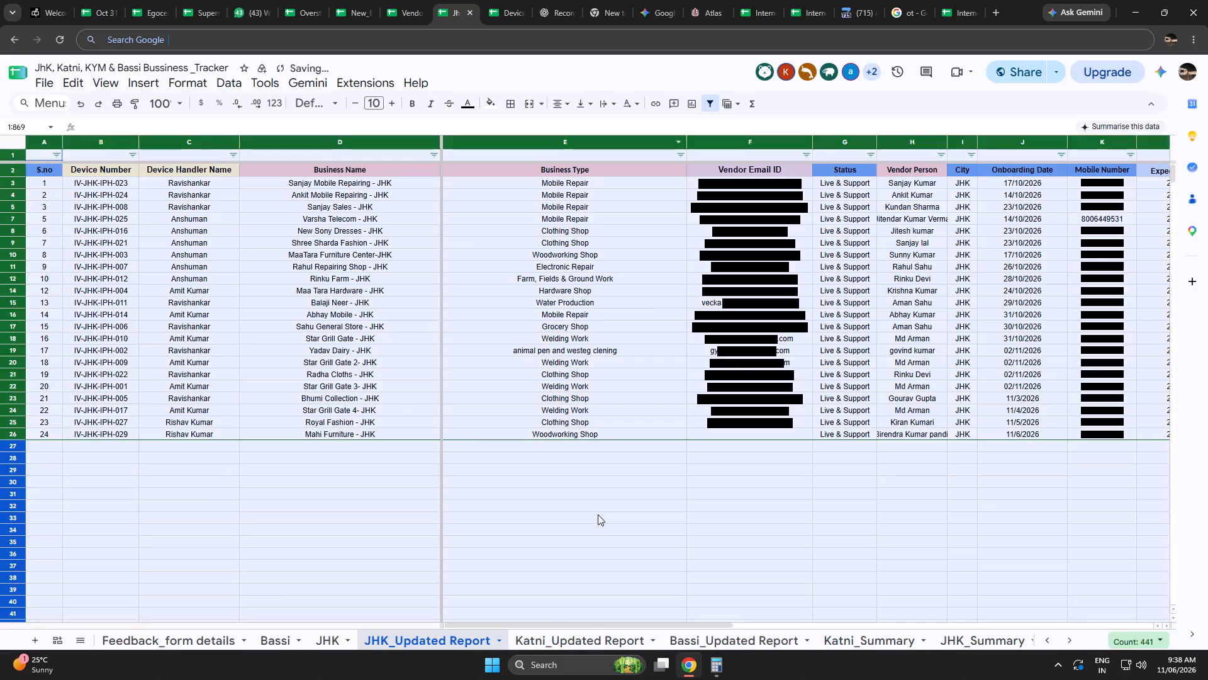
click(598, 514)
Fill the 11/02/2026 to 11/04/2026 hours of Mahi Furniture - JHK with the highlighted 0:00:00 values from the row above.
drag(615, 623, 519, 615)
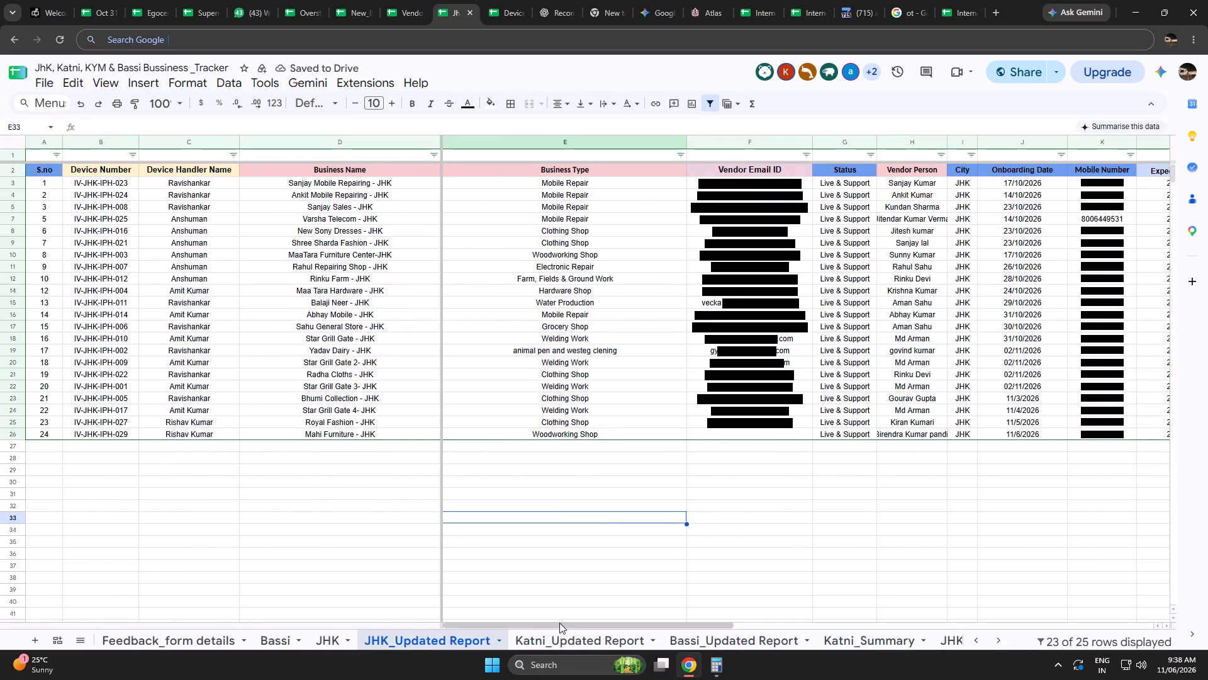
drag(559, 623, 813, 626)
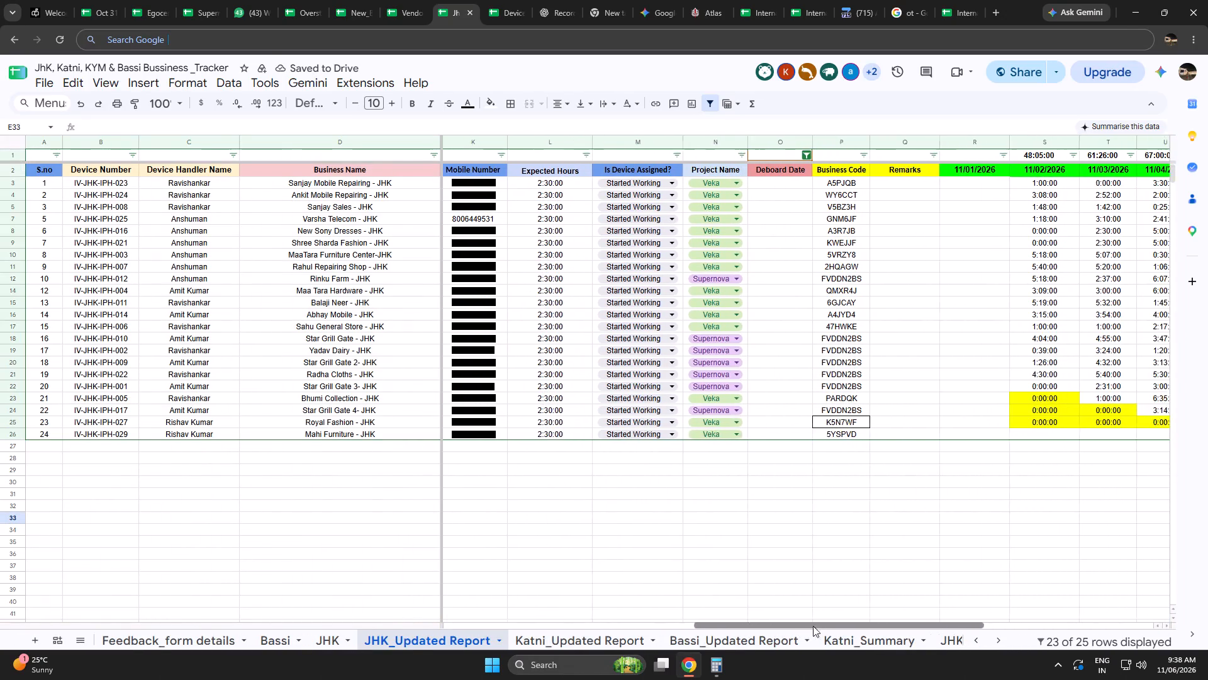
drag(813, 626, 908, 620)
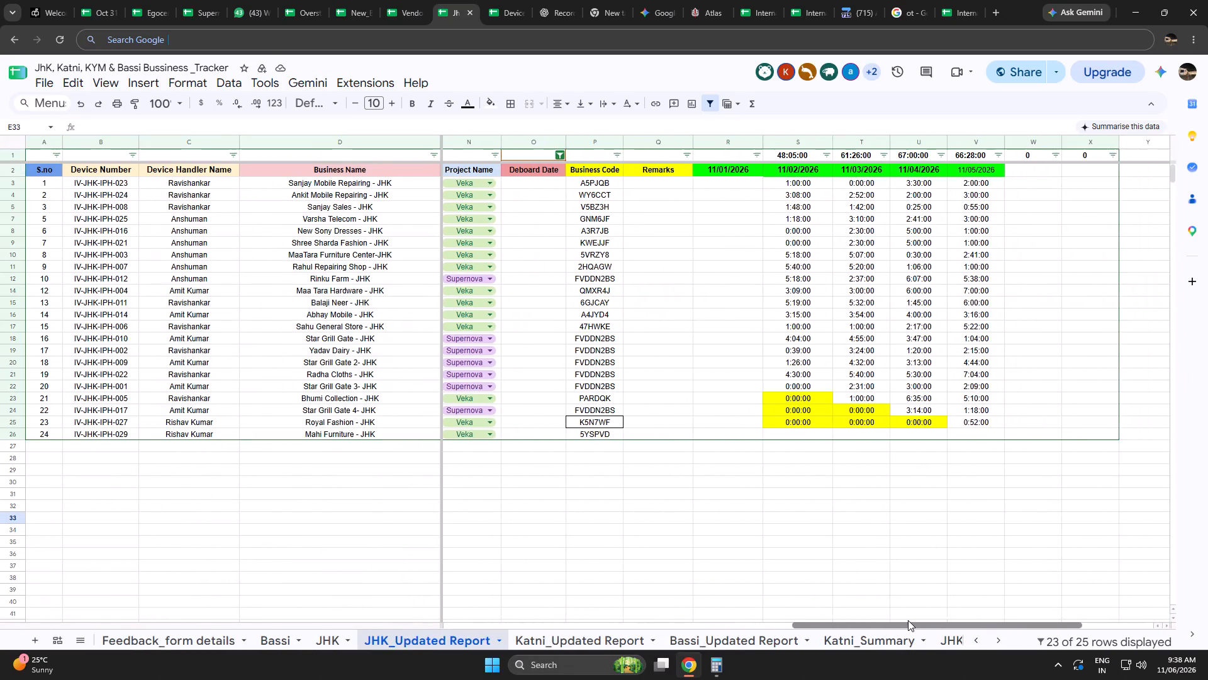
drag(908, 620, 924, 616)
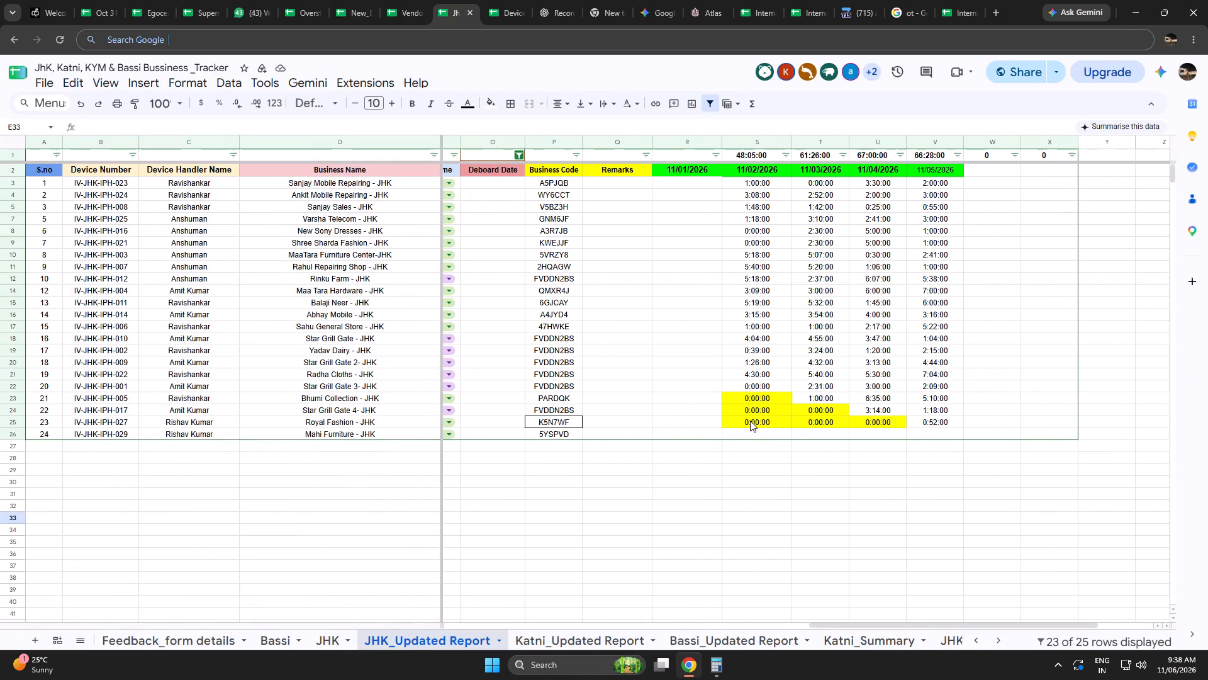
drag(750, 424, 899, 439)
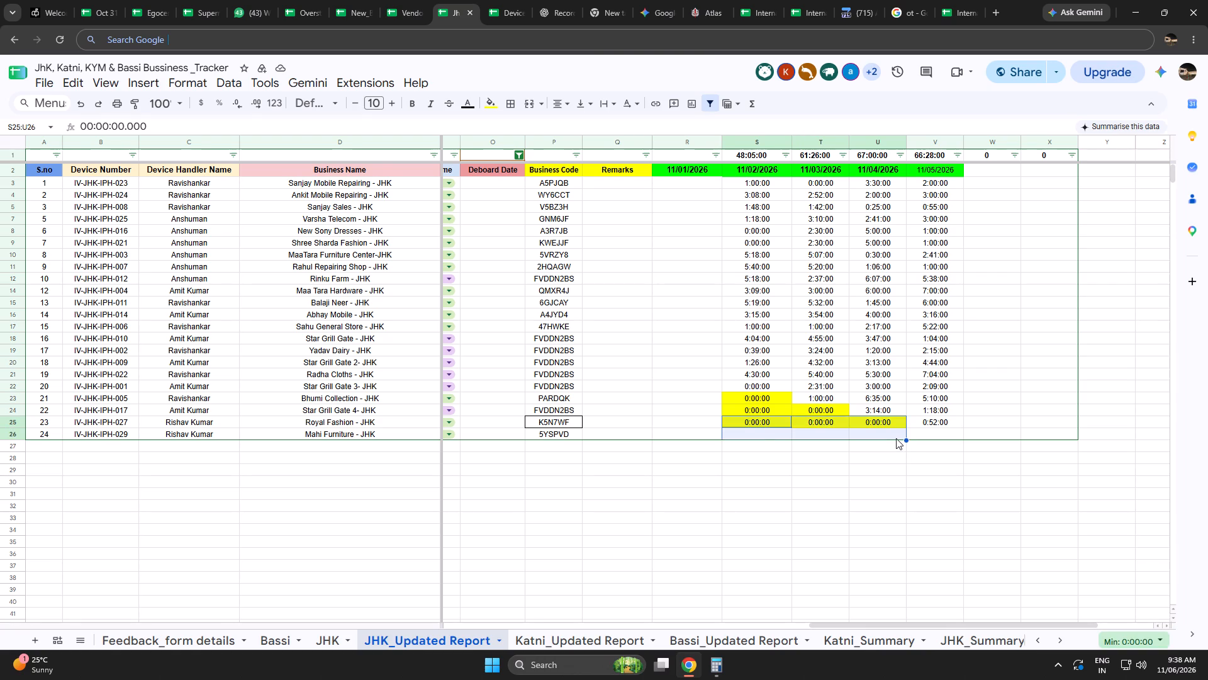
key(ctrl+d)
Copy the highlighted 0:00:00 of Mahi Furniture - JHK from 11/04/2026 into its 11/05/2026 cell.
click(877, 436)
key(ctrl+c)
click(912, 433)
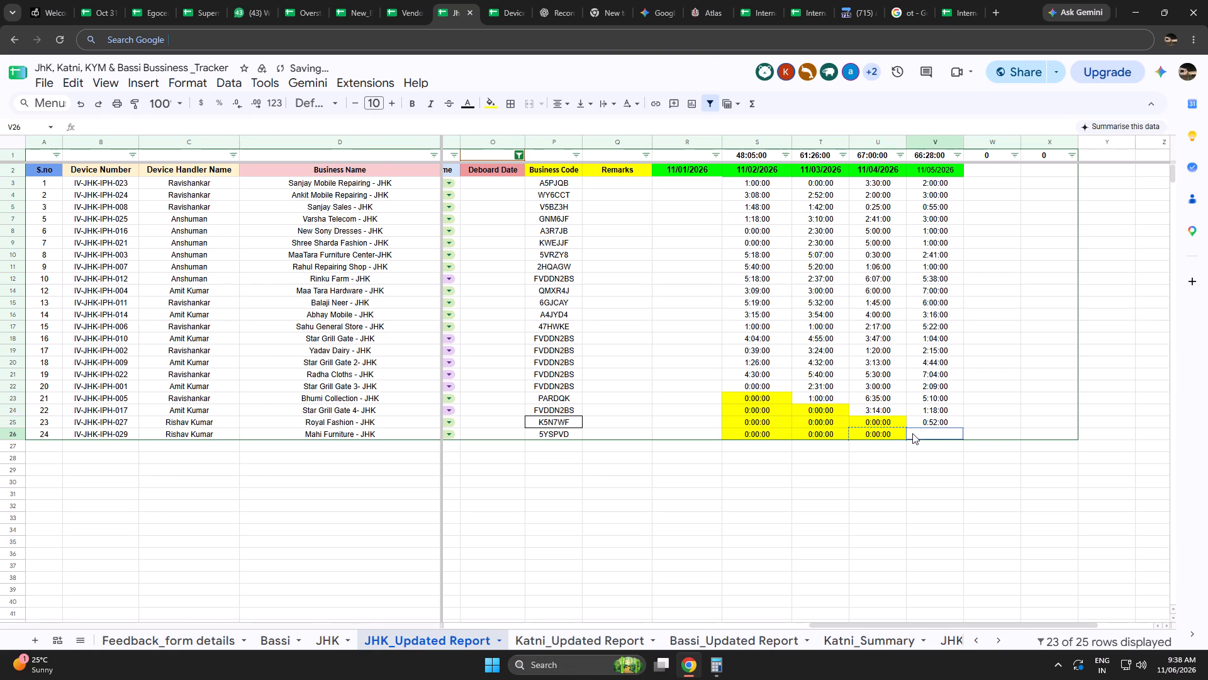
key(ctrl+v)
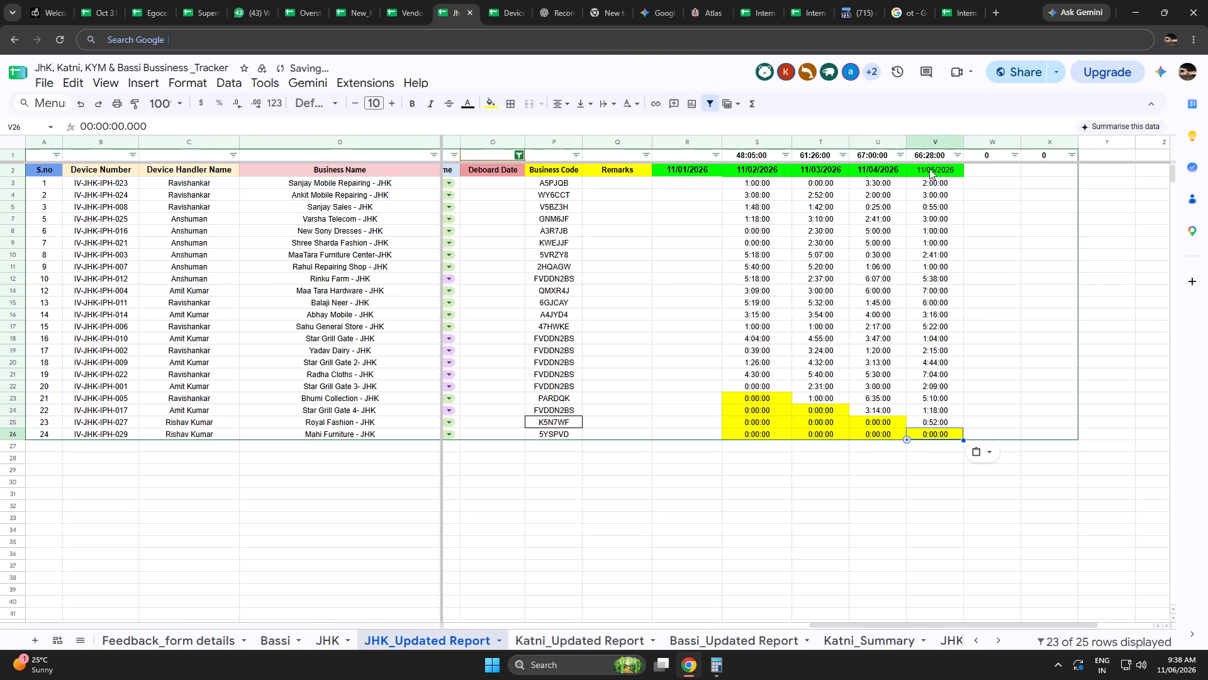
Extend the date headers with 11/06/2026 and 11/07/2026 by continuing the existing series from 11/03/2026 onward.
drag(829, 170, 921, 173)
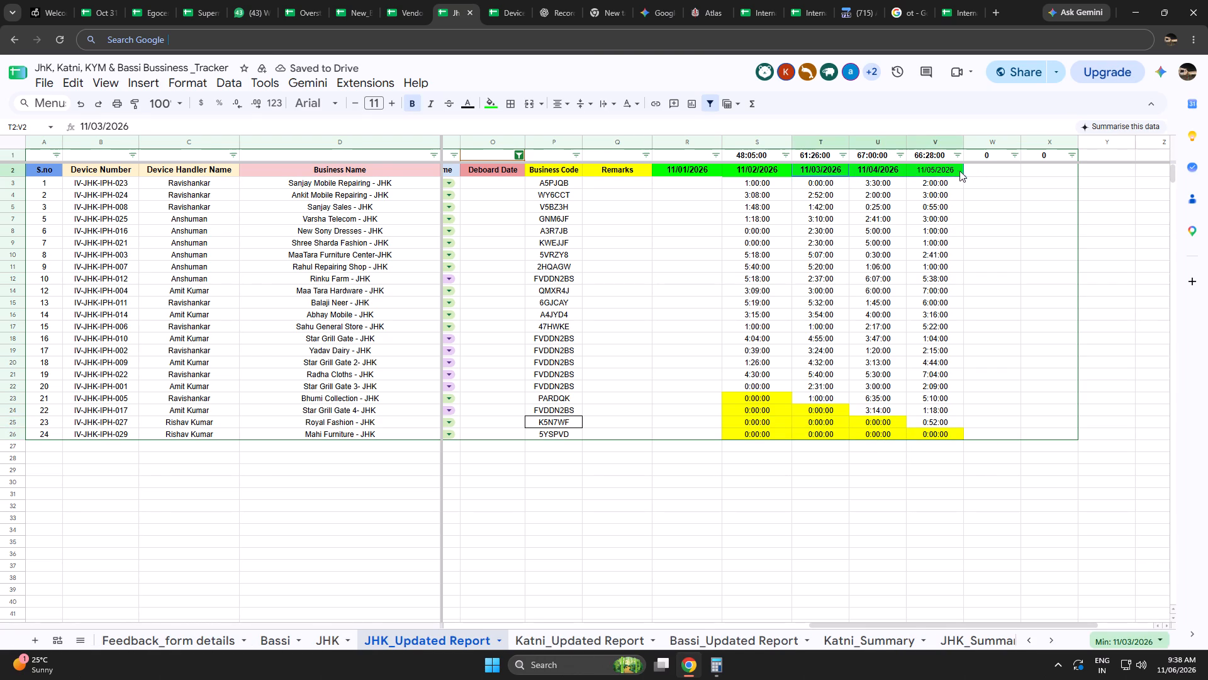
drag(965, 175, 1054, 179)
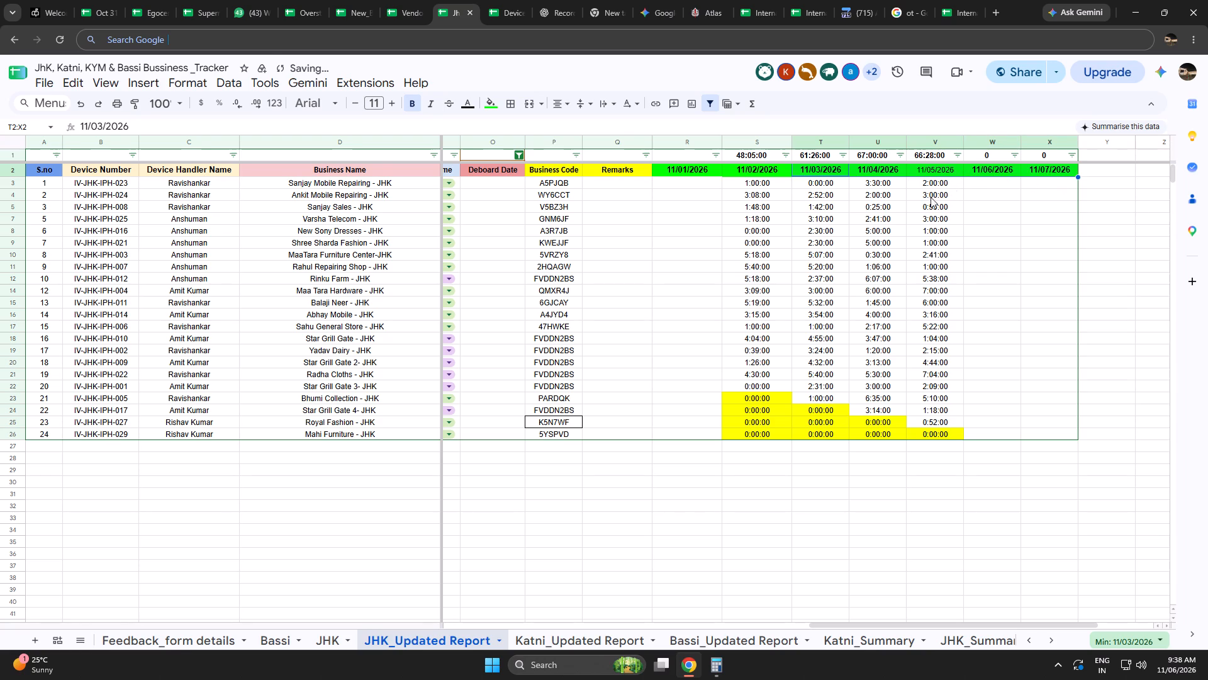
Set the 11/06/2026 hours of Sanjay Mobile Repairing - JHK to 0:00:00, based on a duration copied from the 11/04/2026 column.
click(872, 200)
key(ctrl+c)
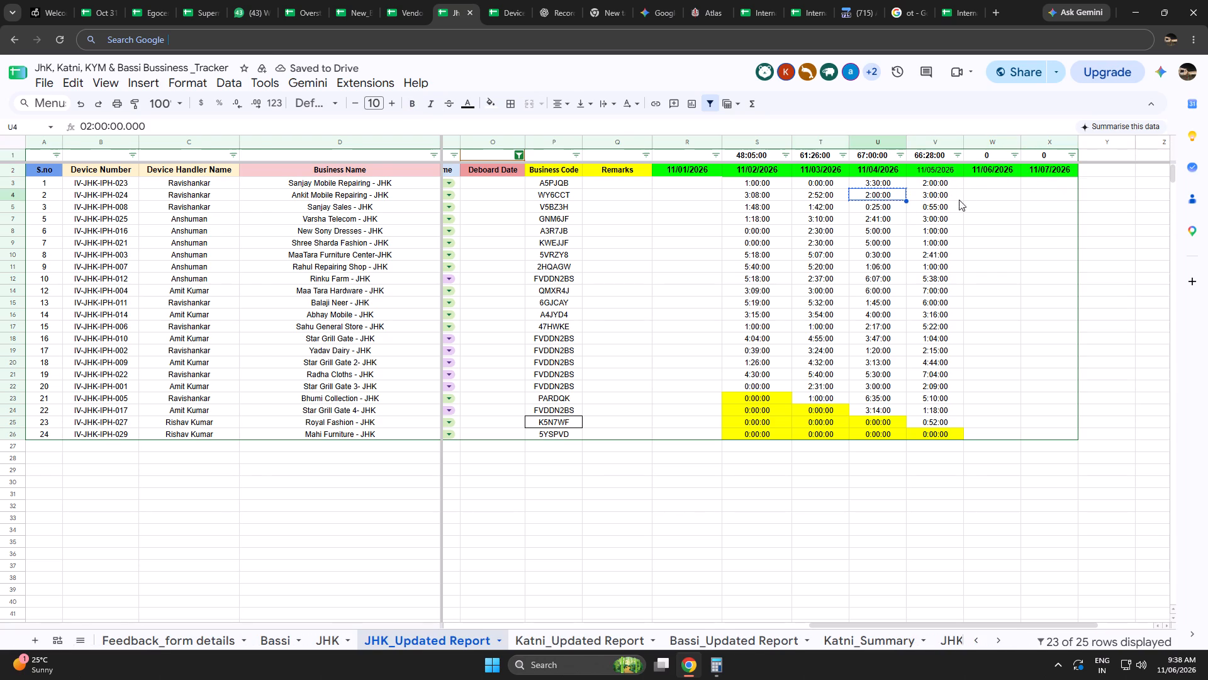
click(978, 185)
key(ctrl+v)
double_click(981, 184)
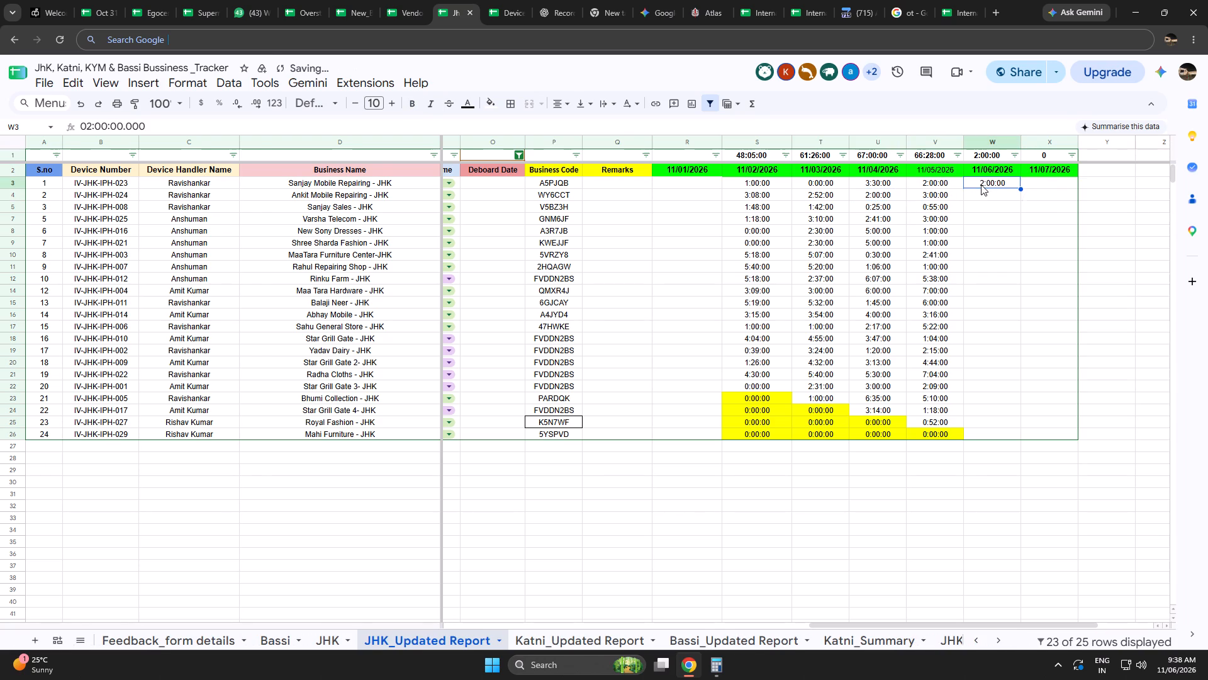
click(978, 180)
key(BackSpace)
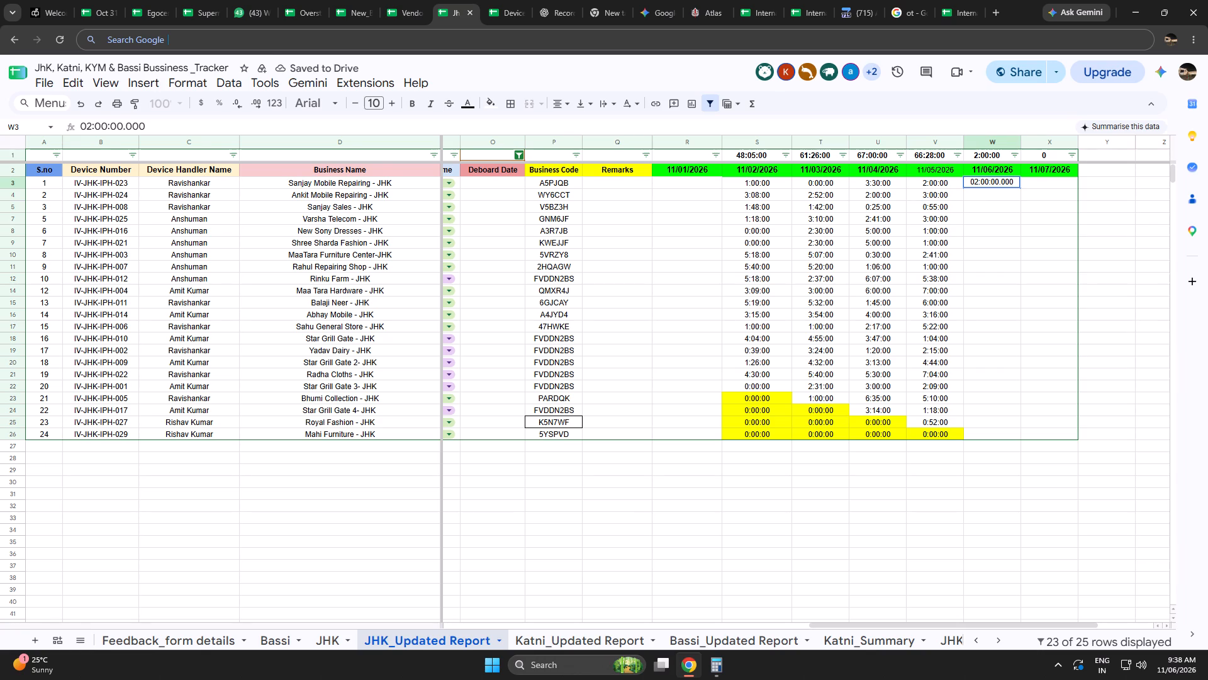
key(0)
key(Return)
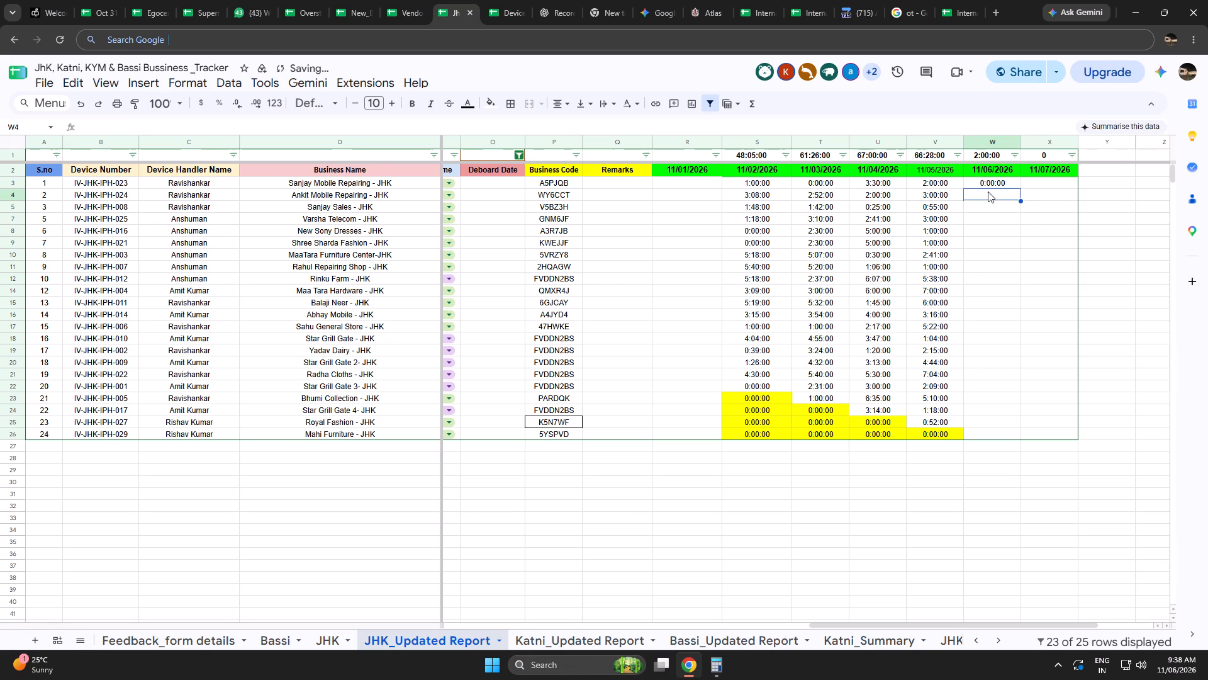
Fill 0:00:00 down the 11/06/2026 column from the first entry through Mahi Furniture - JHK.
drag(985, 181, 990, 439)
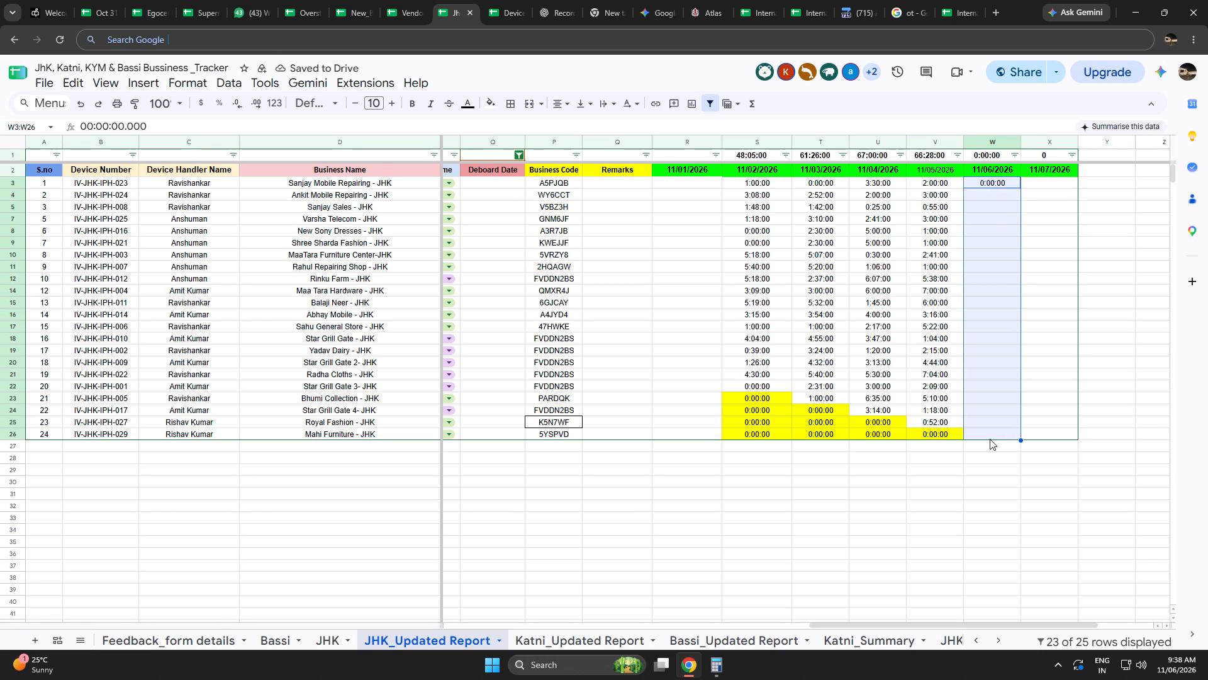
key(ctrl+d)
click(1002, 477)
Copy the 0:00:00 values of all entries from the 11/06/2026 column into the 11/07/2026 column.
drag(1006, 181, 999, 399)
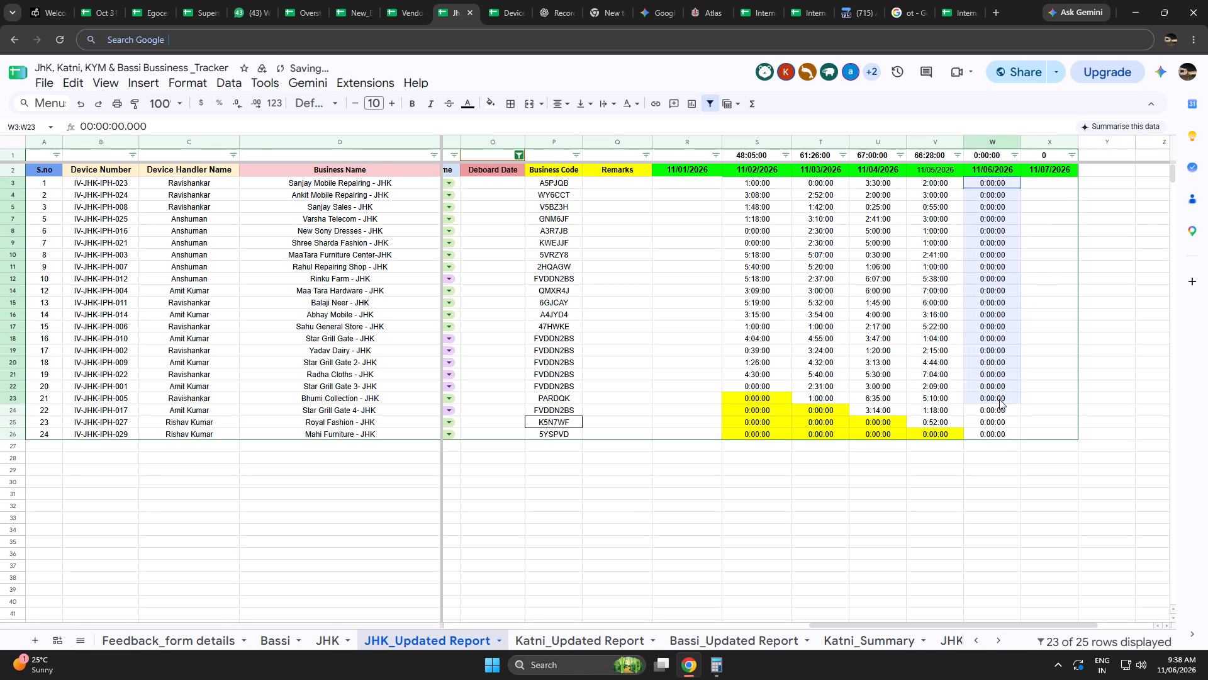
drag(999, 399, 995, 434)
key(ctrl+c)
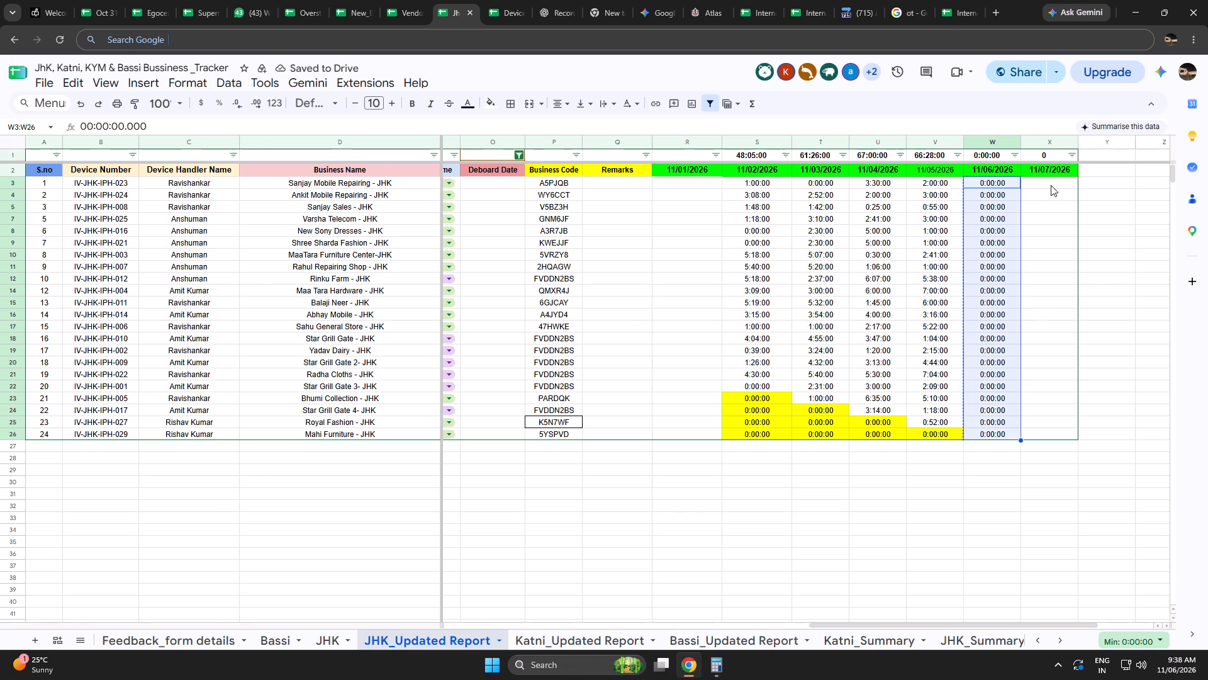
click(1051, 184)
key(ctrl+v)
click(1054, 402)
click(1024, 494)
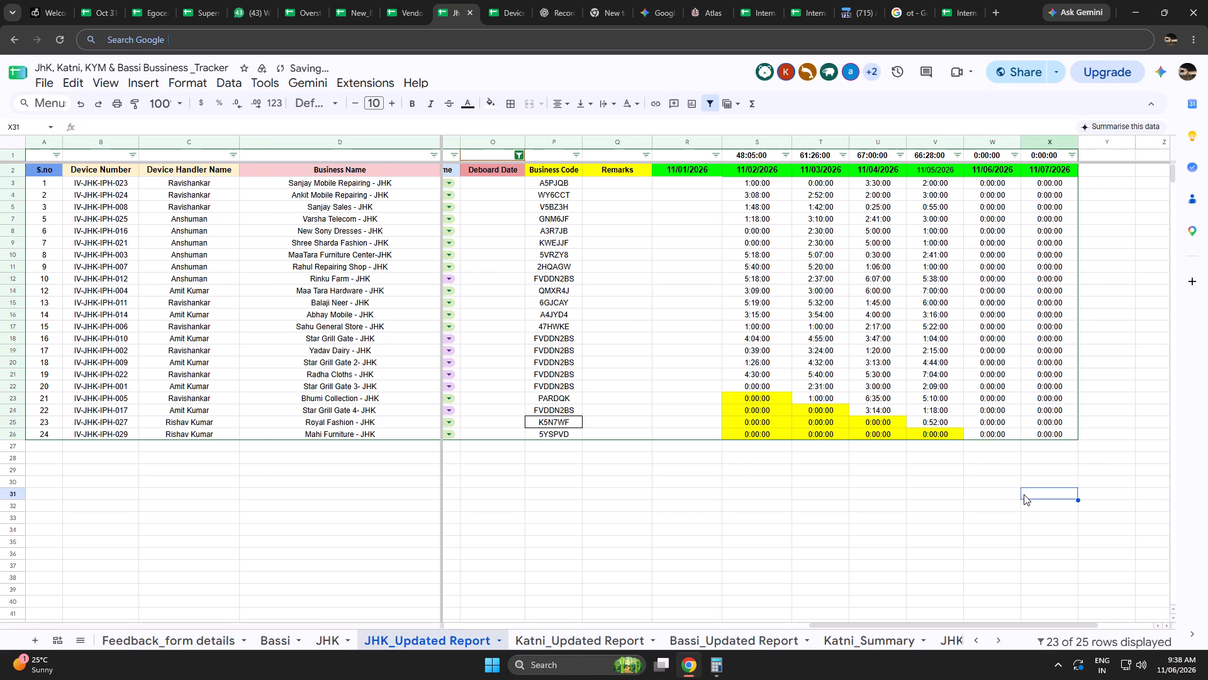
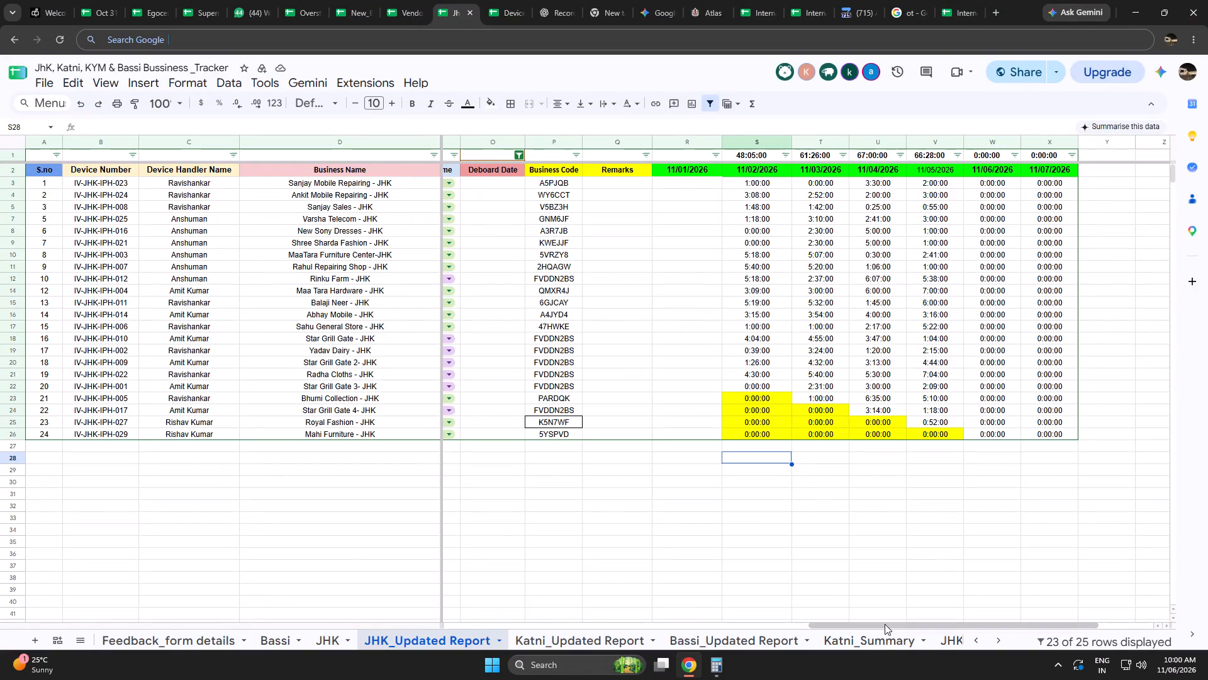
Review the JHK_Updated Report entries across all columns, from business type and vendor details to the daily hours through 11/07/2026.
drag(885, 624, 348, 645)
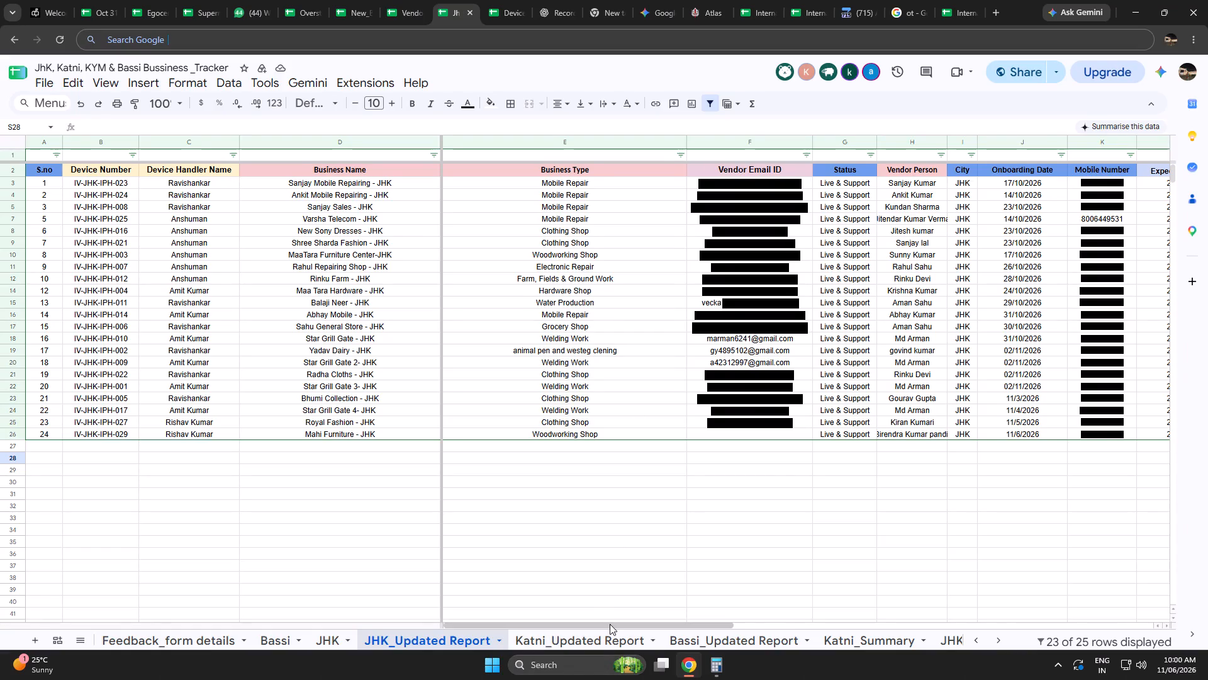
drag(610, 624, 727, 608)
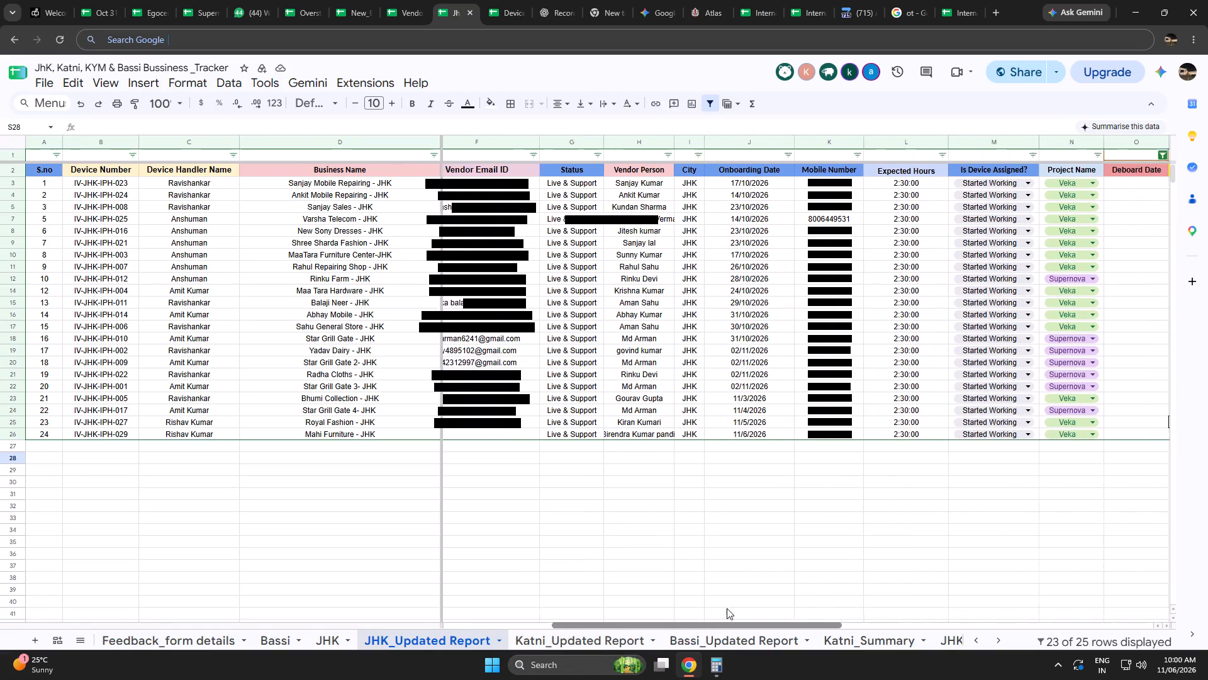
drag(727, 608, 836, 606)
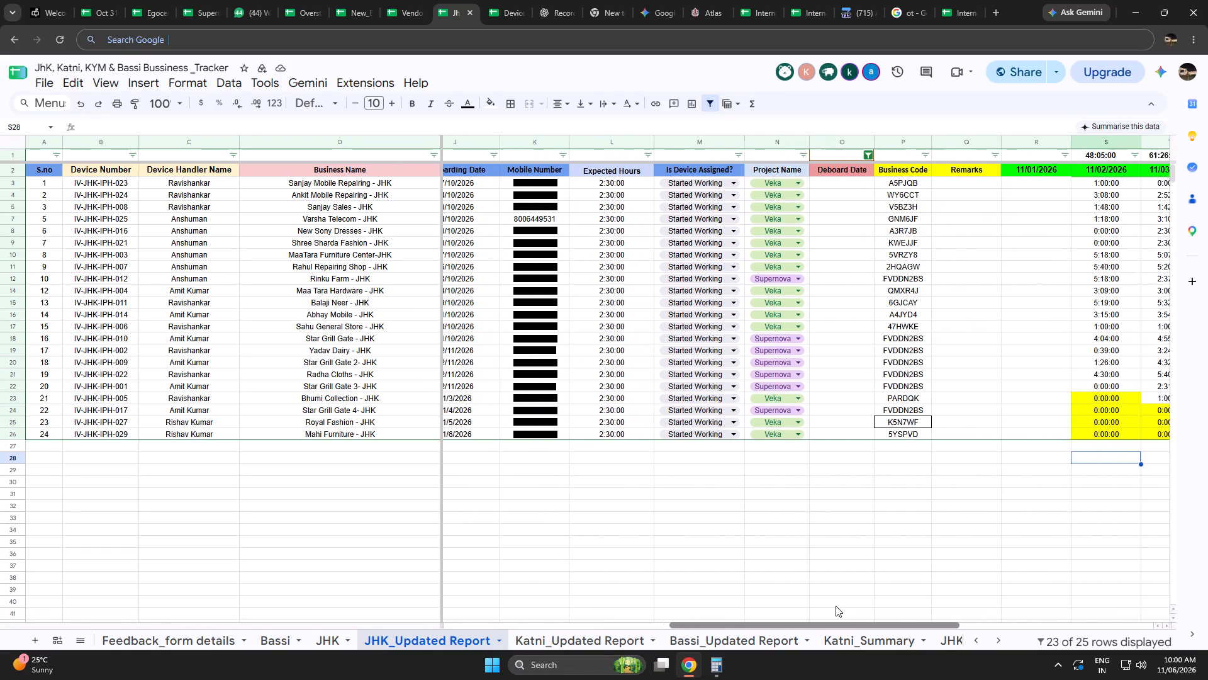
drag(836, 606, 954, 598)
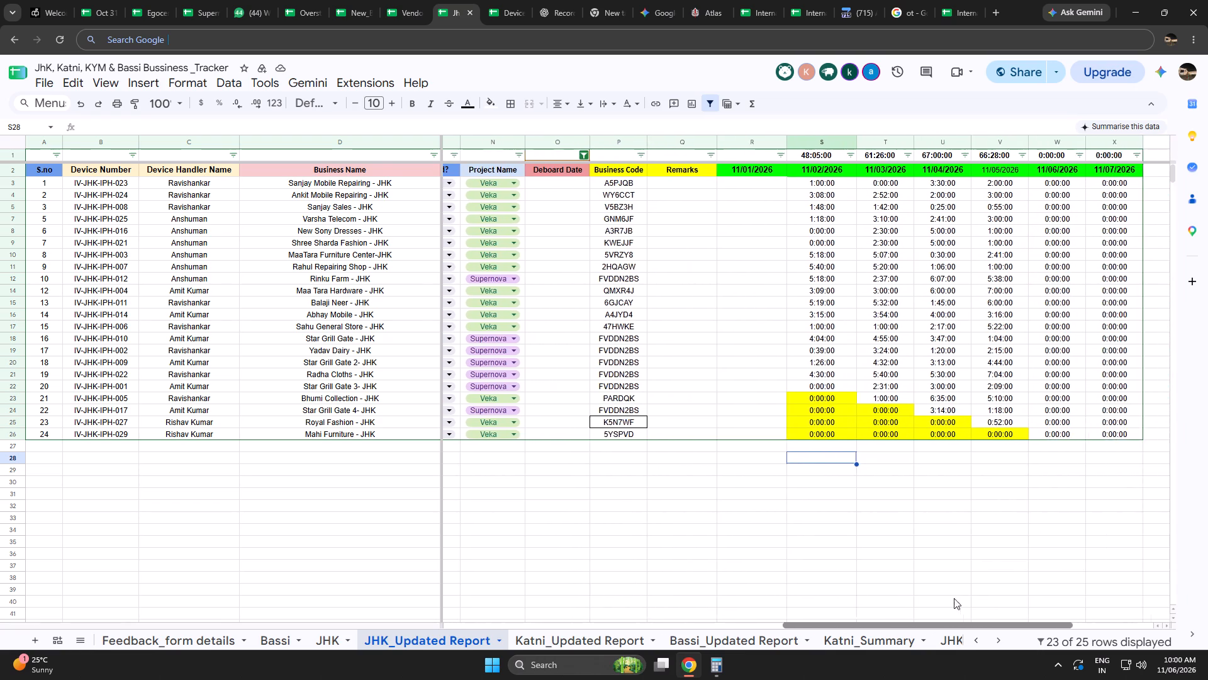
drag(954, 598, 1023, 596)
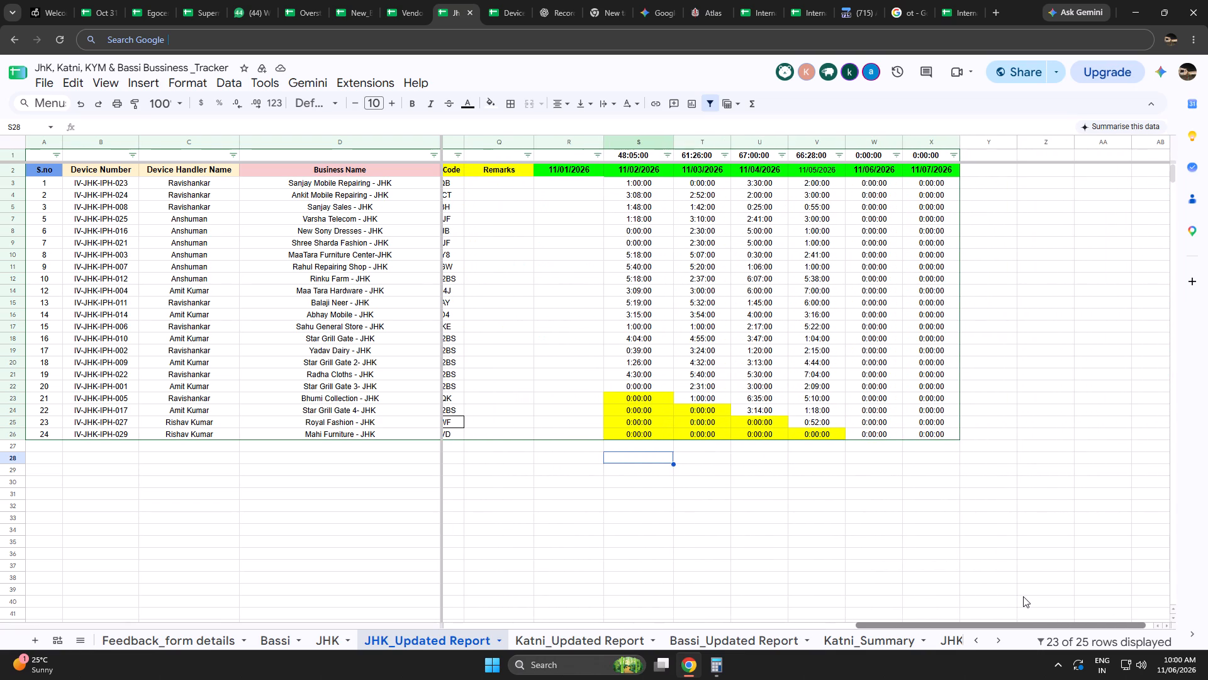
drag(1023, 596, 1207, 588)
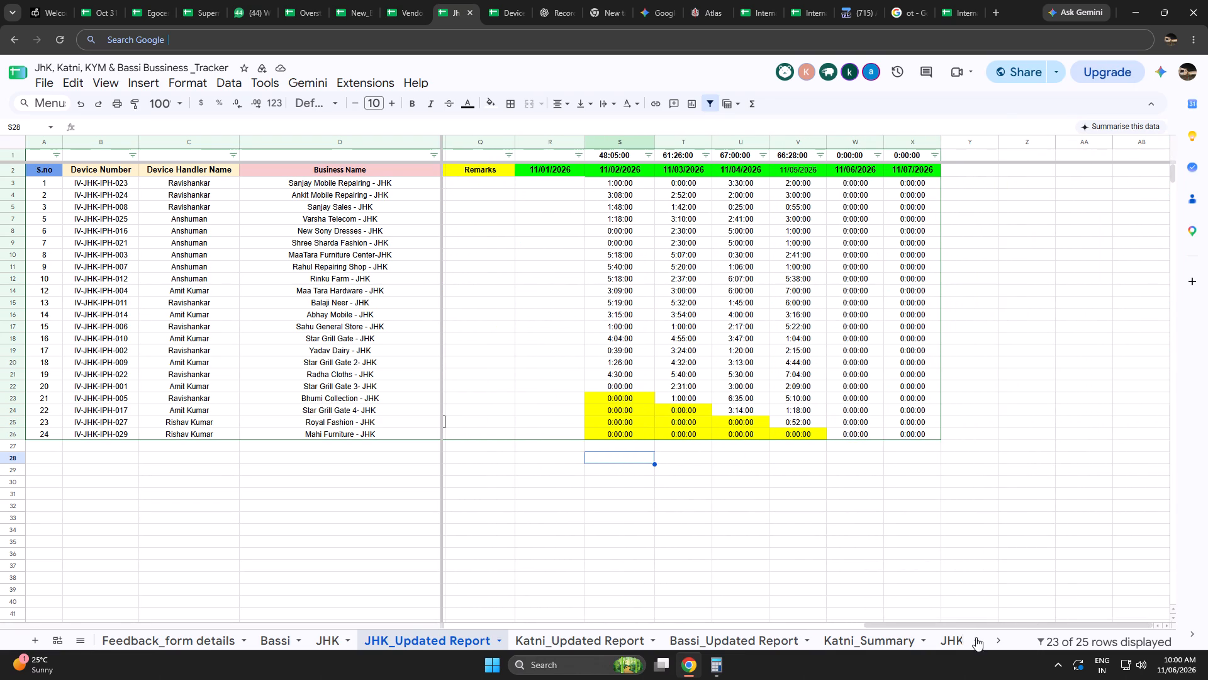
drag(967, 625, 1092, 612)
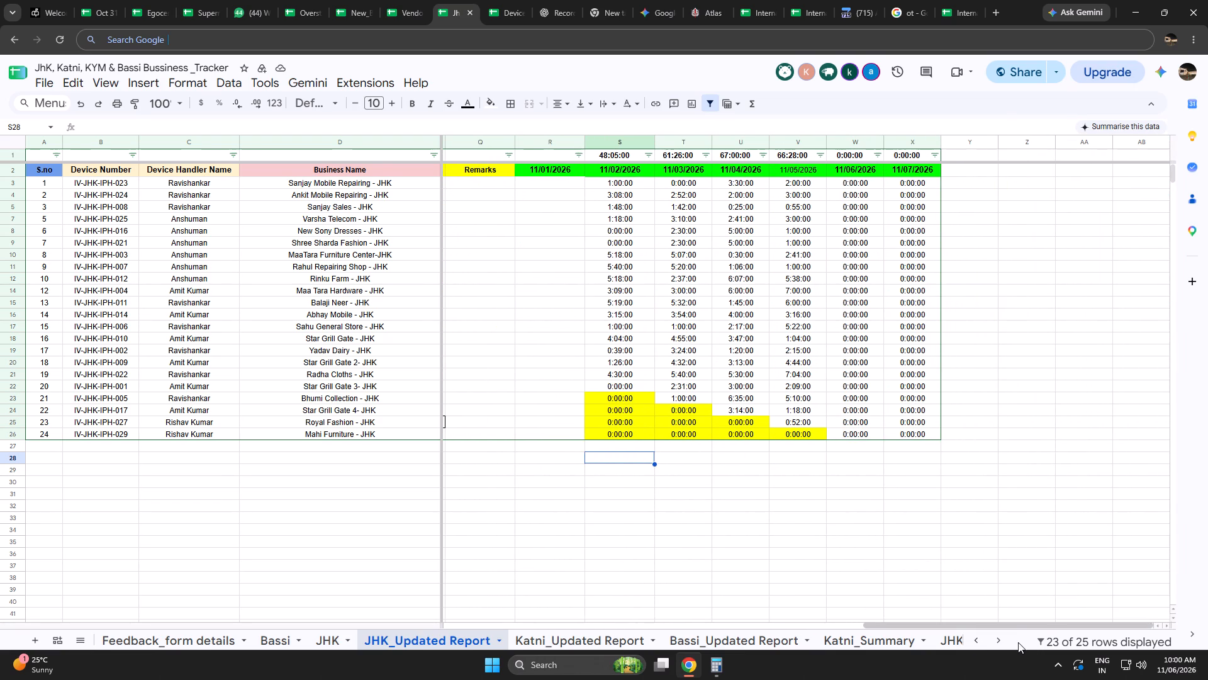
click(1017, 622)
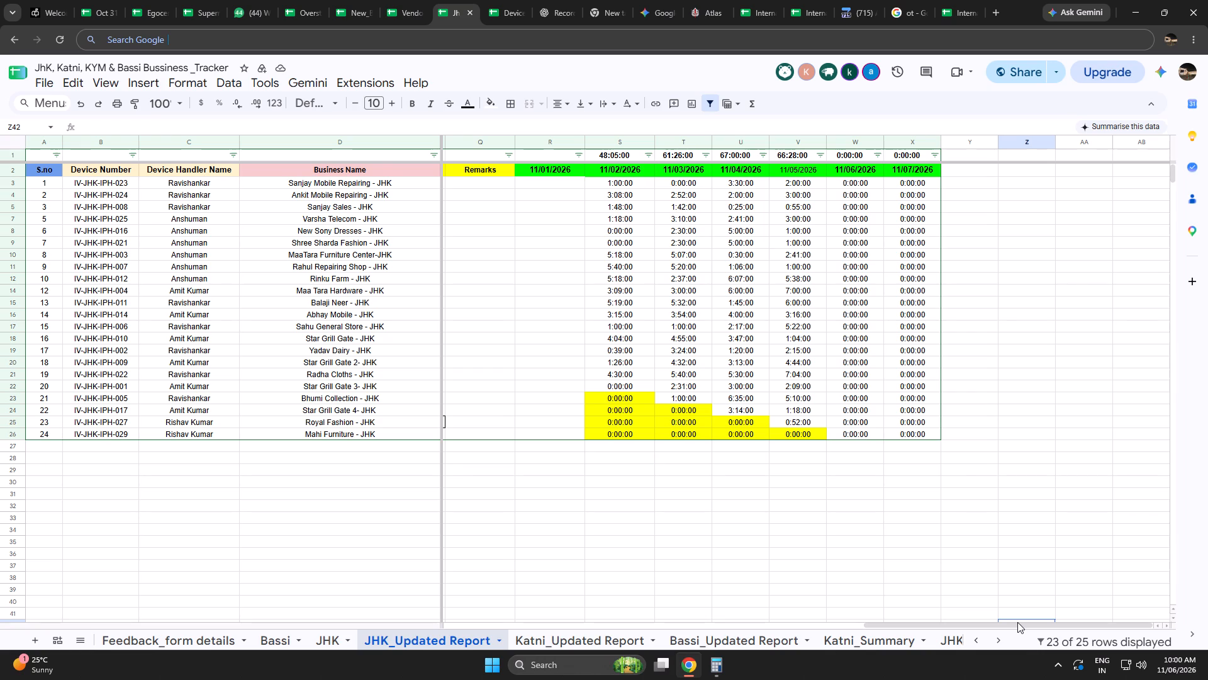
drag(1017, 626, 934, 642)
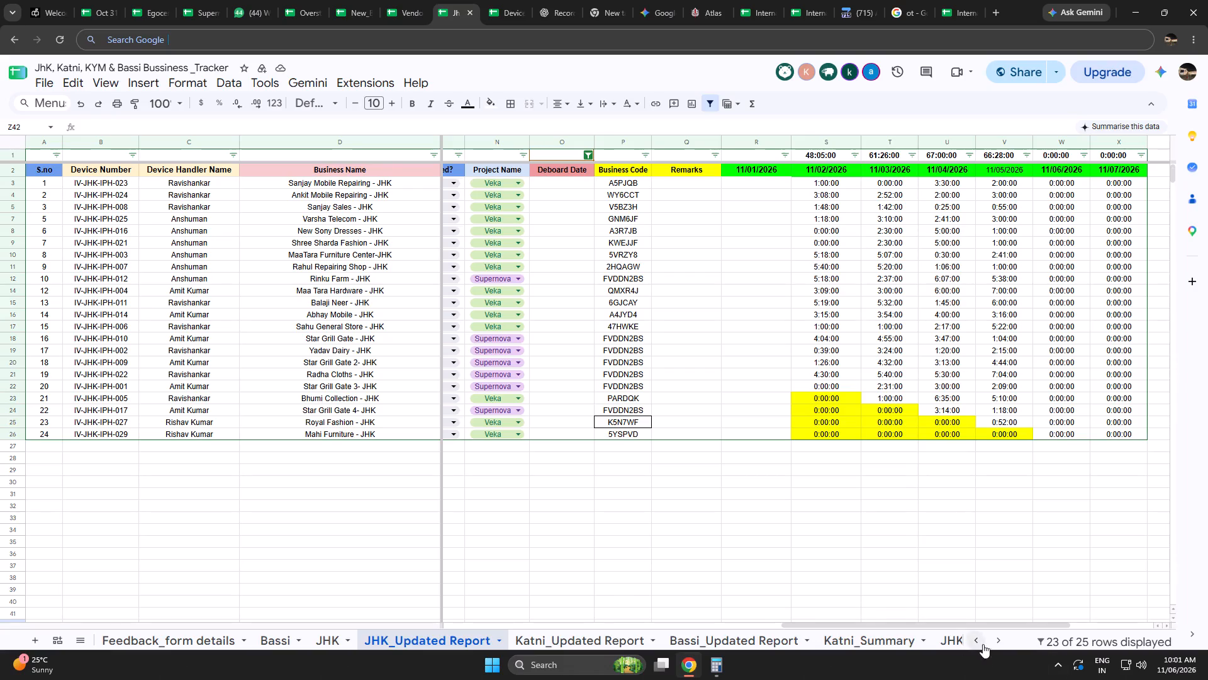
drag(1027, 623, 688, 664)
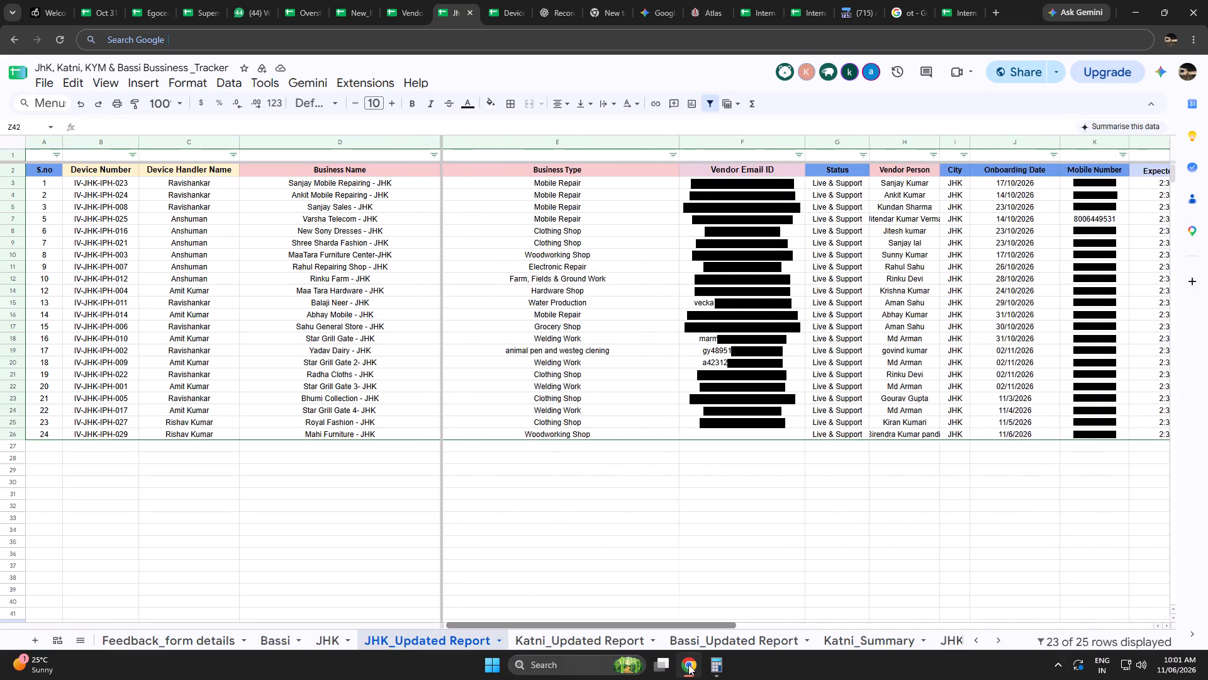
drag(688, 664, 601, 670)
scroll(541, 550, up, 1)
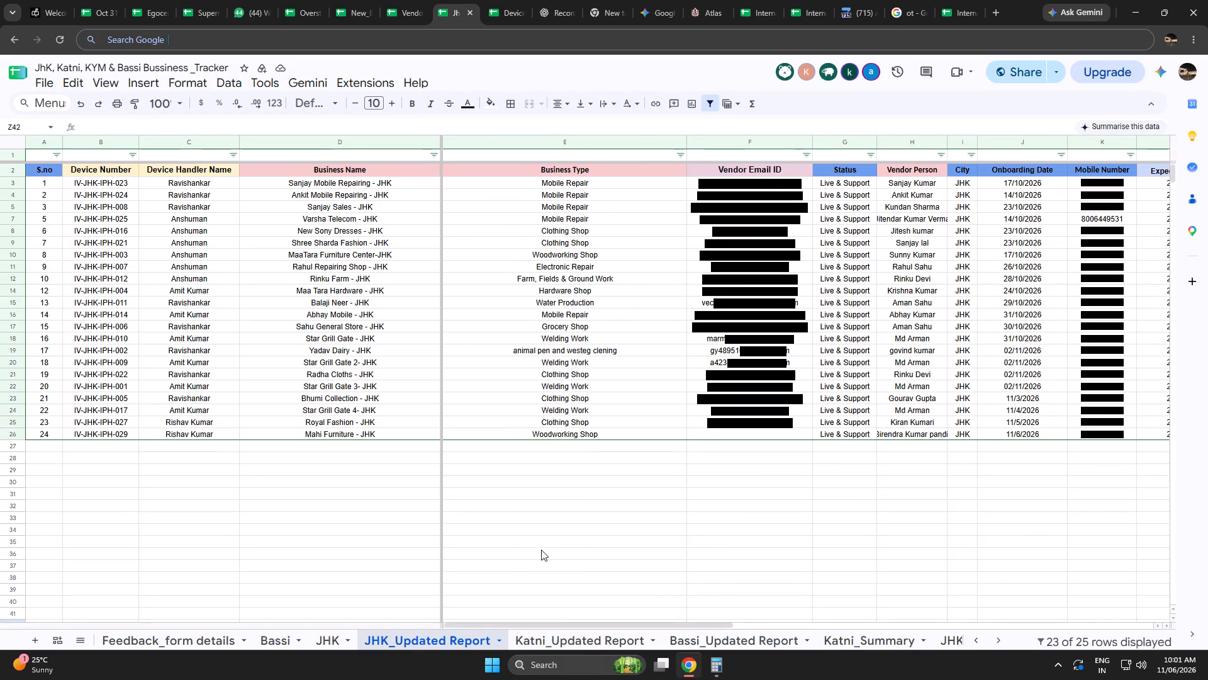
scroll(541, 550, up, 2)
Look through the open spreadsheets Device & vendar management, Vendors/Device_Business Details and Oct 31st IndiVillage Timelogs.
click(501, 23)
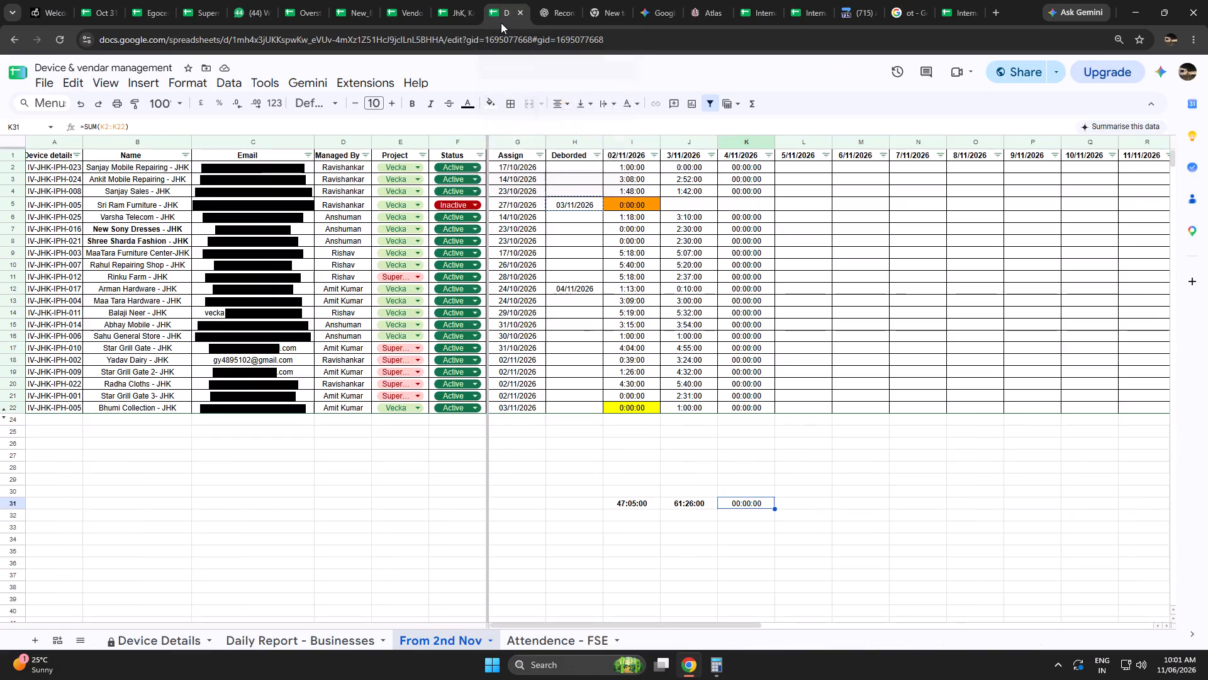
click(447, 21)
click(405, 4)
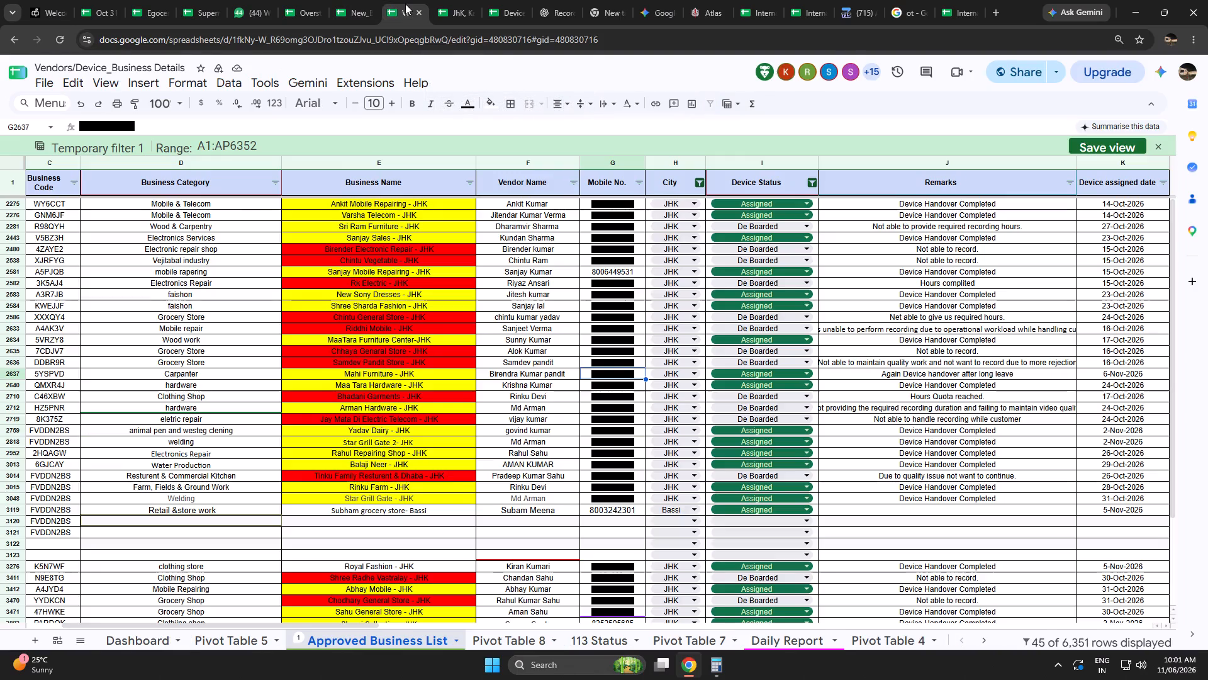
click(88, 1)
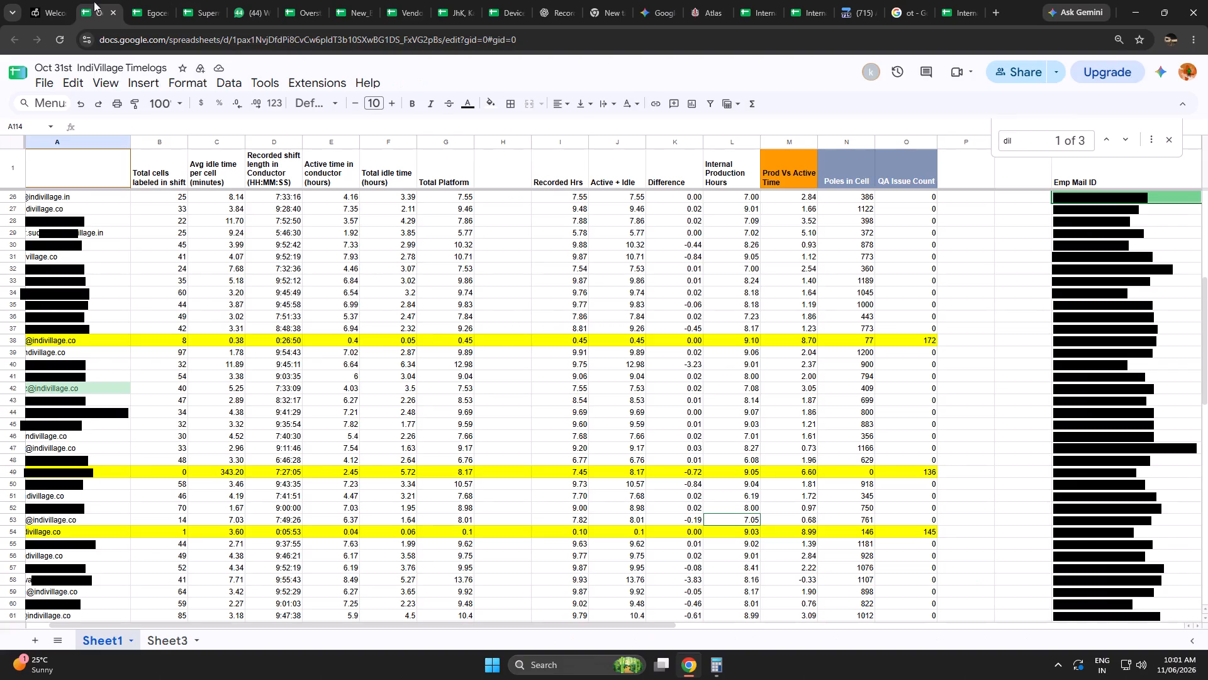
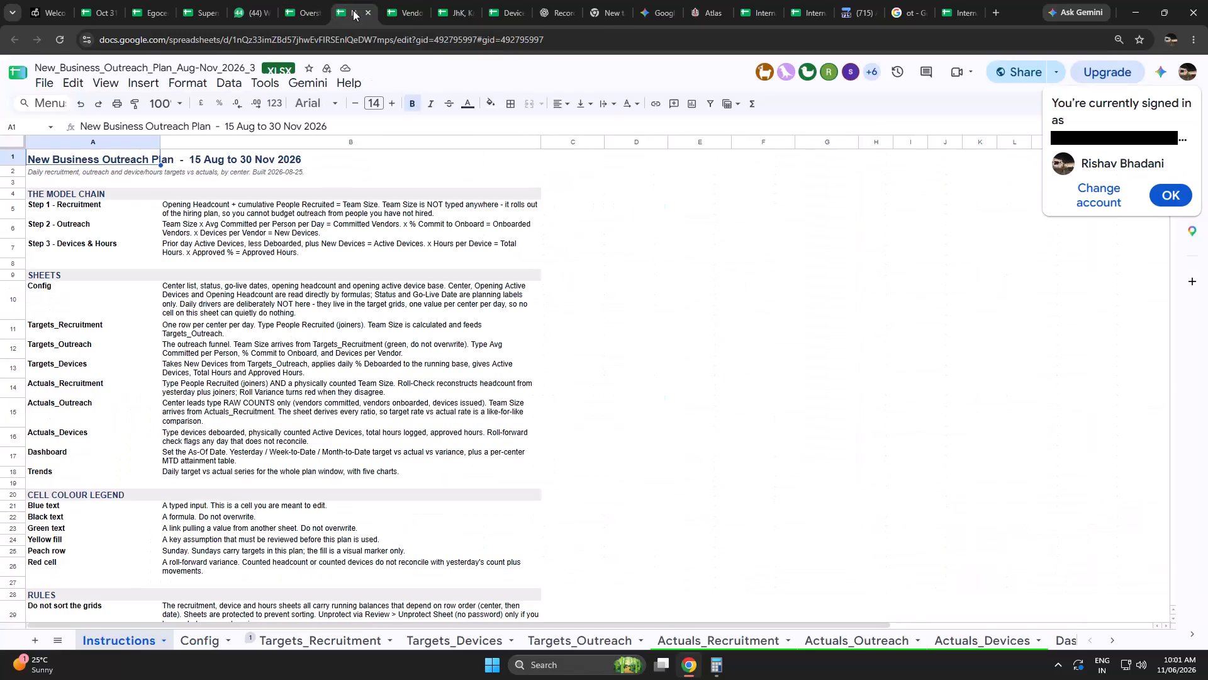
Glance at Device & vendar management, return to JHK_Updated Report, and examine its daily hours through 11/07/2026, selecting the Radha Cloths - JHK row.
click(404, 16)
click(461, 12)
click(515, 8)
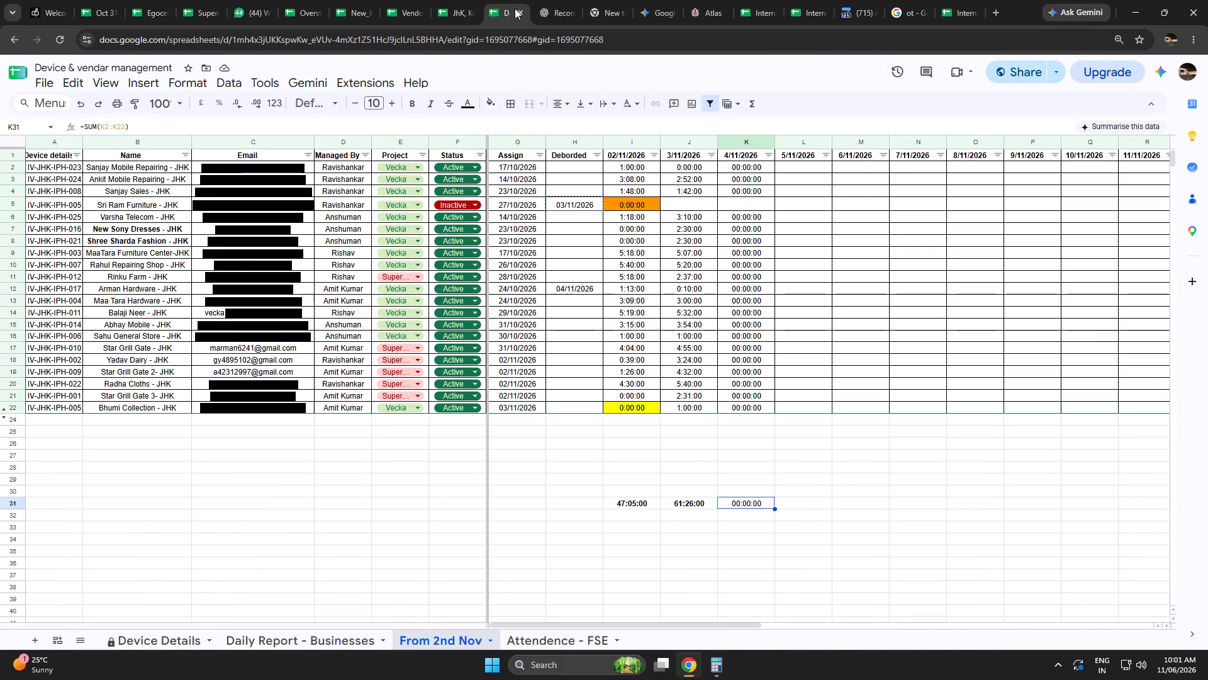
click(449, 8)
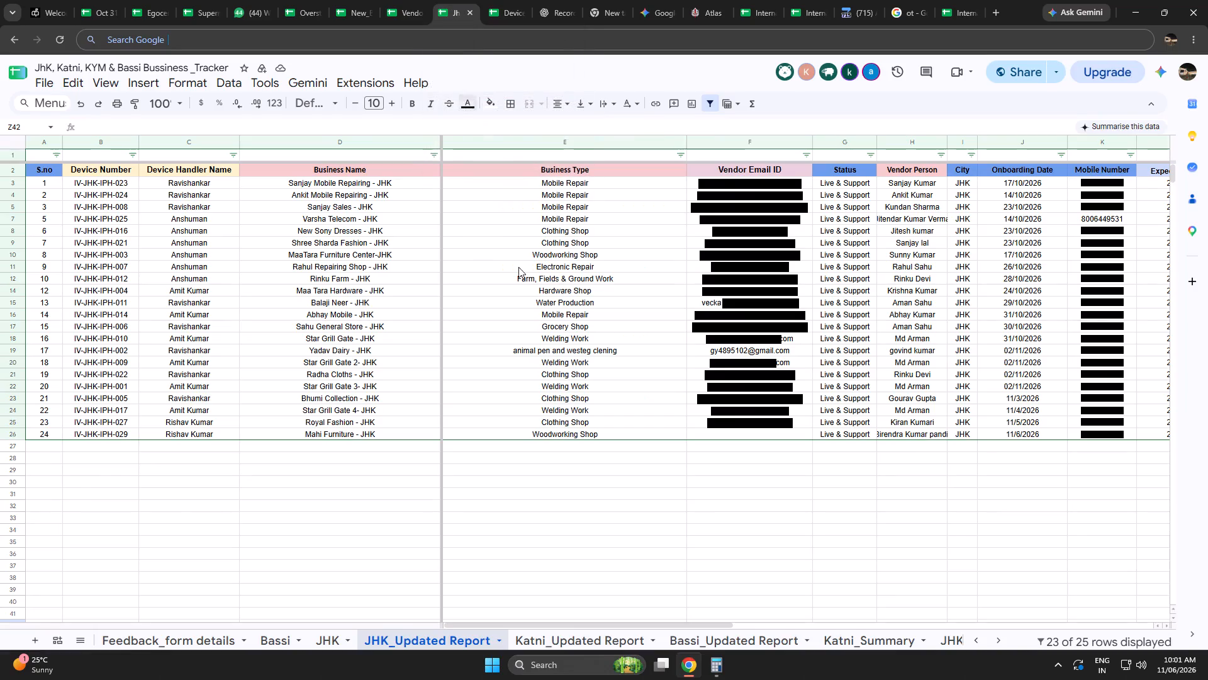
scroll(634, 534, up, 4)
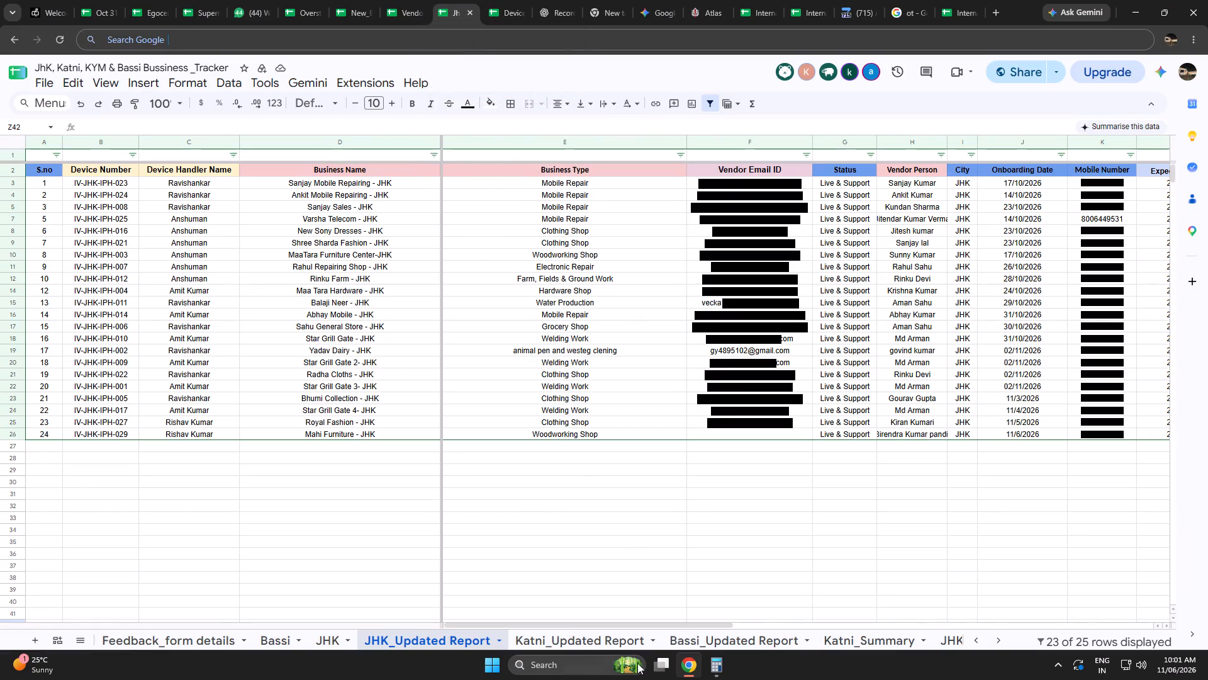
drag(650, 627, 1207, 635)
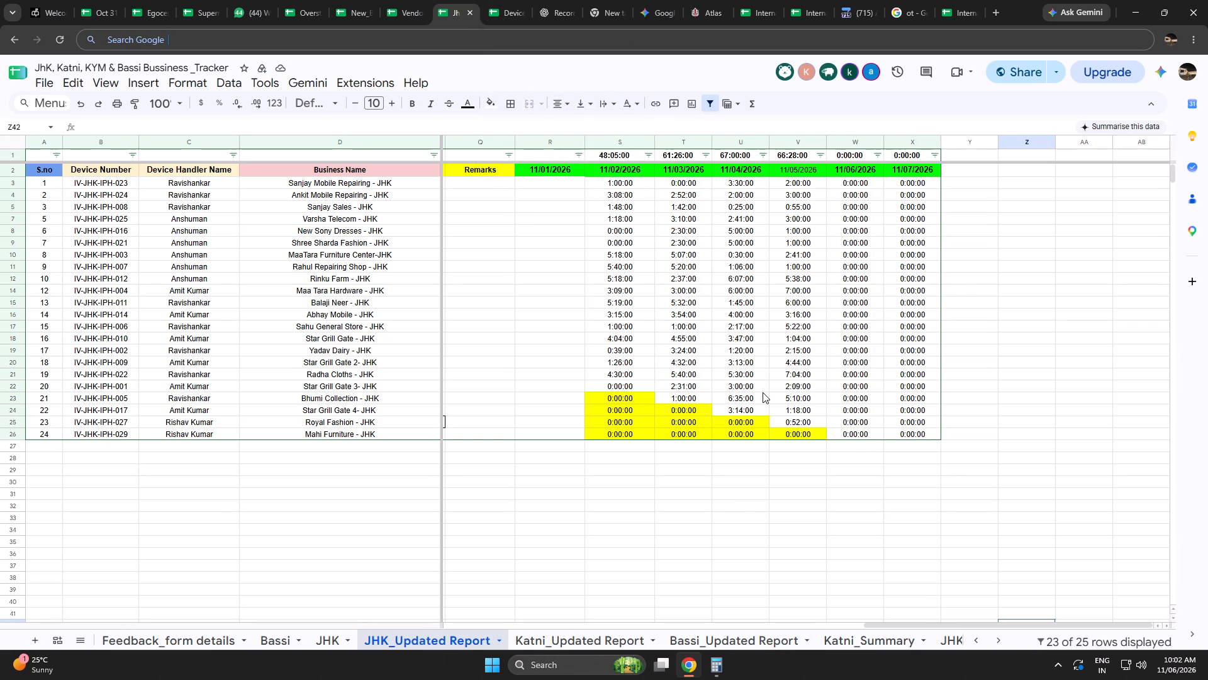
scroll(763, 392, up, 3)
scroll(763, 392, down, 2)
scroll(763, 392, up, 3)
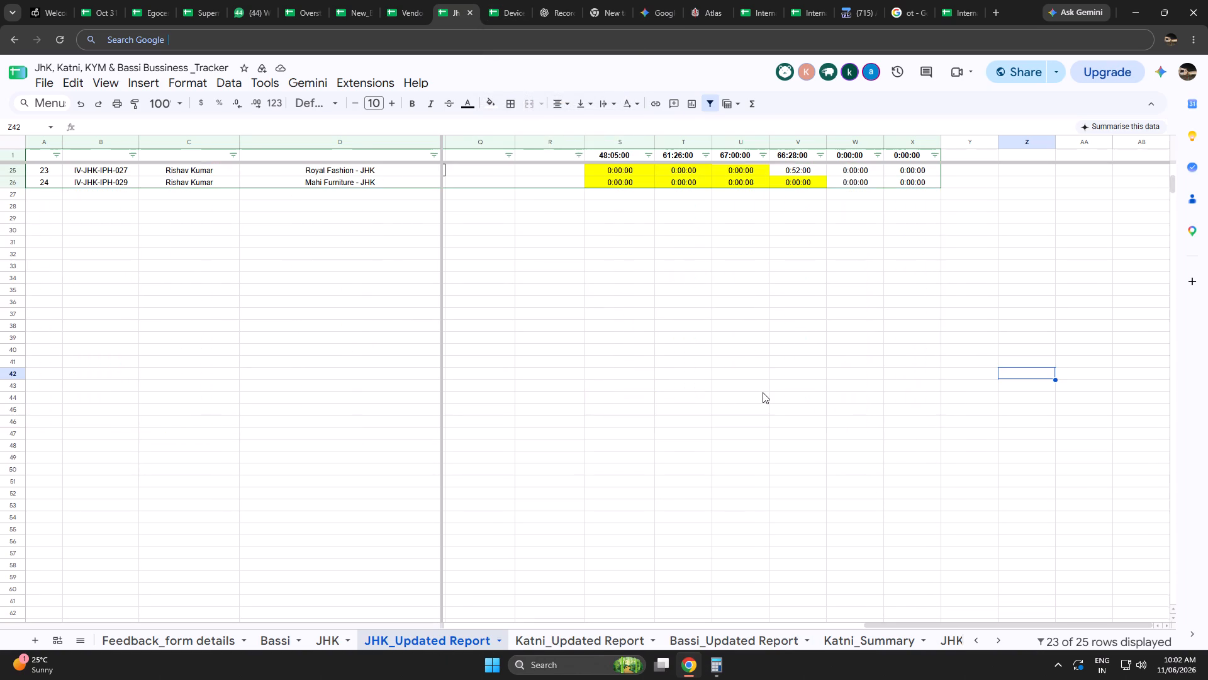
scroll(763, 392, down, 1)
scroll(763, 392, up, 1)
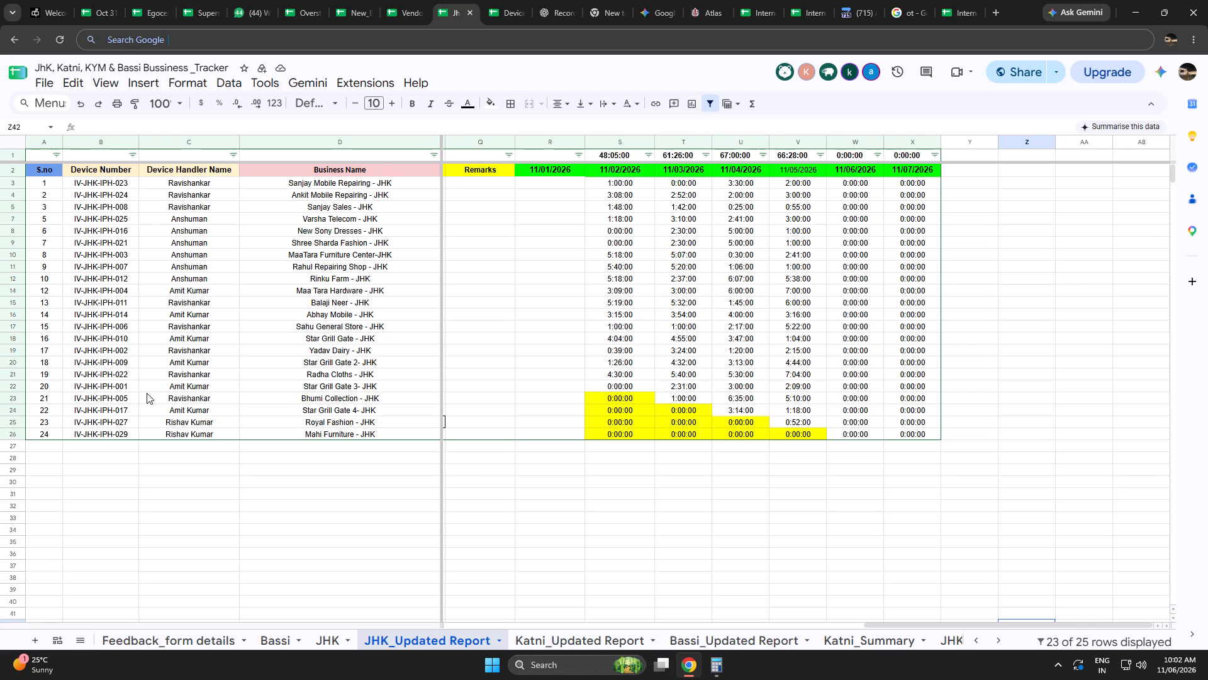
click(14, 375)
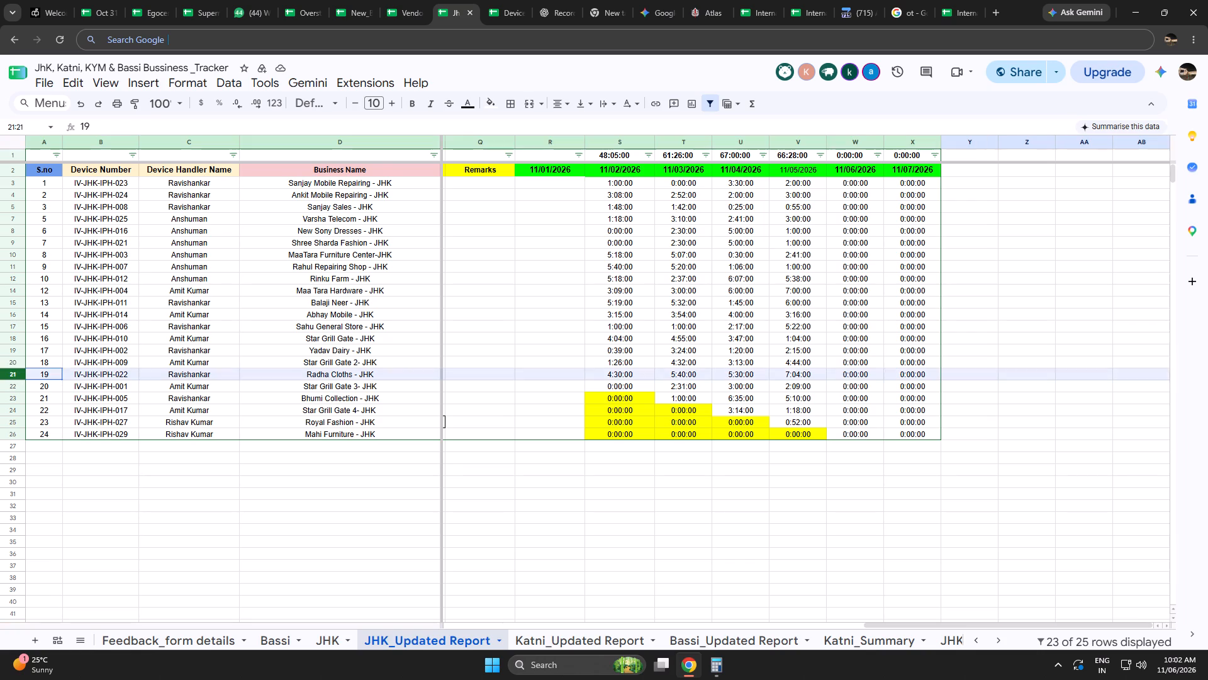
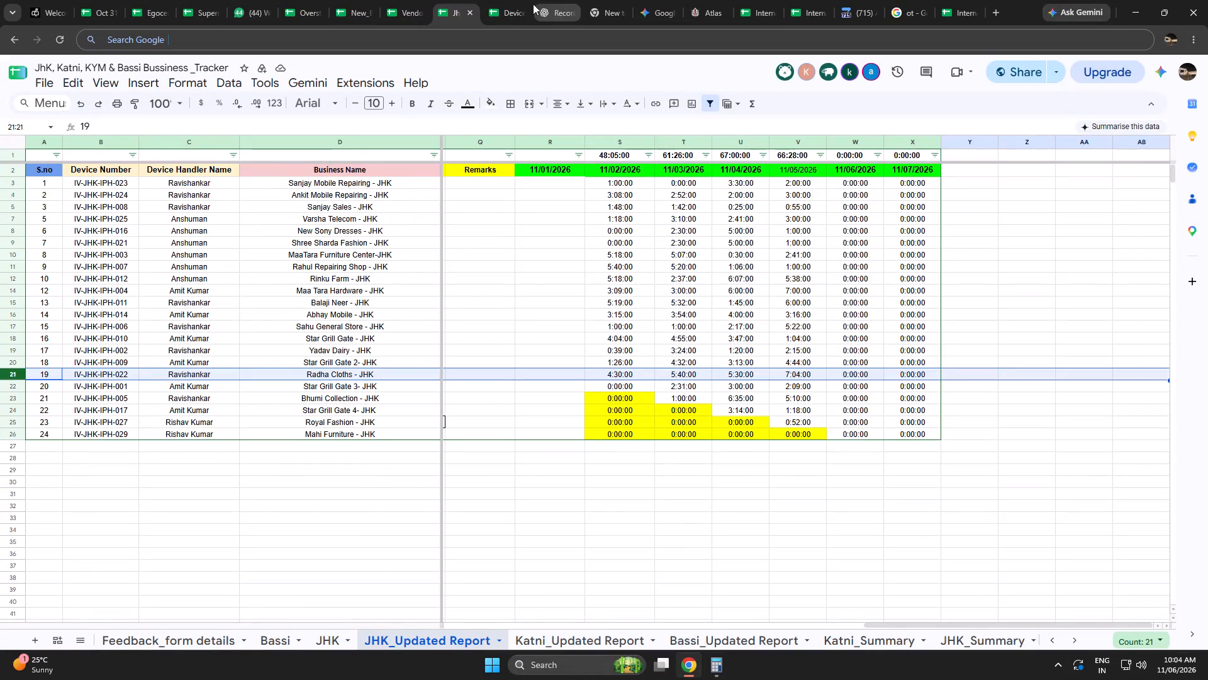
Review the From 2nd Nov sheet in Device & vendar management, glance at the New Business Outreach Plan, and return to JHK_Updated Report.
click(499, 18)
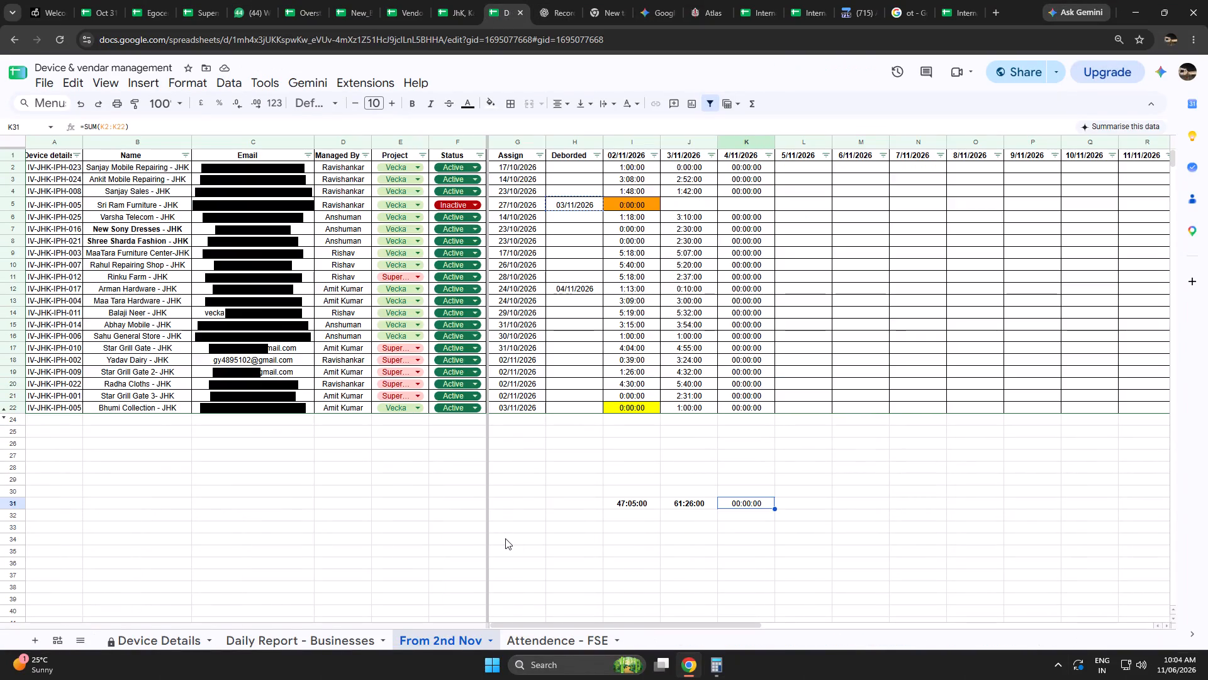
scroll(505, 538, up, 1)
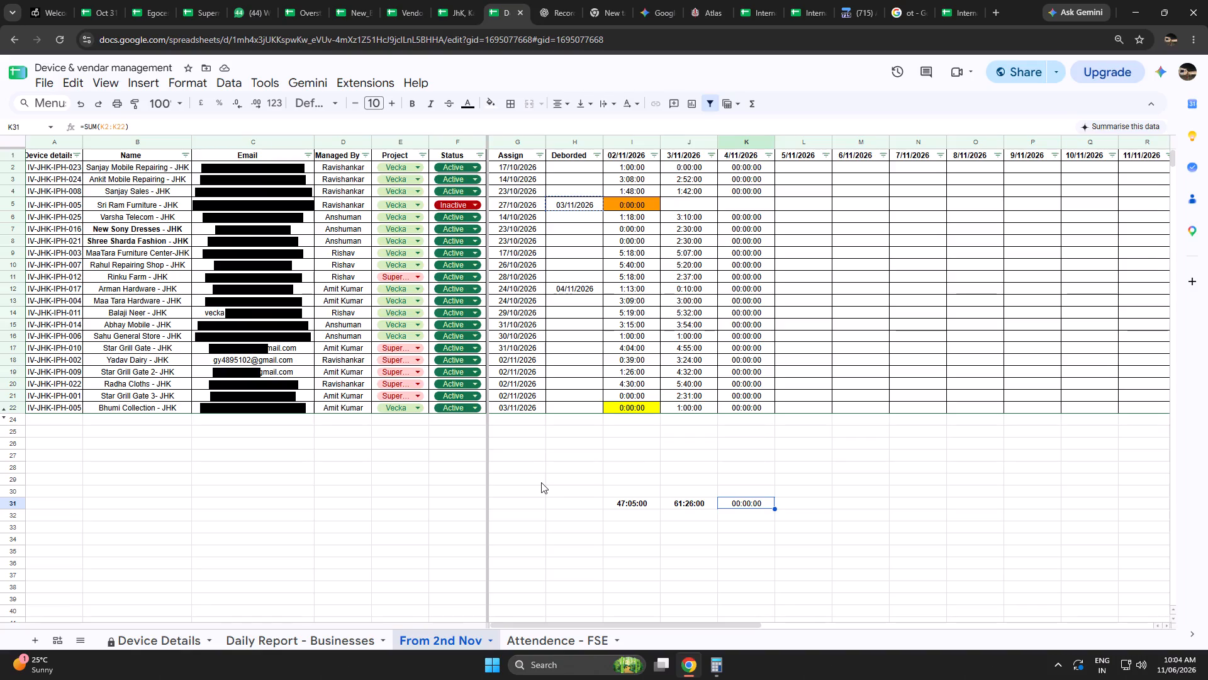
scroll(458, 419, up, 3)
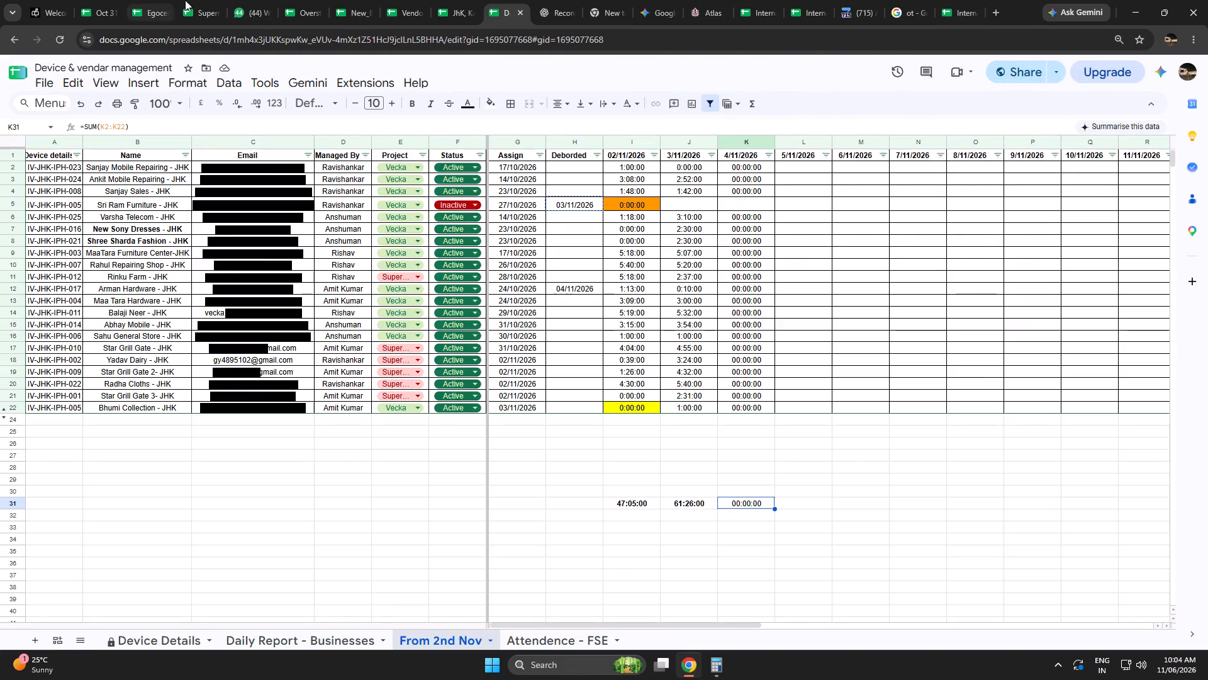
click(362, 0)
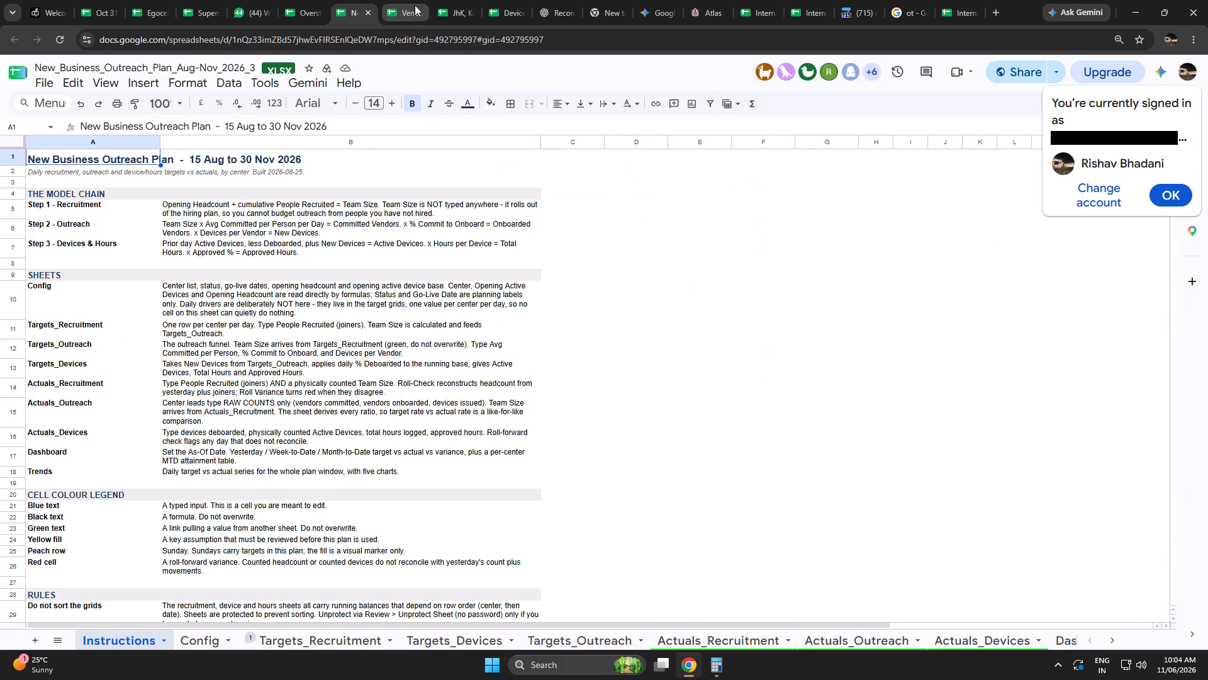
click(416, 6)
click(447, 0)
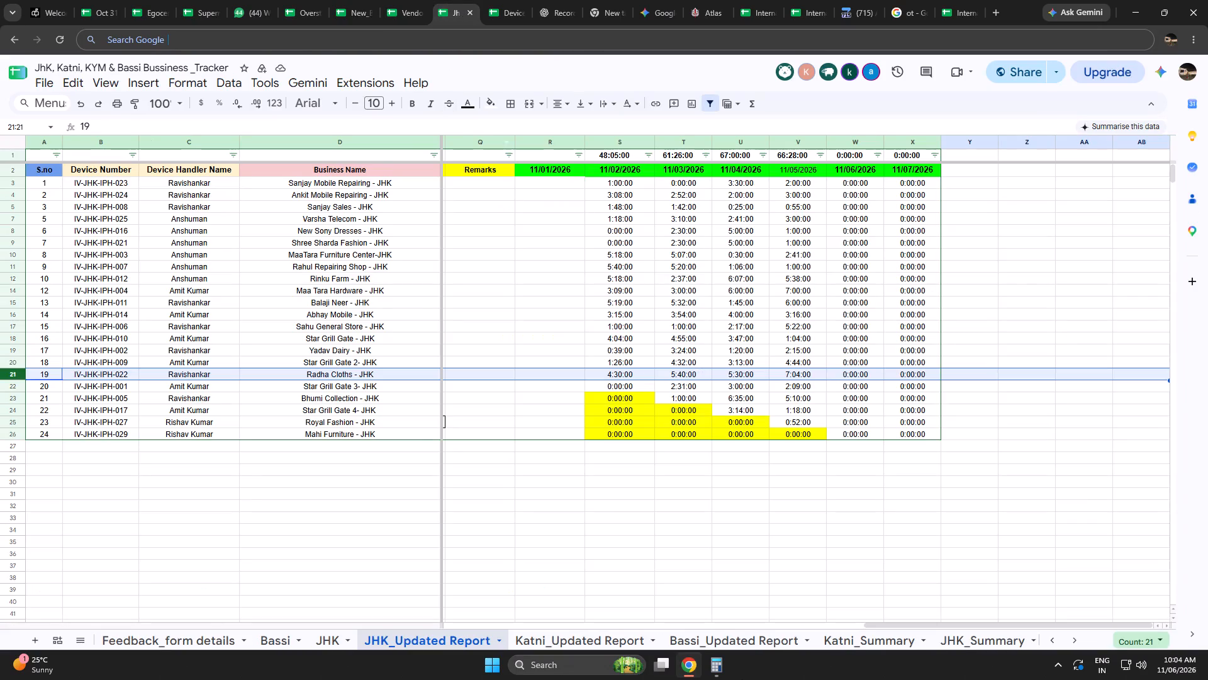
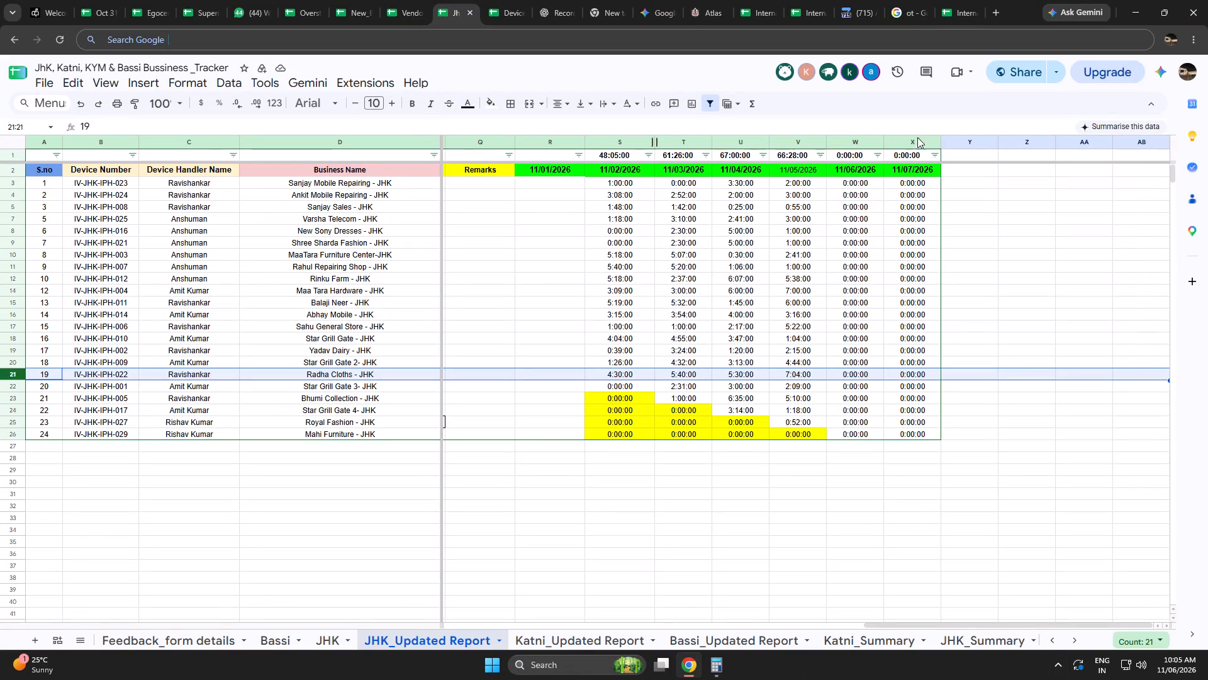
Examine the 11/05/2026 hours for all JHK businesses and the total formulas above the 11/04/2026 and 11/05/2026 columns.
drag(822, 182, 817, 223)
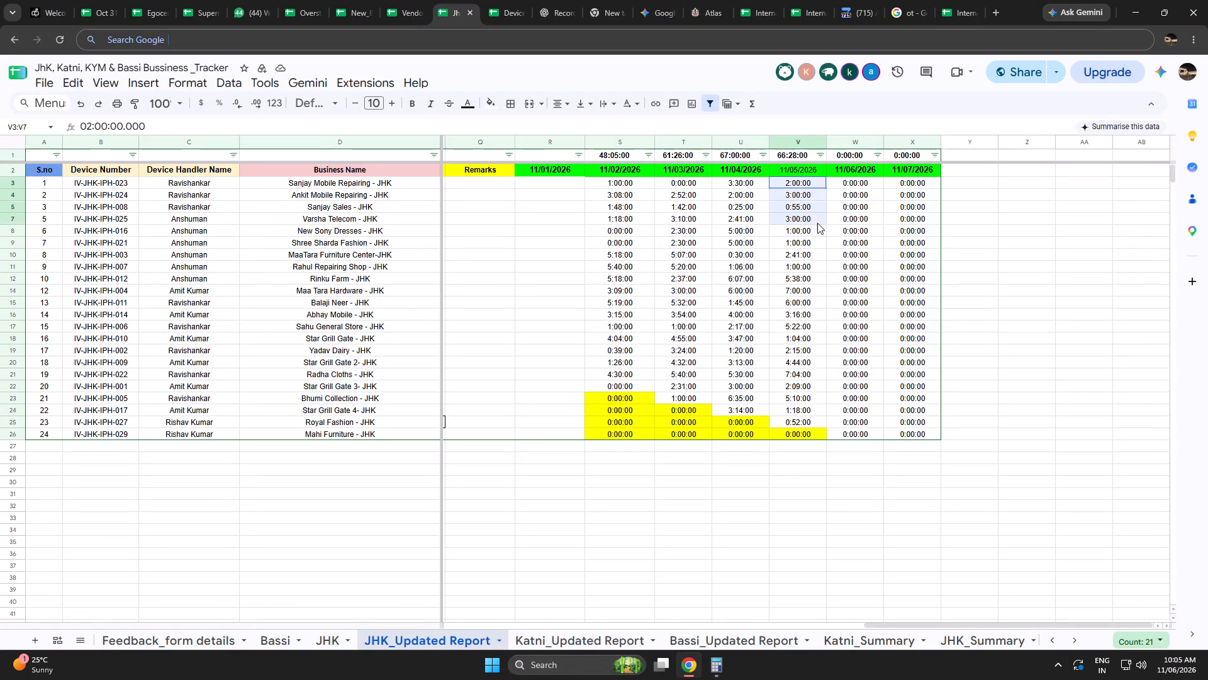
drag(817, 223, 807, 437)
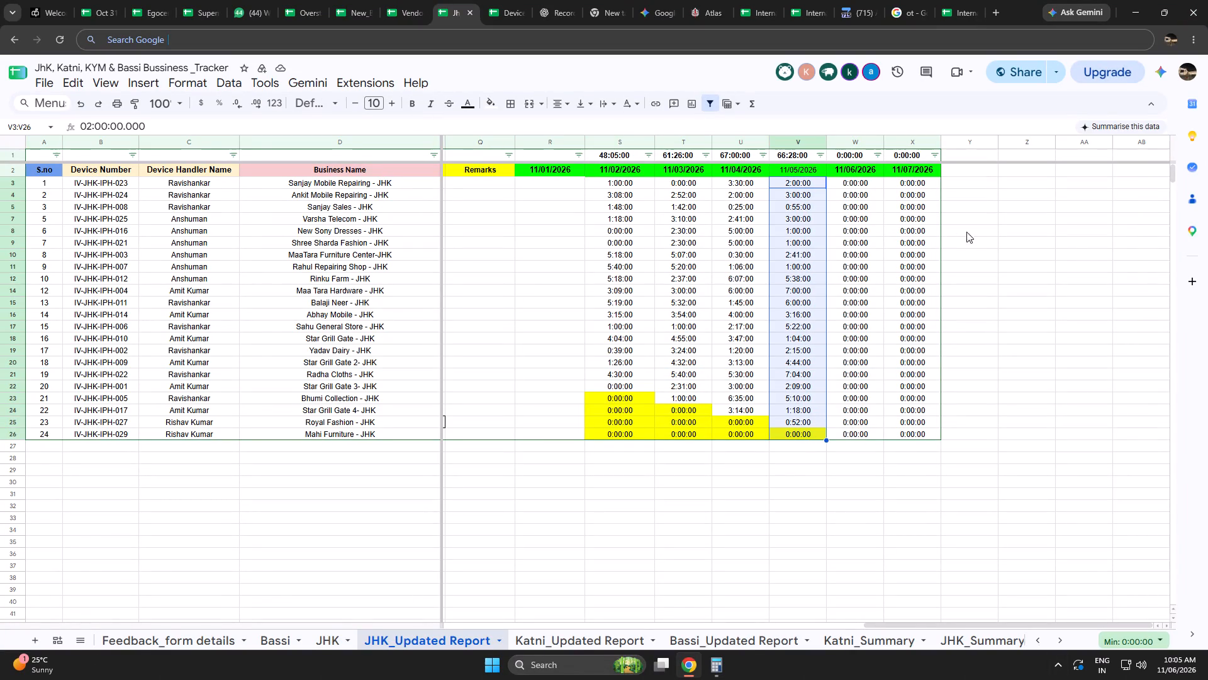
click(1075, 249)
click(744, 157)
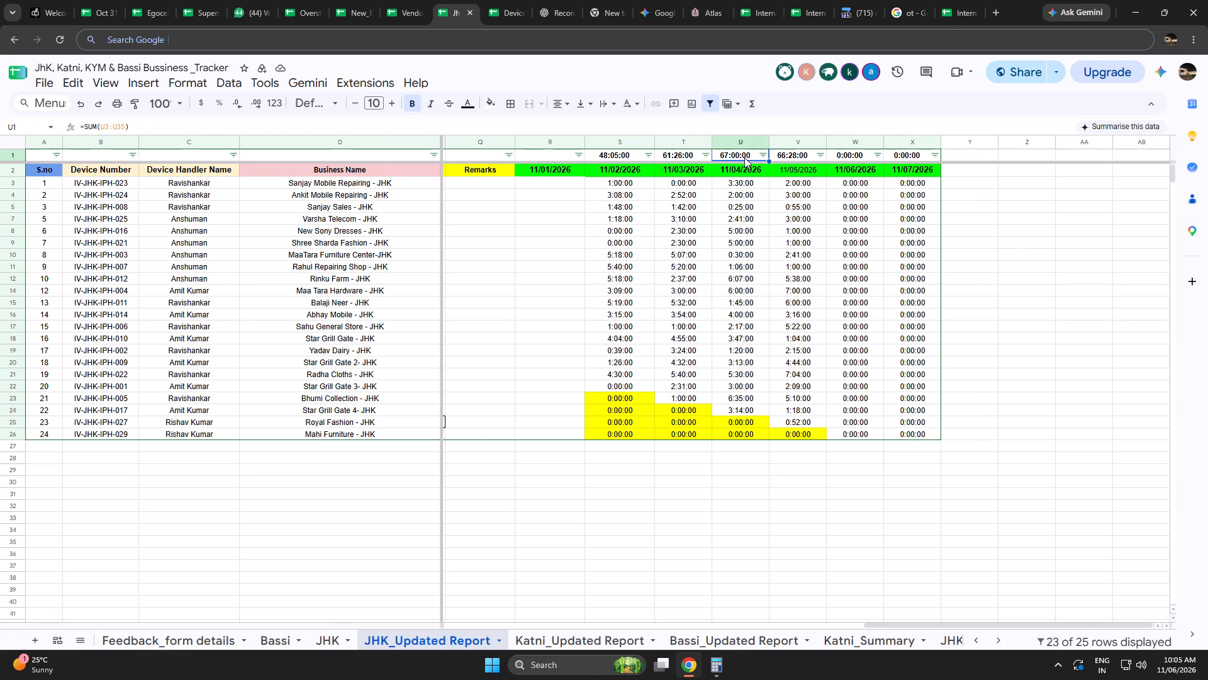
click(790, 157)
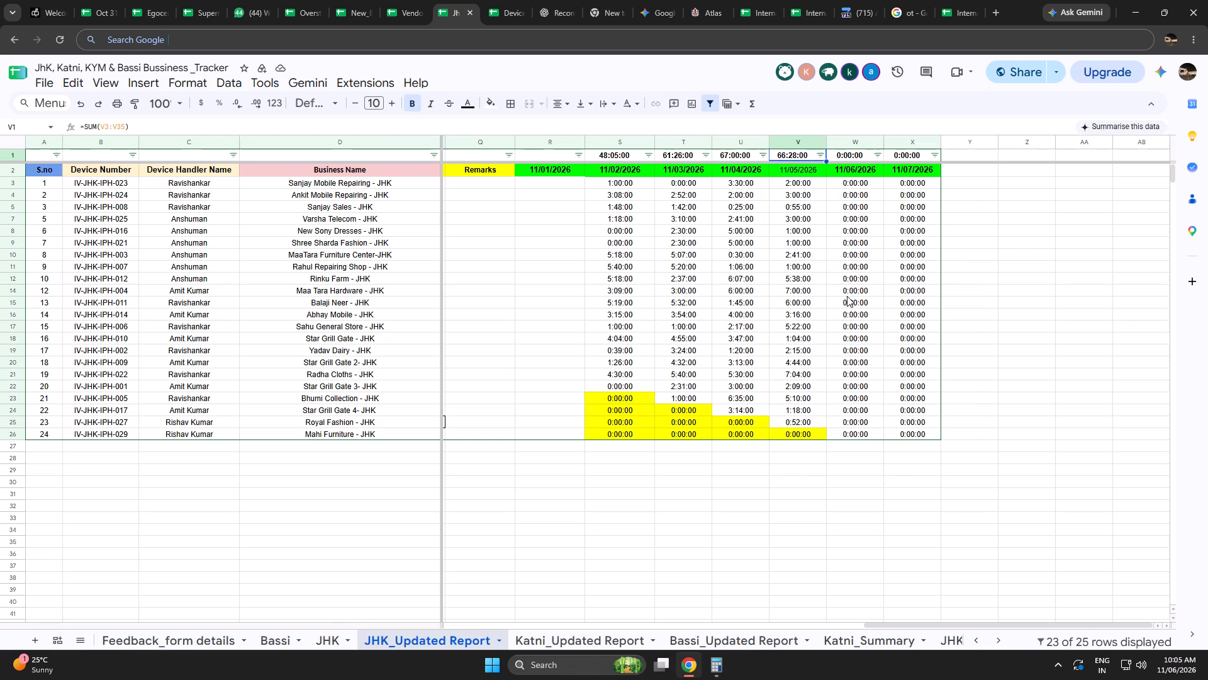
click(993, 297)
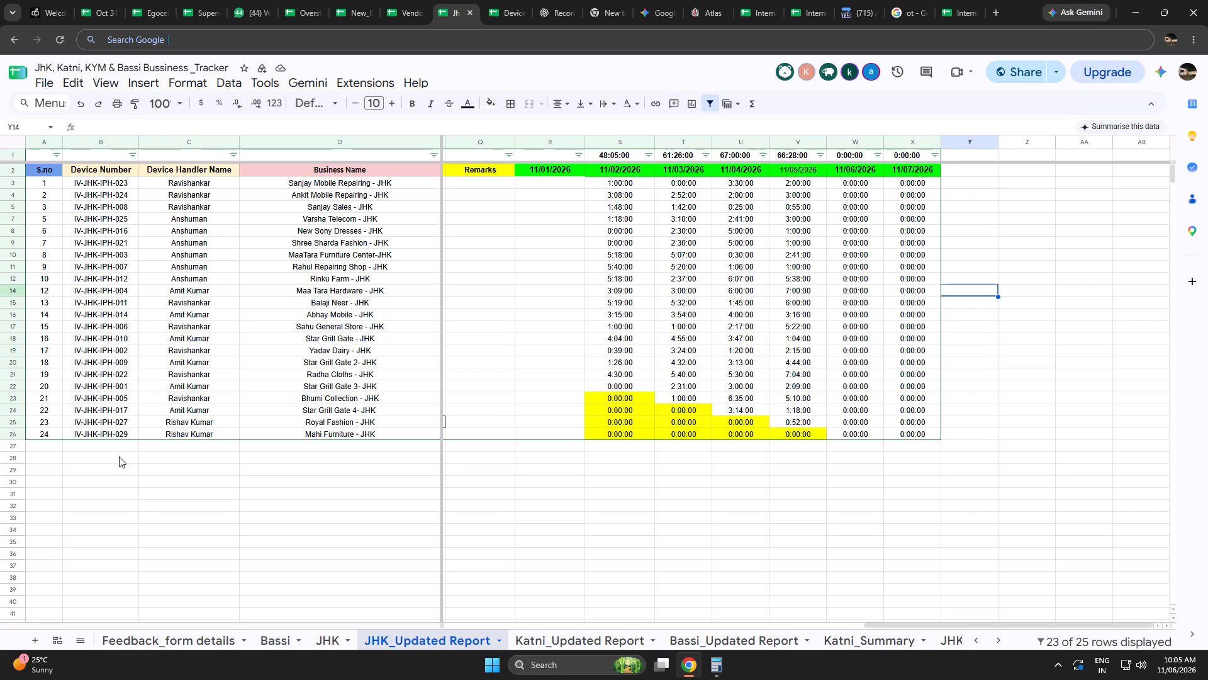
Extend the S.no series below the Mahi Furniture - JHK row with 25 and 26.
drag(50, 436, 48, 452)
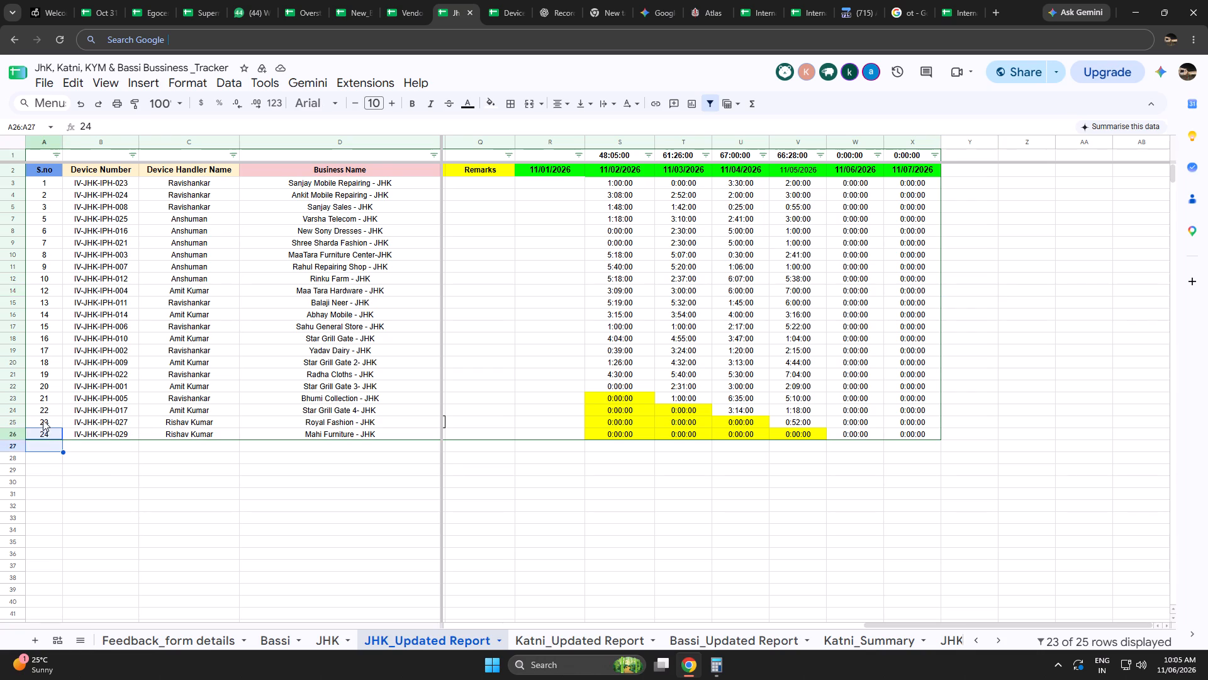
drag(43, 408, 48, 429)
drag(64, 439, 64, 465)
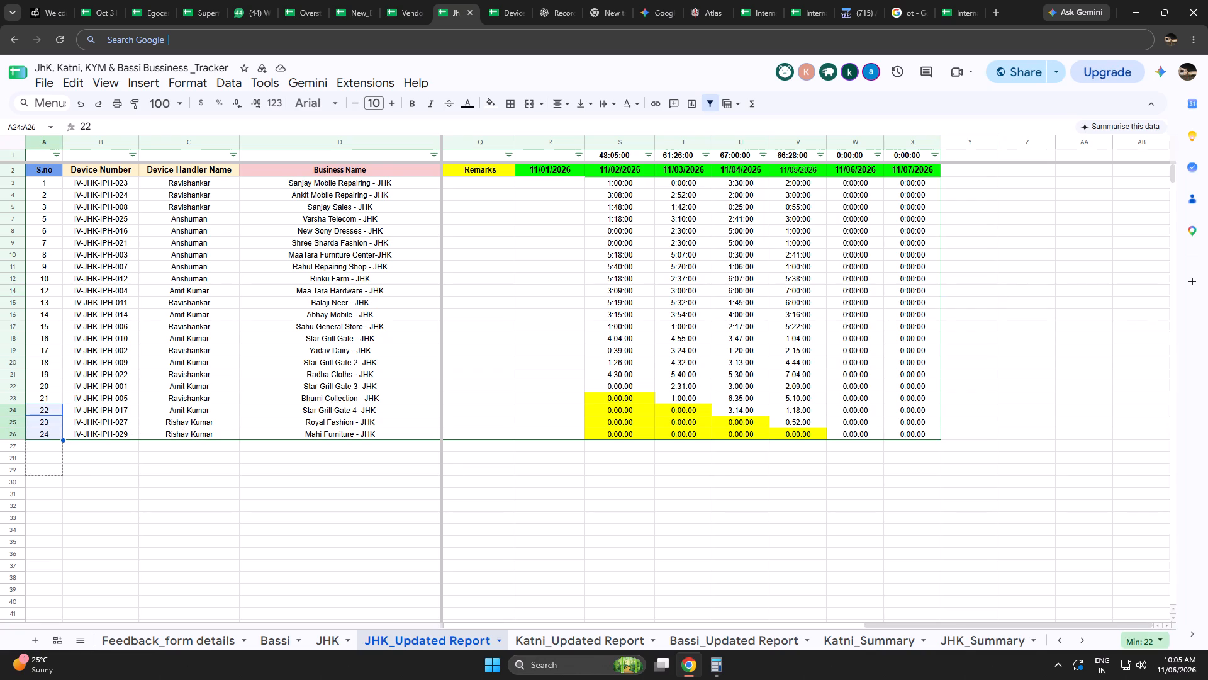
drag(64, 465, 64, 460)
Enter device numbers IV-JHK-IPH-026 for S.no 25 and IV-JHK-IPH-028 for S.no 26, reusing the Royal Fashion row's device number as the base.
click(104, 447)
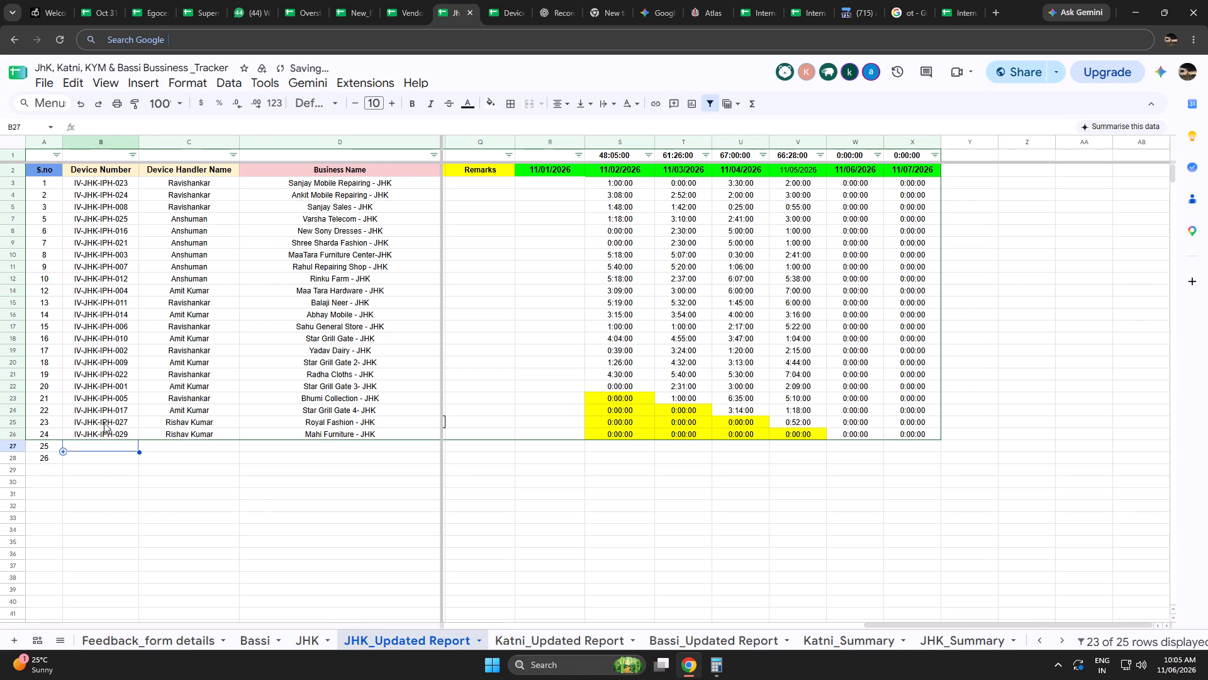
click(108, 423)
key(ctrl+c)
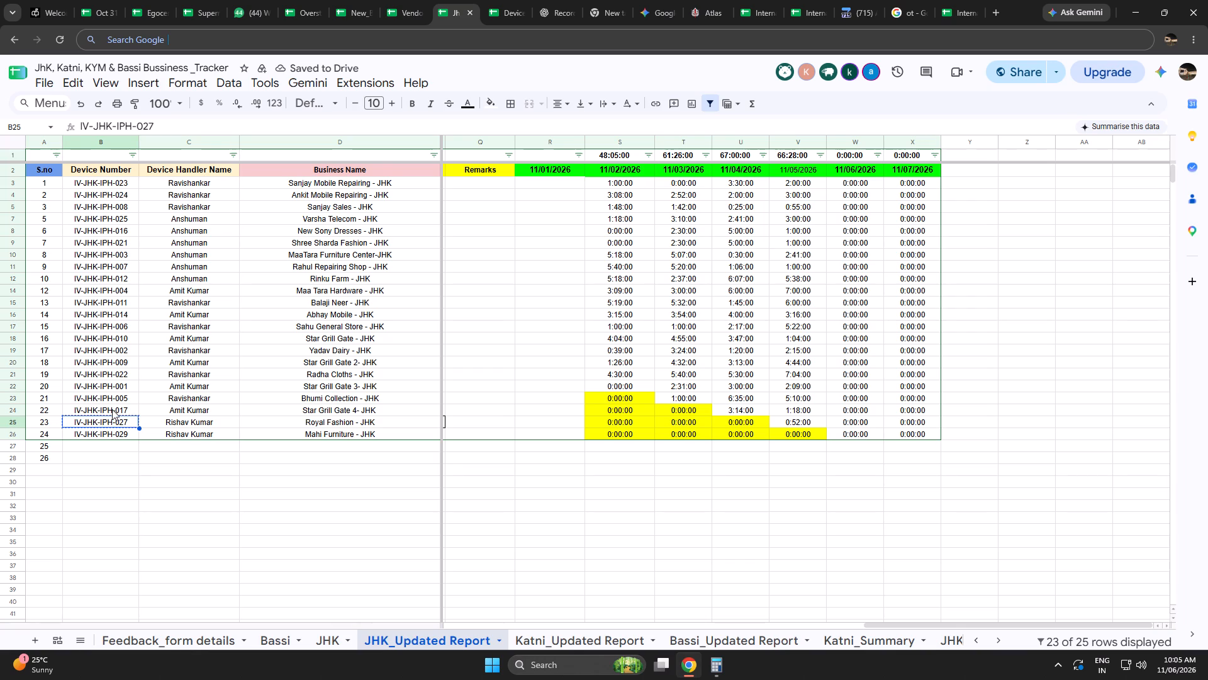
click(106, 445)
key(ctrl+v)
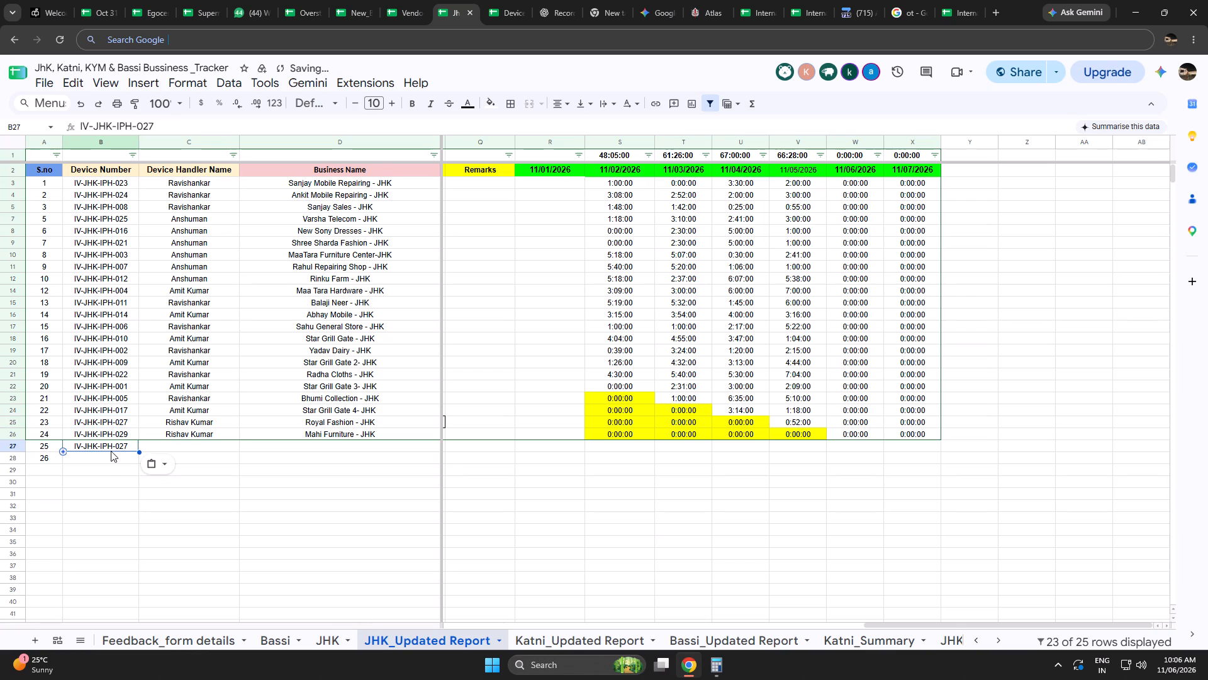
click(111, 455)
key(ctrl+v)
double_click(125, 442)
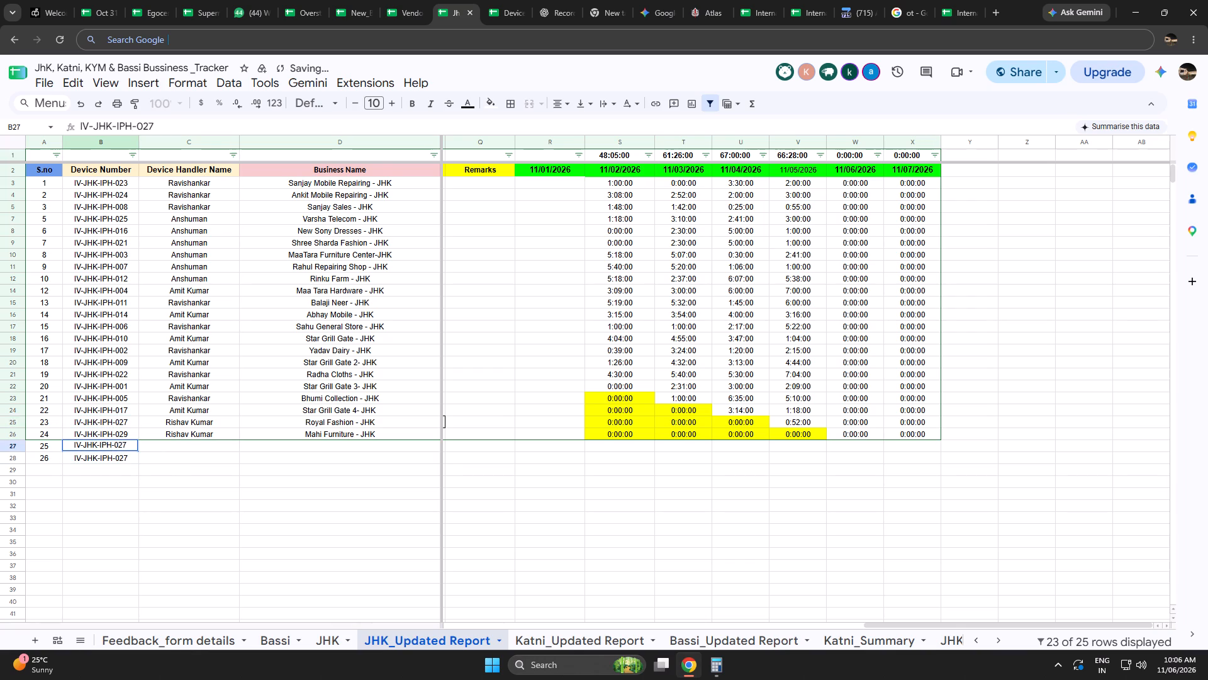
key(BackSpace)
key(6)
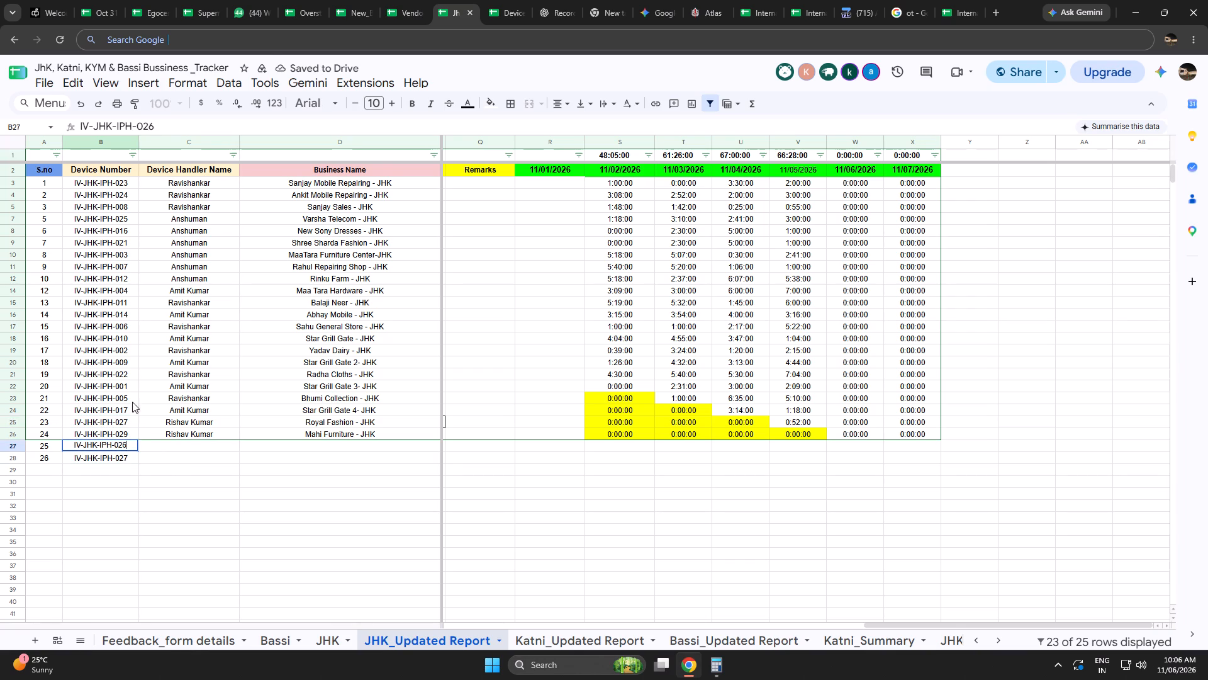
key(Return)
double_click(123, 456)
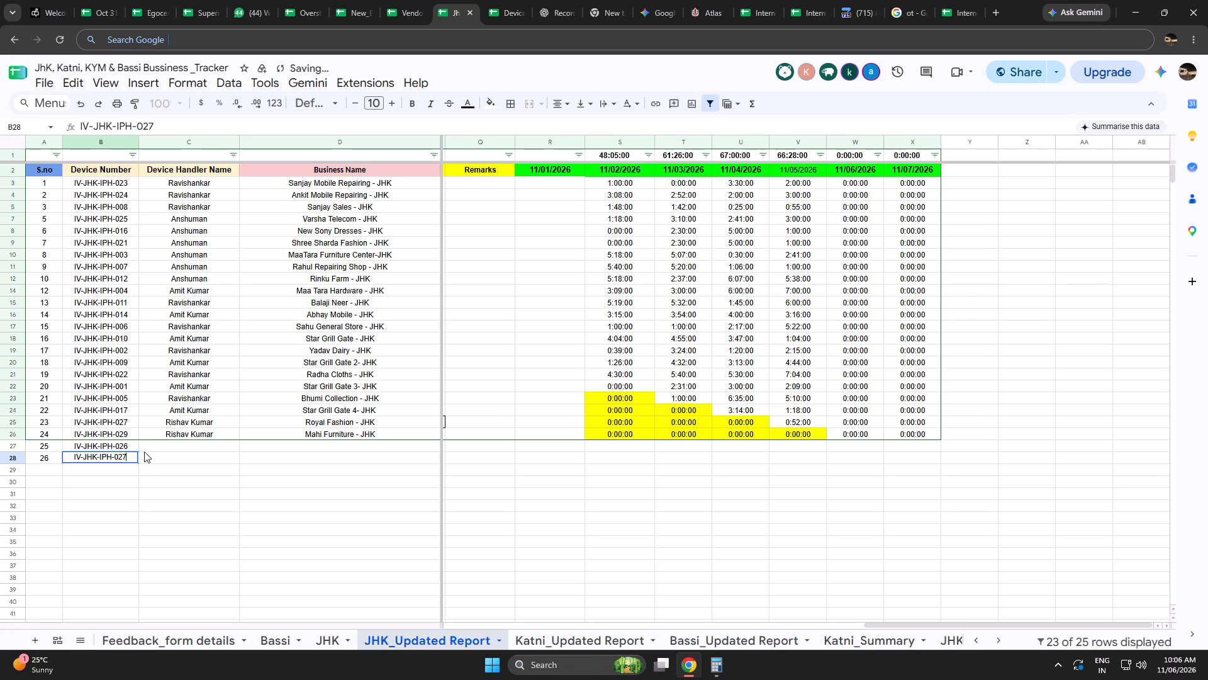
key(BackSpace)
key(8)
click(198, 457)
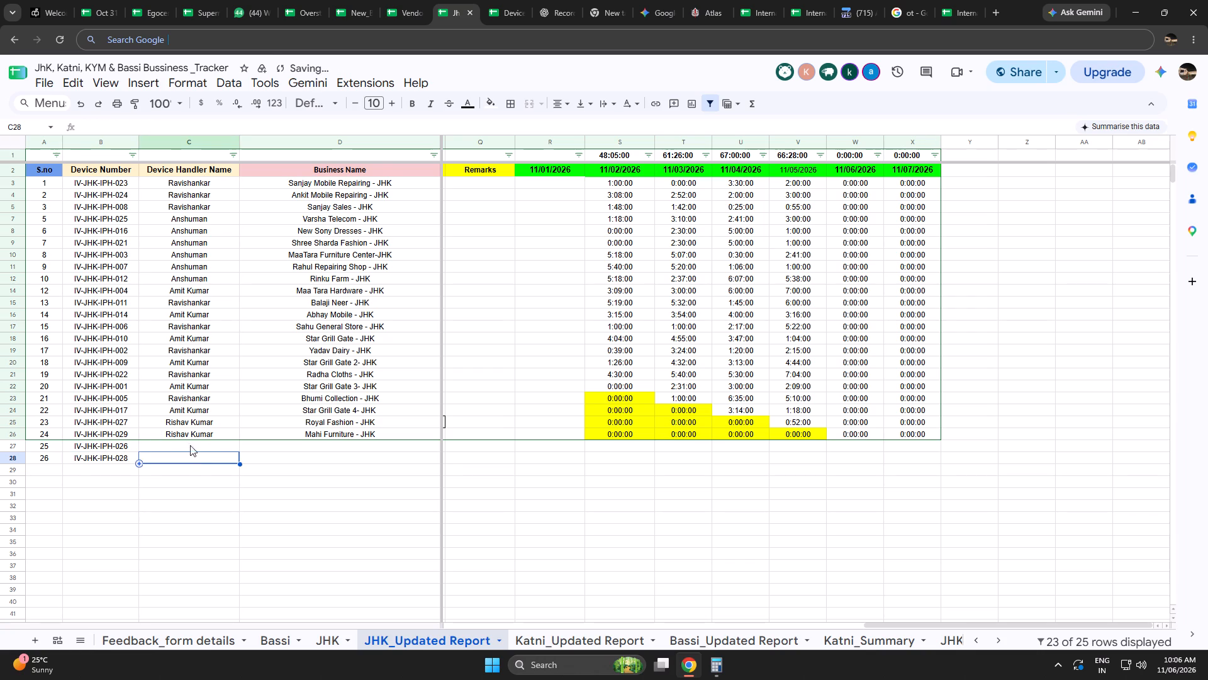
Fill the device handler name from the Mahi Furniture - JHK row down to S.no 25 and 26.
drag(179, 437, 180, 455)
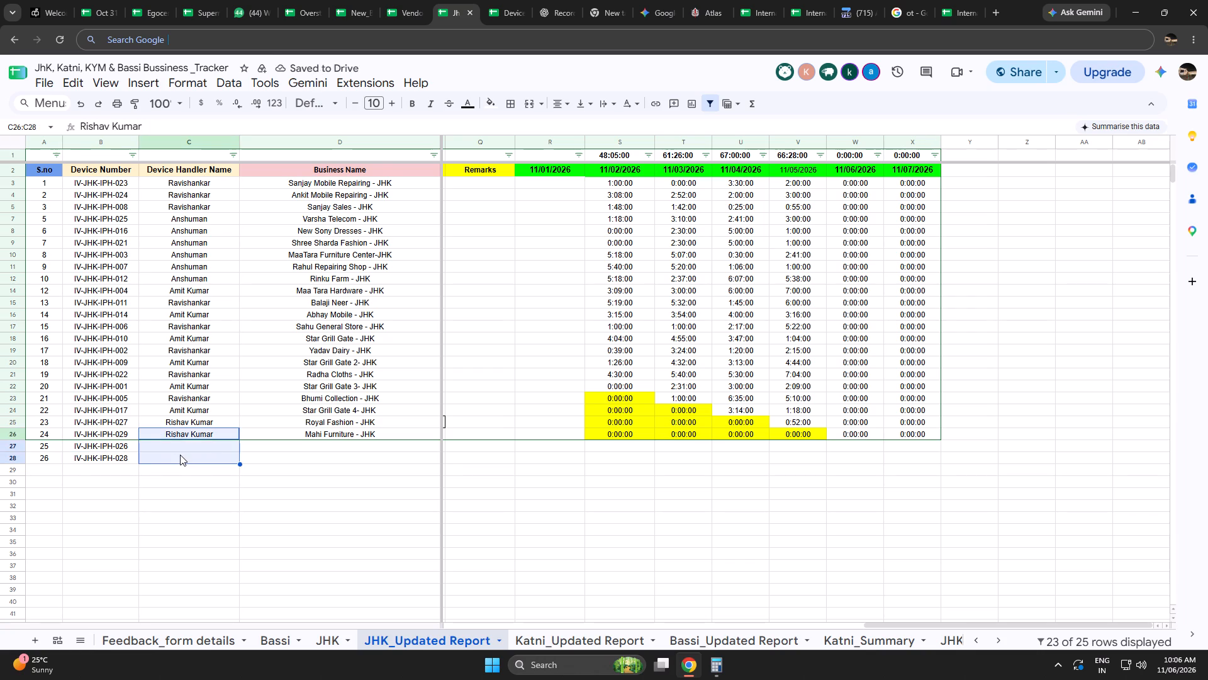
key(ctrl+d)
click(291, 449)
click(291, 449)
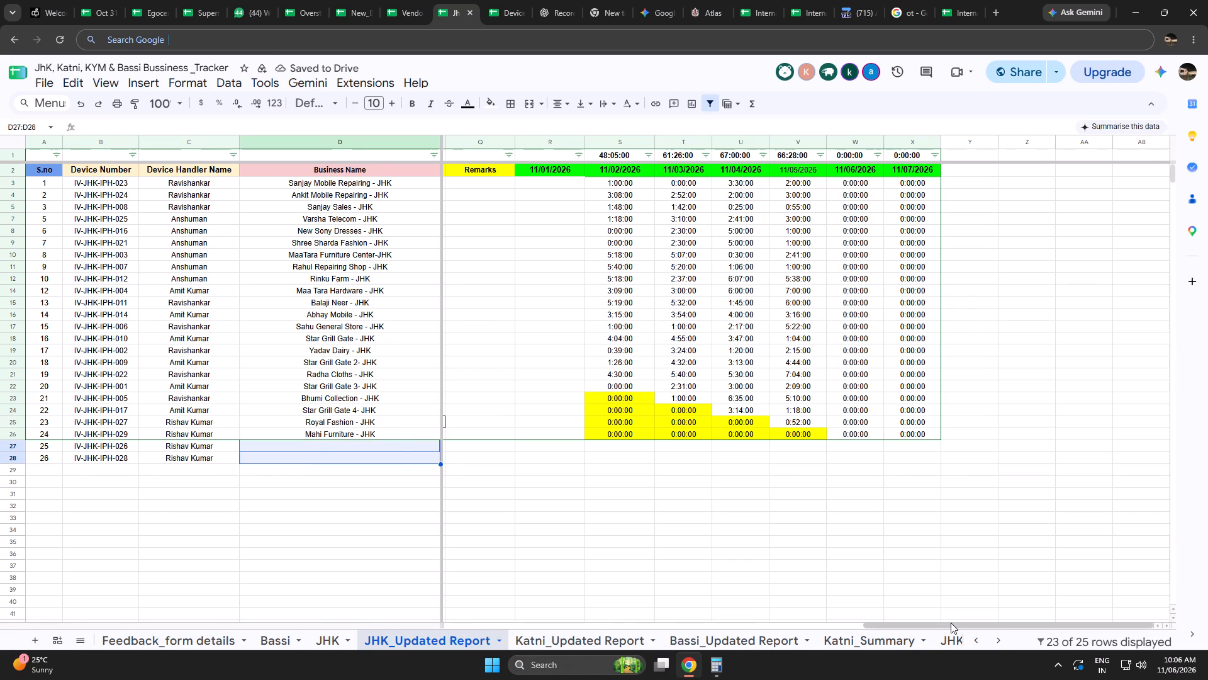
Go to the vendor detail columns and select the blank Vendor Email ID cell for Mahi Furniture - JHK.
drag(946, 623, 507, 581)
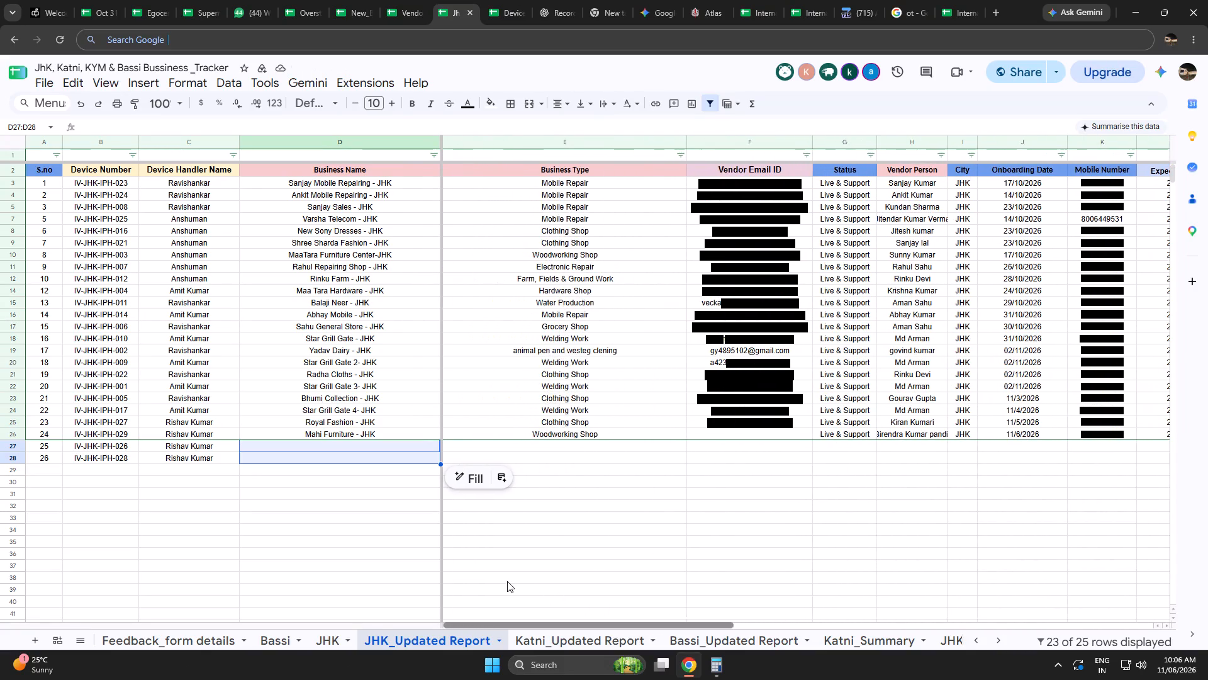
drag(507, 581, 506, 580)
click(734, 436)
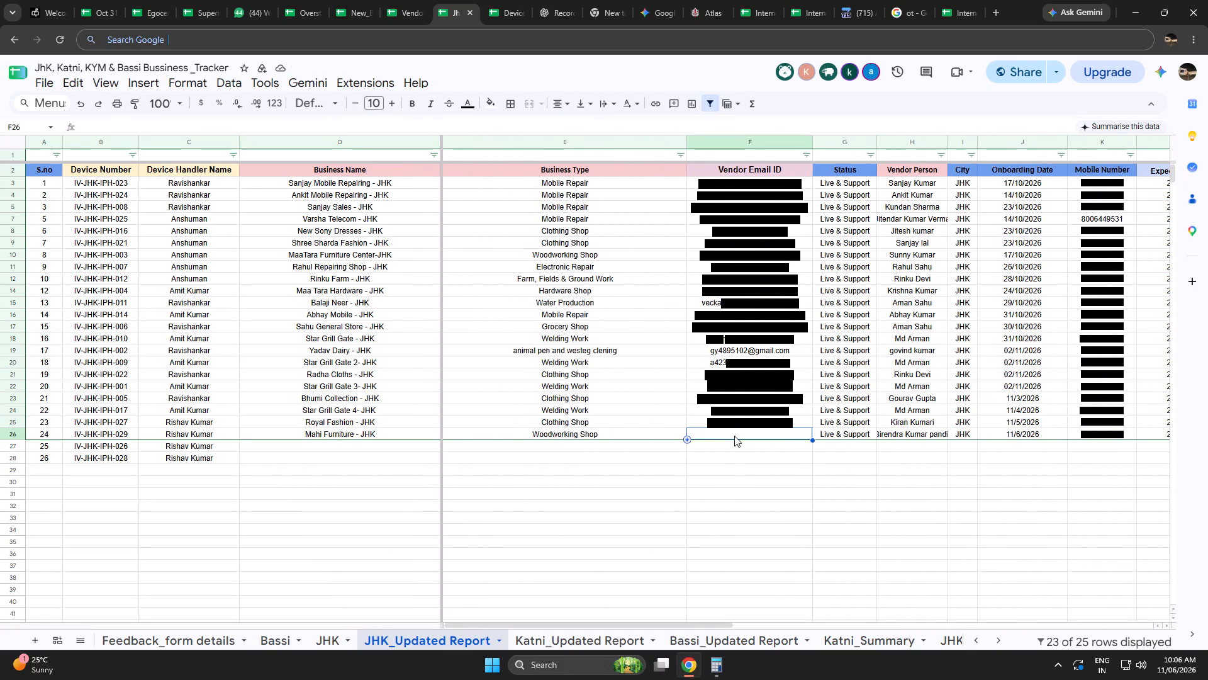
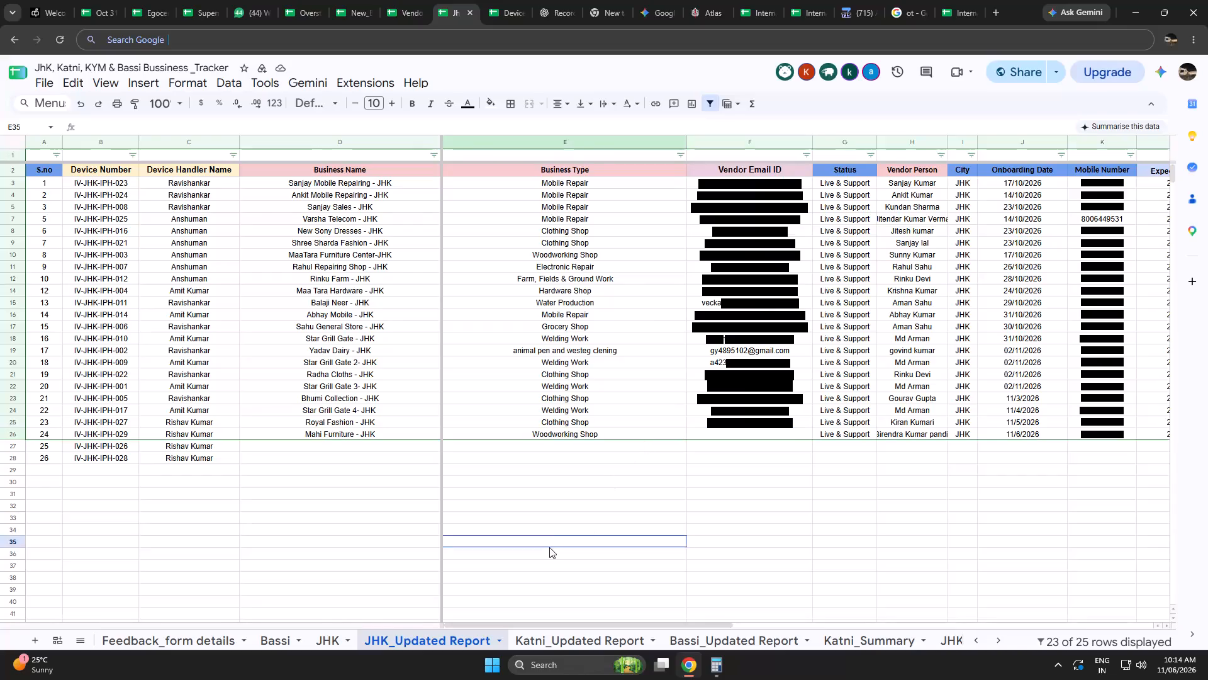
On the JHK sheet, examine the 11/5/2026 rows across device handler, business name, business type and vendor email.
click(316, 655)
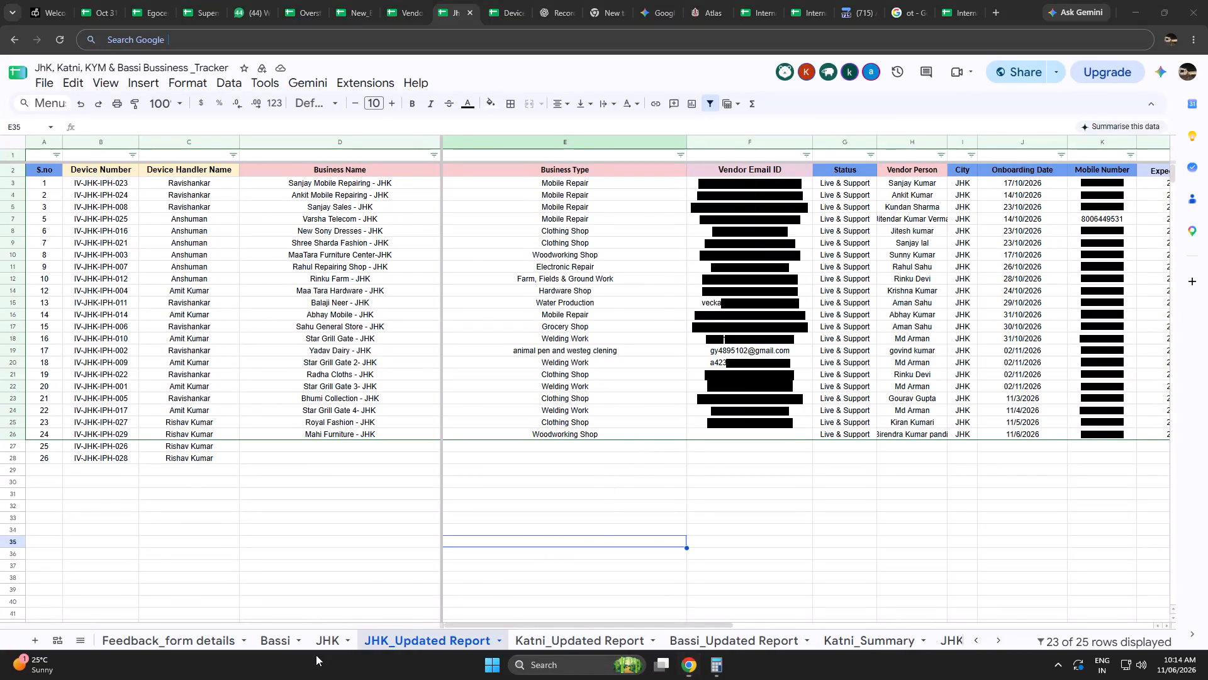
click(318, 645)
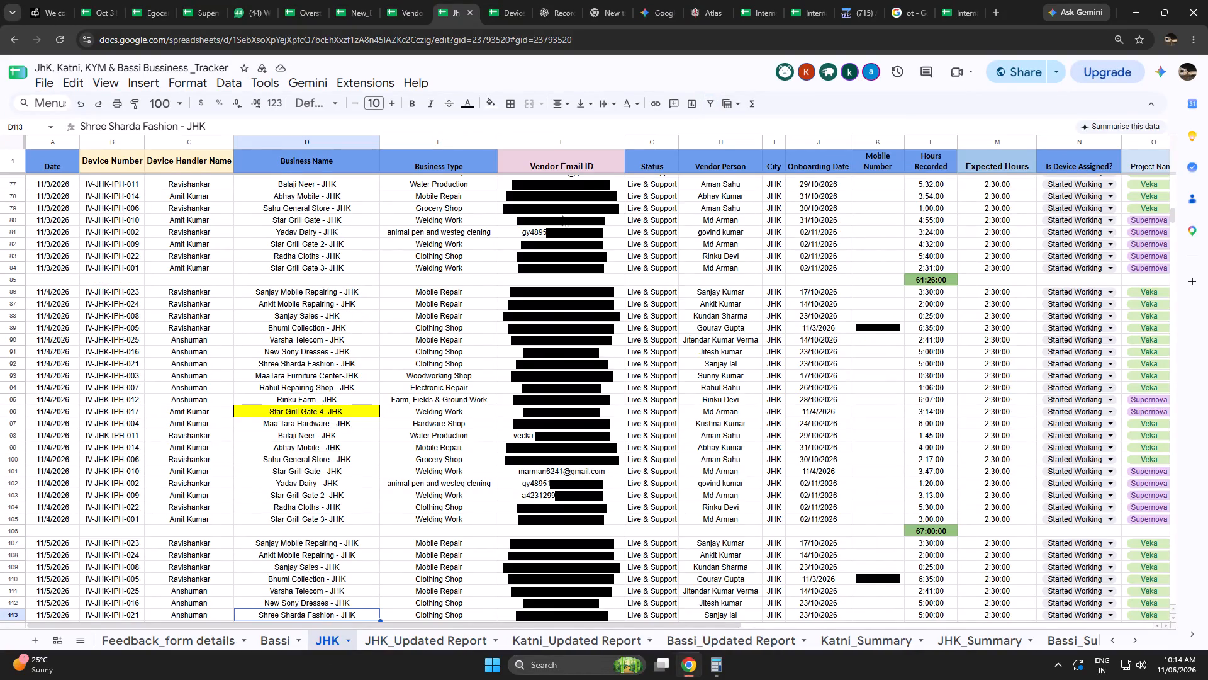
scroll(555, 307, down, 2)
scroll(554, 286, up, 1)
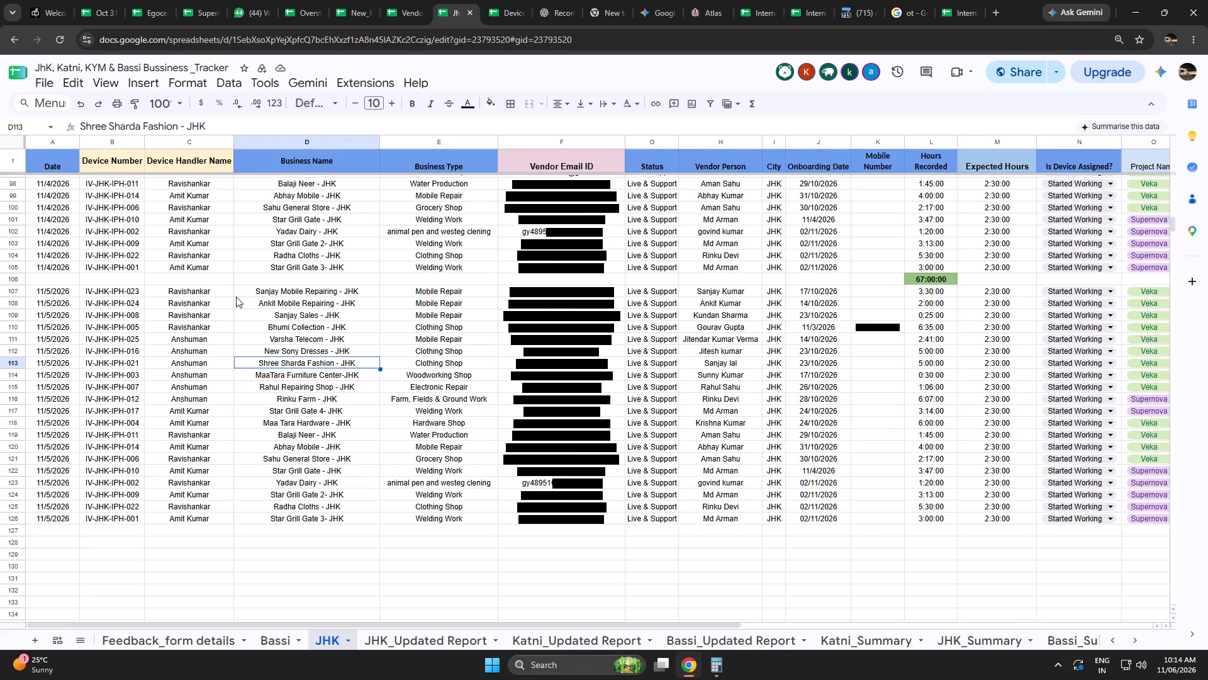
drag(267, 293, 293, 503)
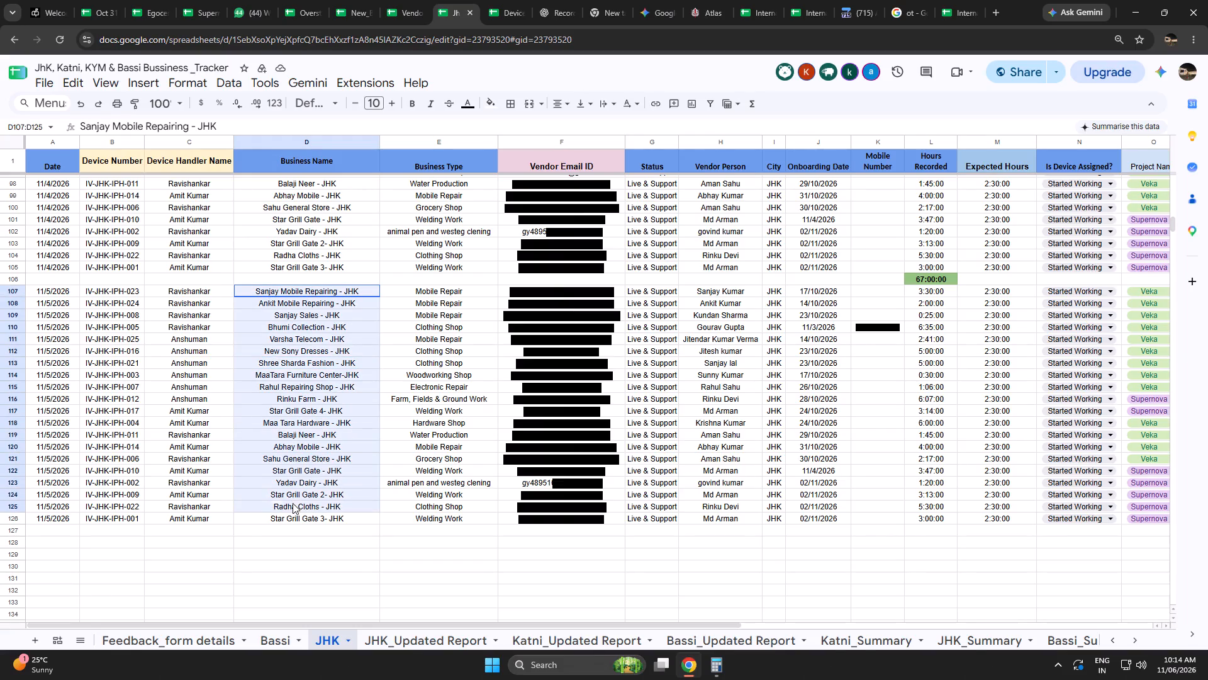
drag(293, 503, 297, 516)
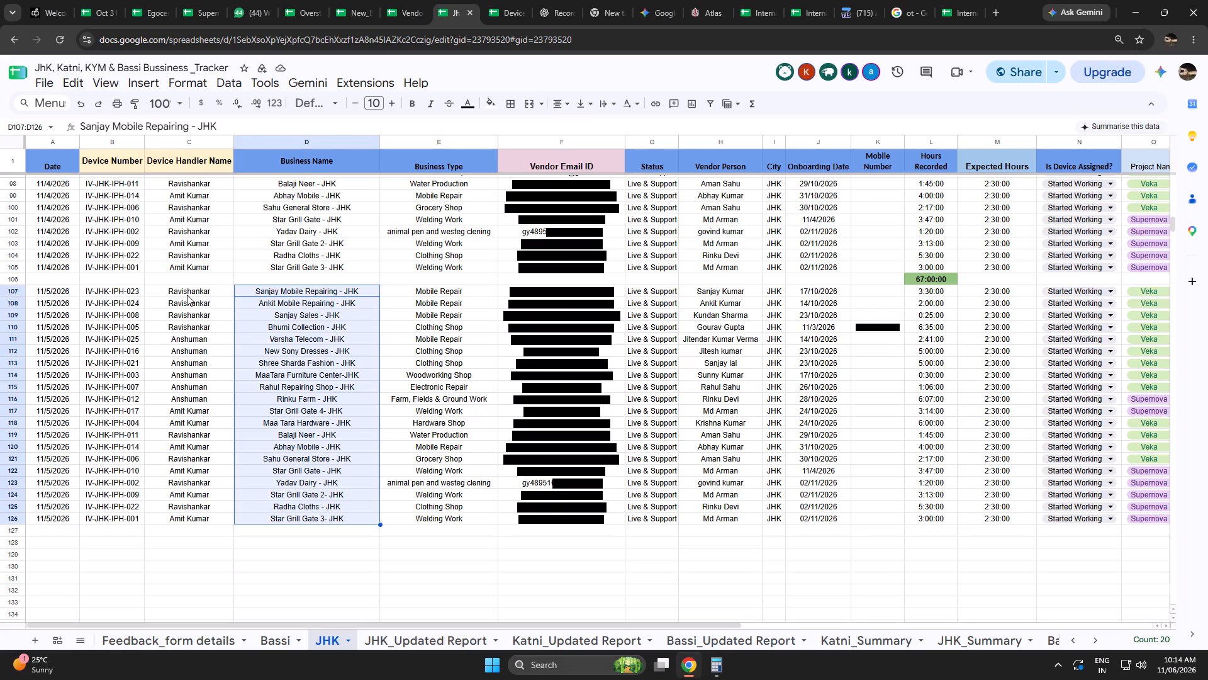
drag(189, 295, 193, 518)
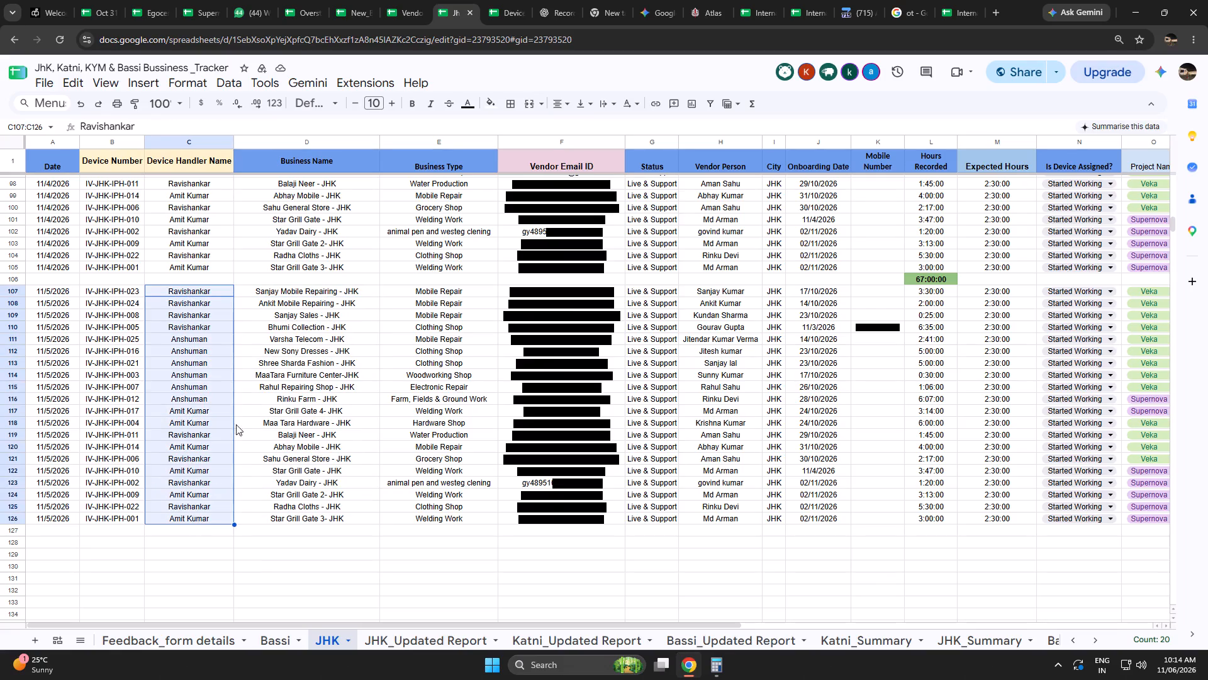
drag(266, 293, 289, 513)
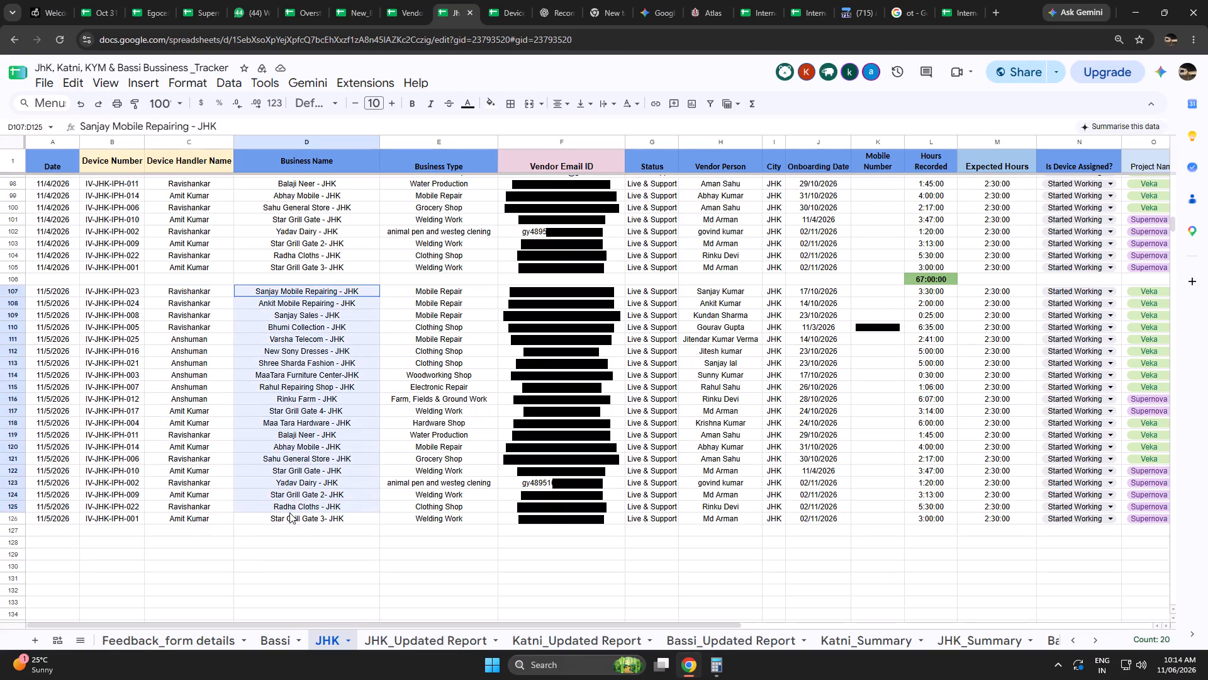
drag(289, 513, 288, 517)
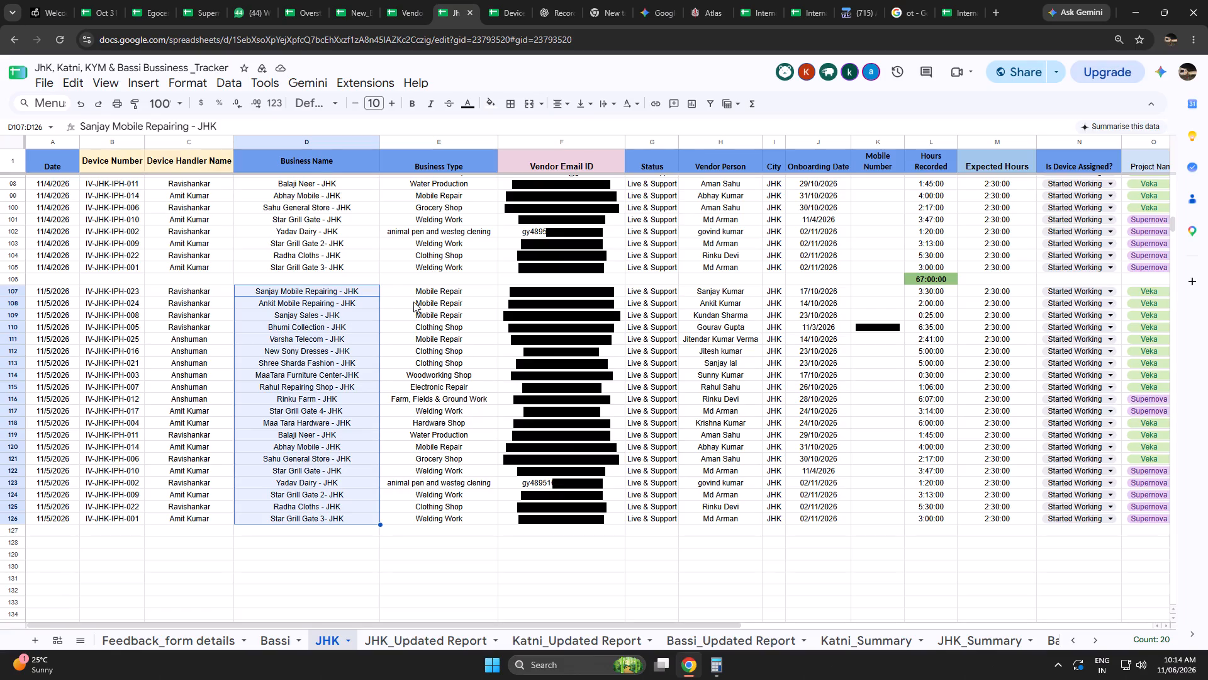
drag(393, 289, 394, 516)
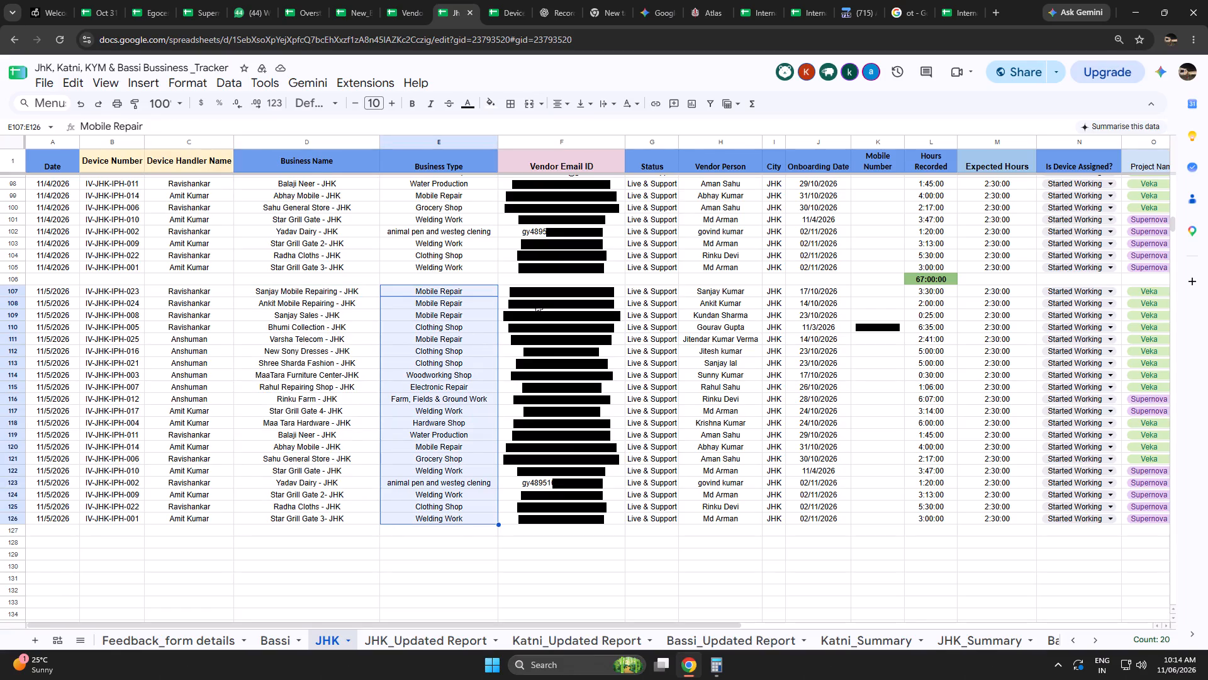
drag(535, 295, 552, 514)
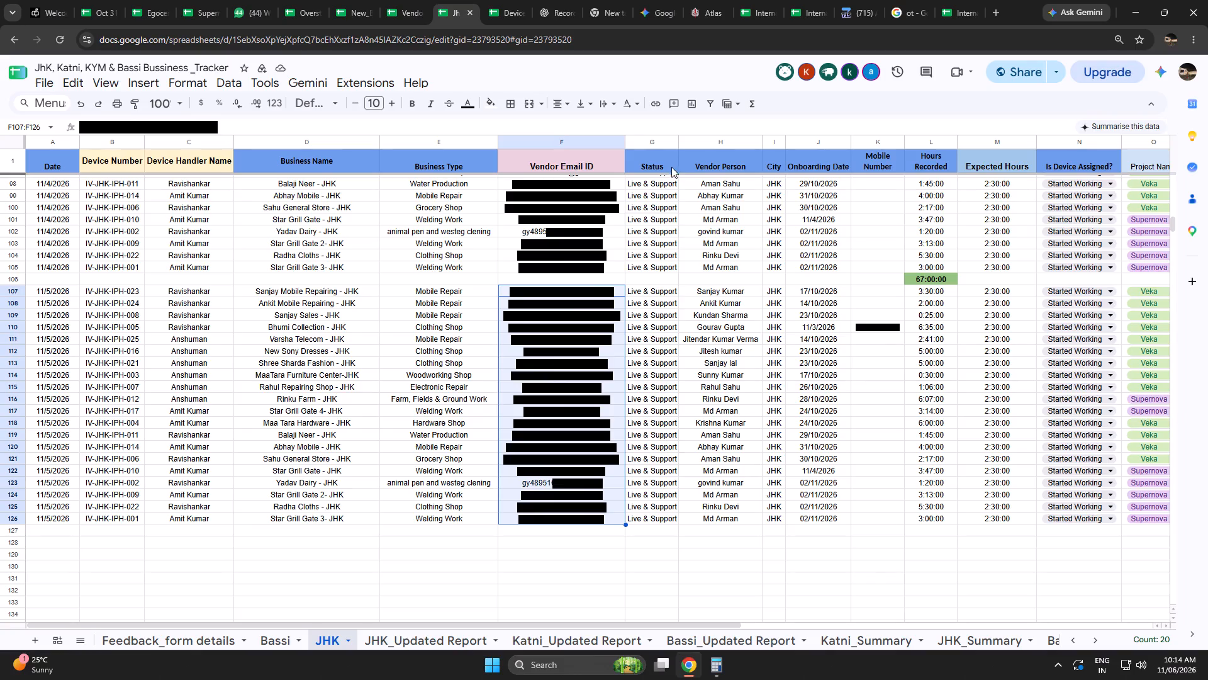
Widen the Status column slightly on the JHK sheet.
drag(679, 139, 687, 139)
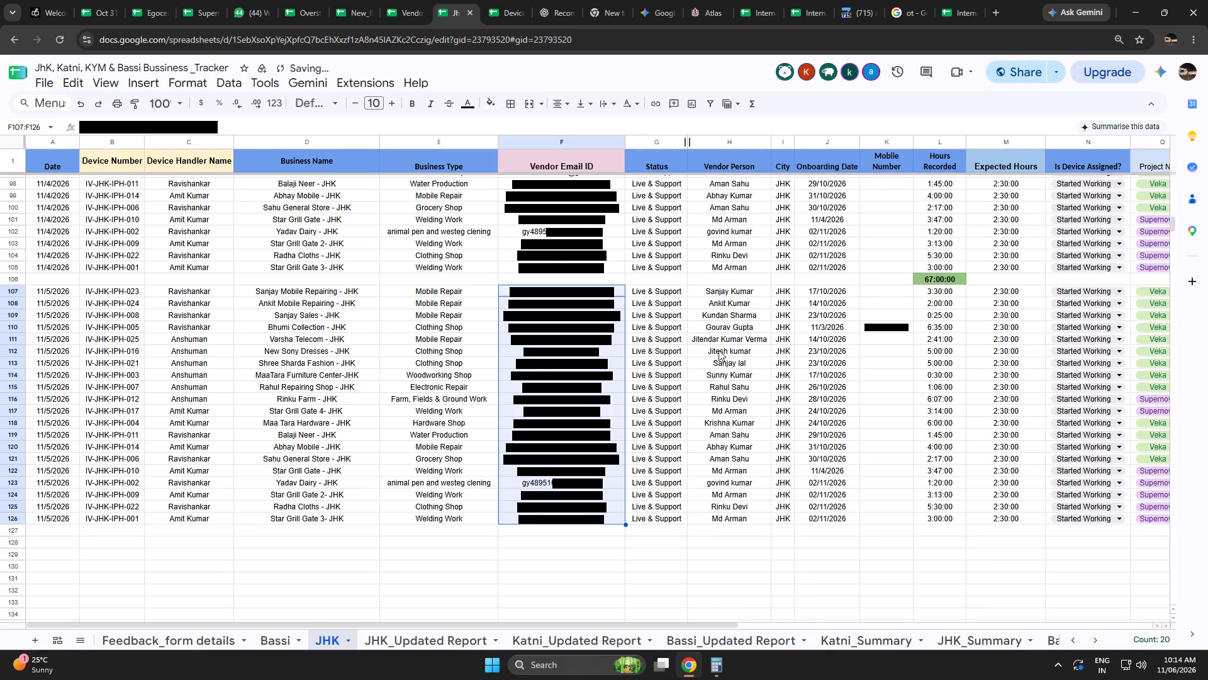
Examine the 11/5/2026 block from Vendor Person across all its columns, from Date through Project Name and Remarks.
drag(727, 295, 734, 515)
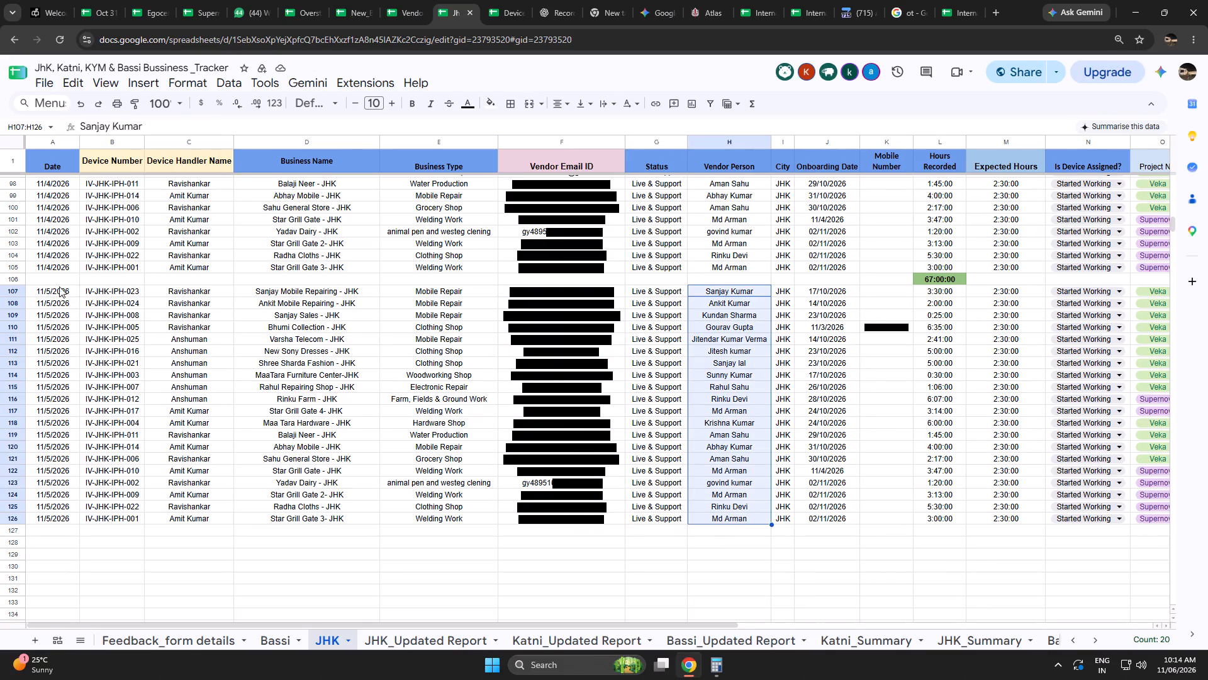
drag(46, 295, 1206, 527)
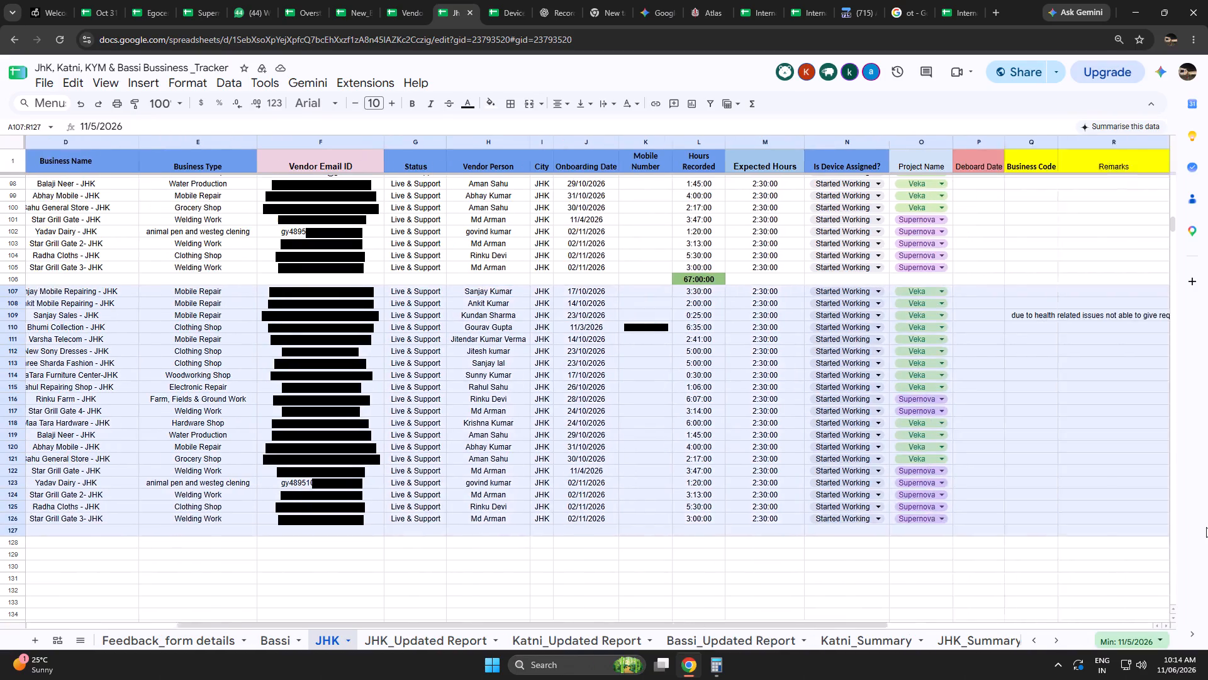
drag(1206, 527, 958, 519)
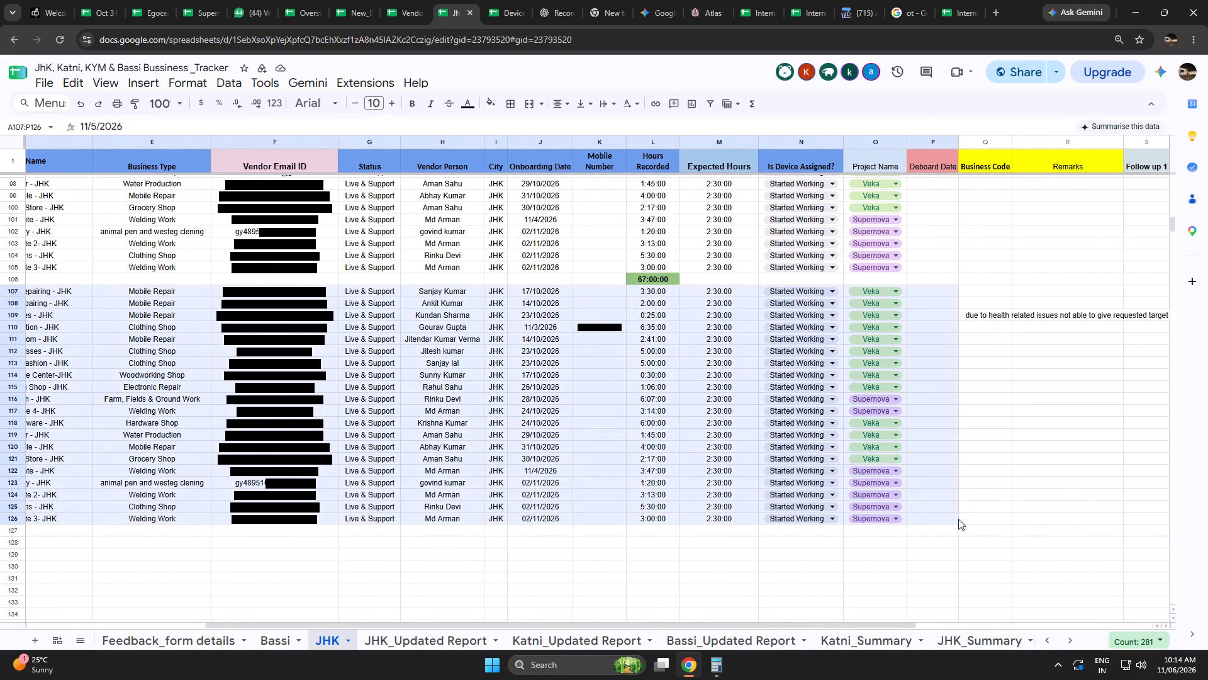
drag(958, 519, 910, 521)
drag(910, 521, 890, 521)
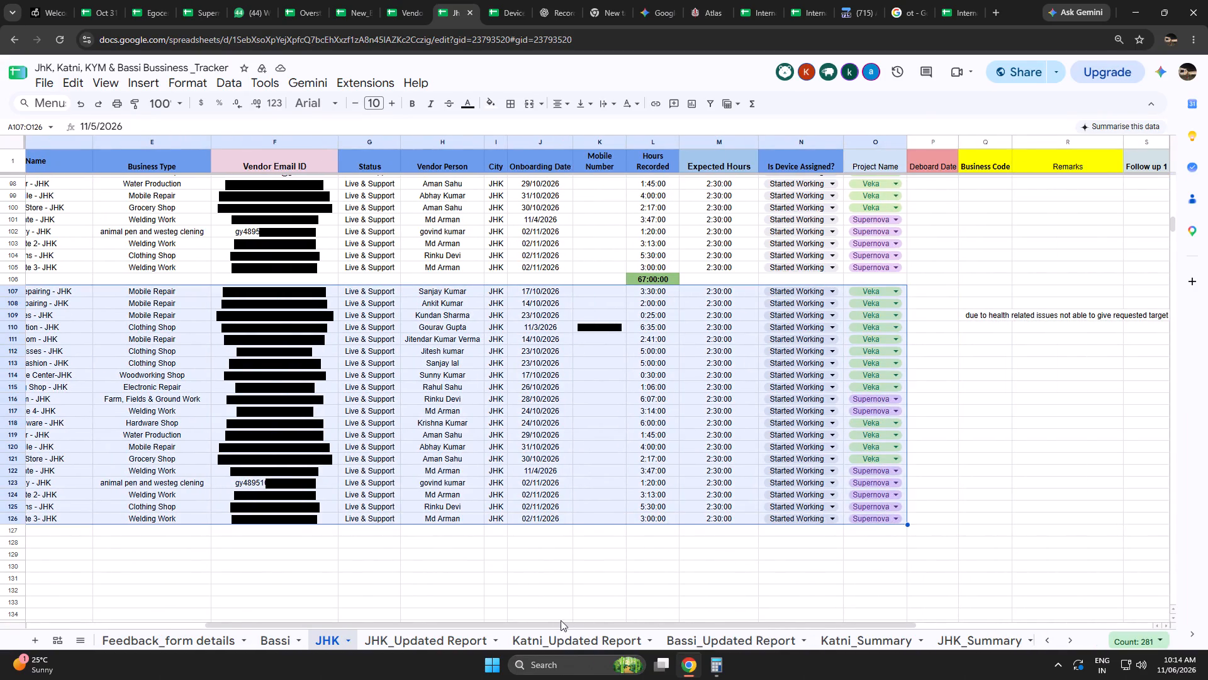
drag(542, 625, 228, 597)
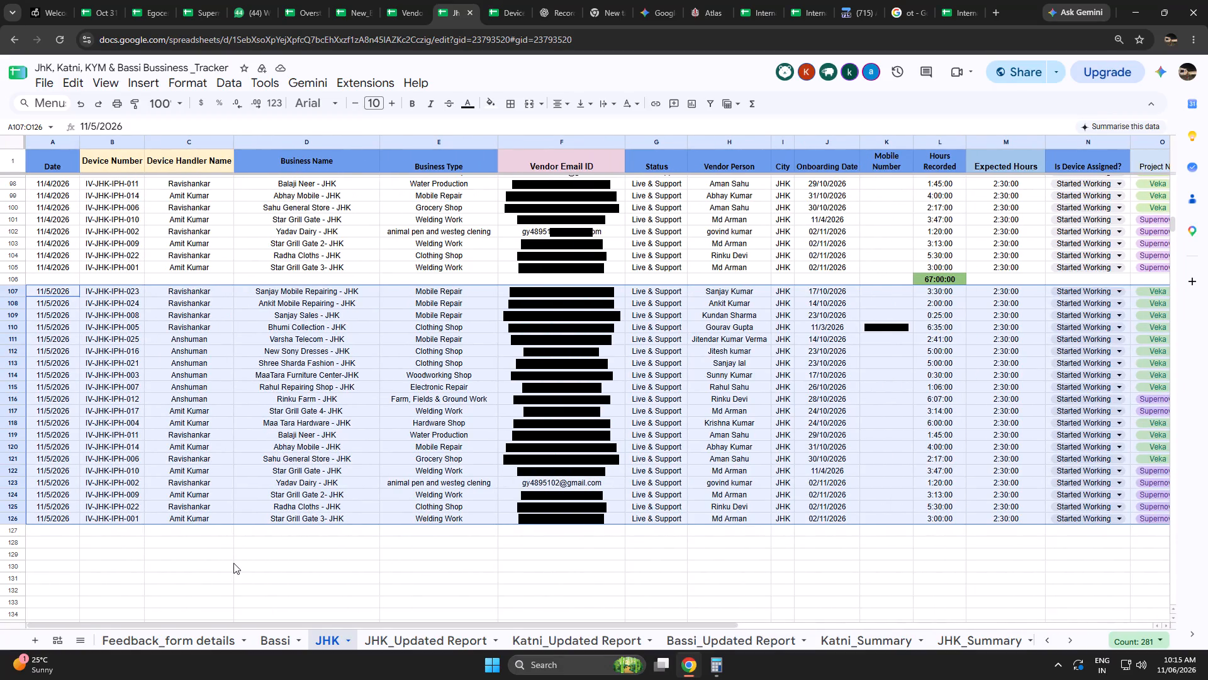
click(479, 591)
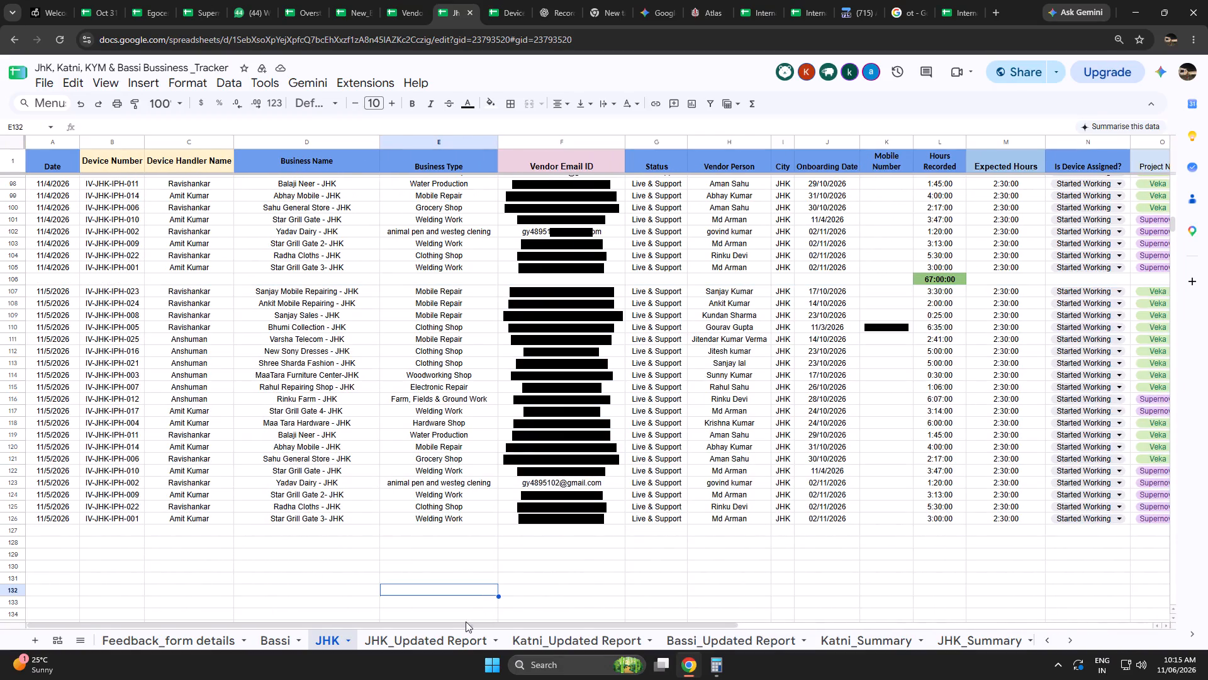
drag(459, 623, 428, 626)
drag(416, 625, 430, 623)
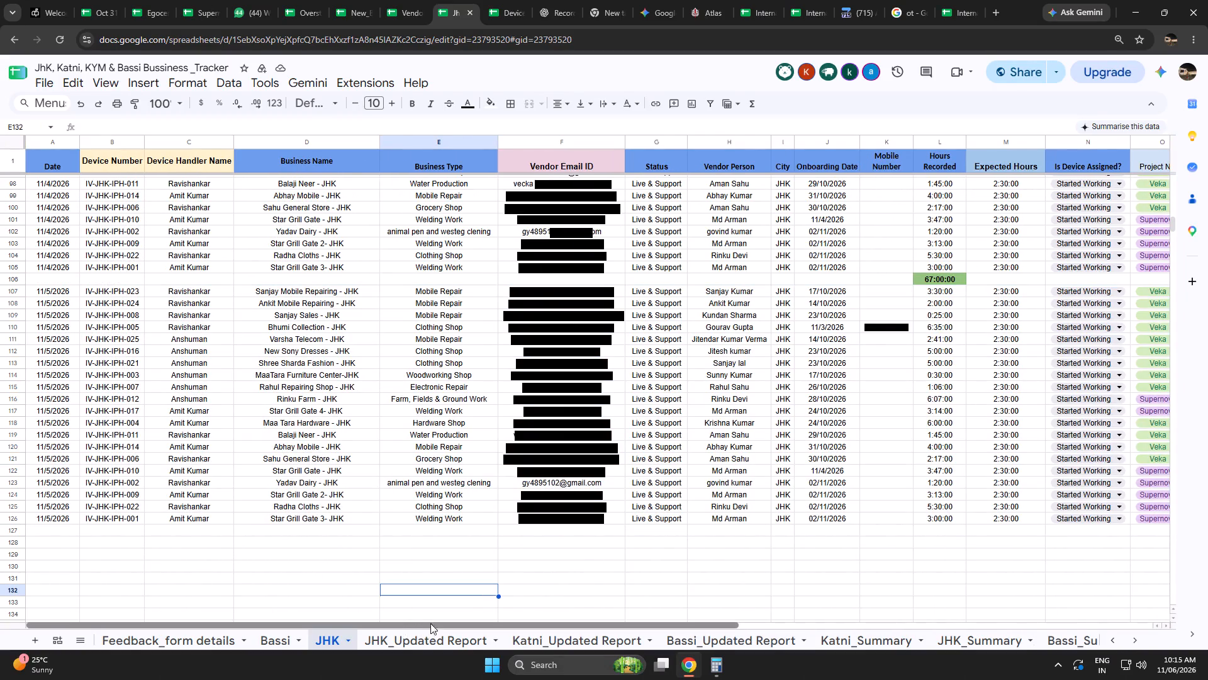
drag(430, 623, 588, 623)
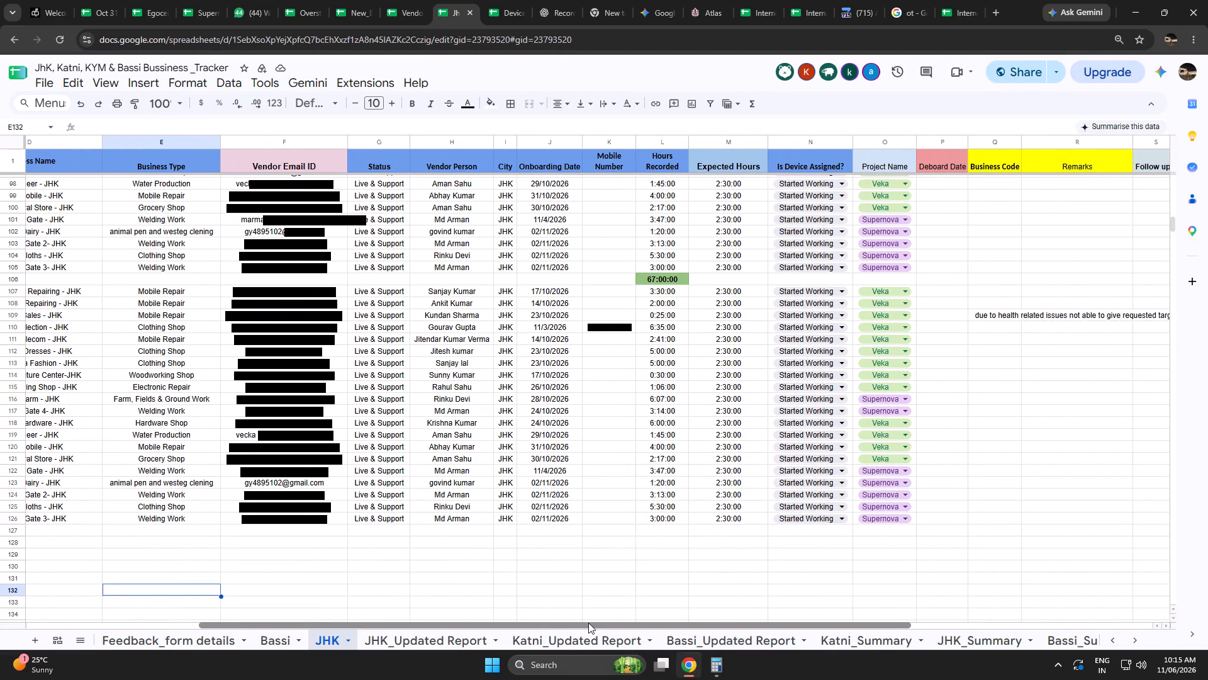
drag(588, 623, 588, 625)
drag(588, 625, 479, 629)
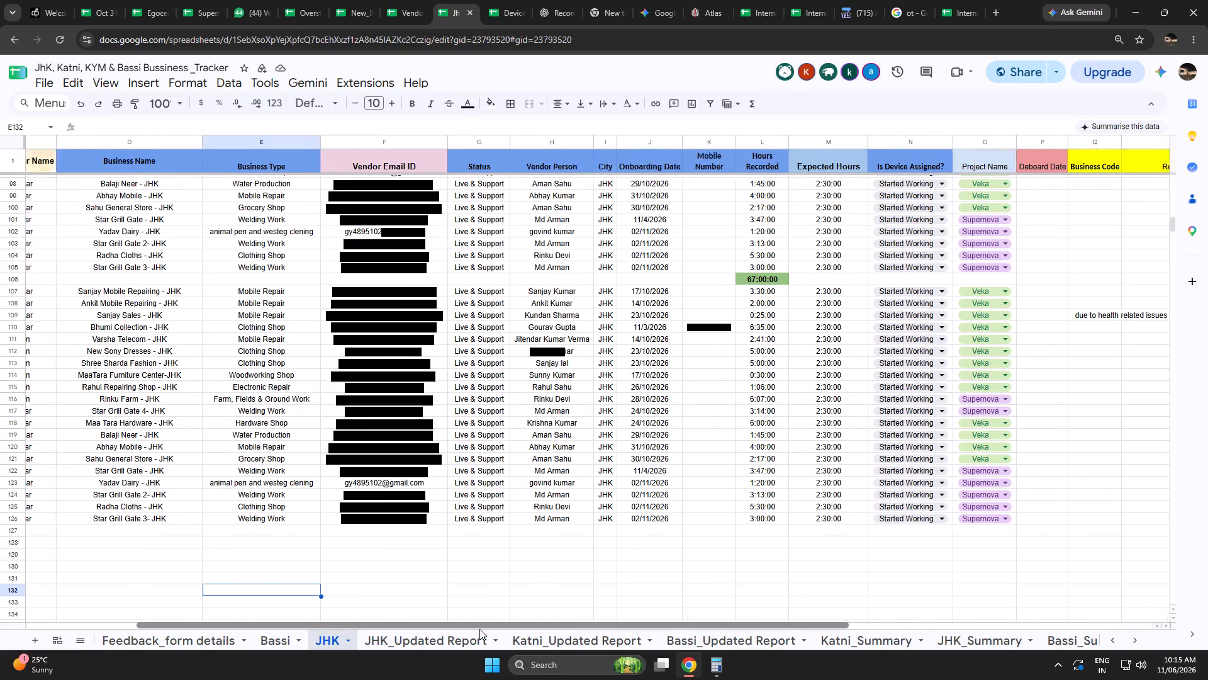
drag(479, 629, 305, 626)
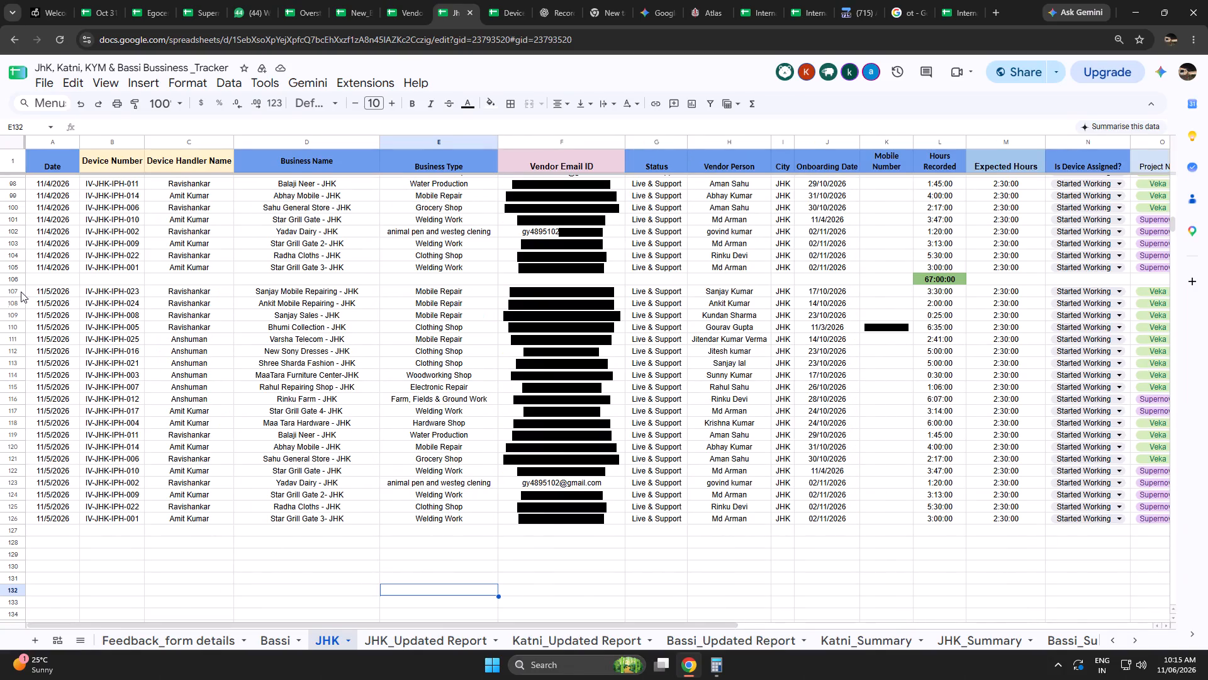
Review the 11/5/2026 rows again, checking business names, vendor details and the Hours Recorded values.
drag(21, 292, 3, 514)
click(354, 573)
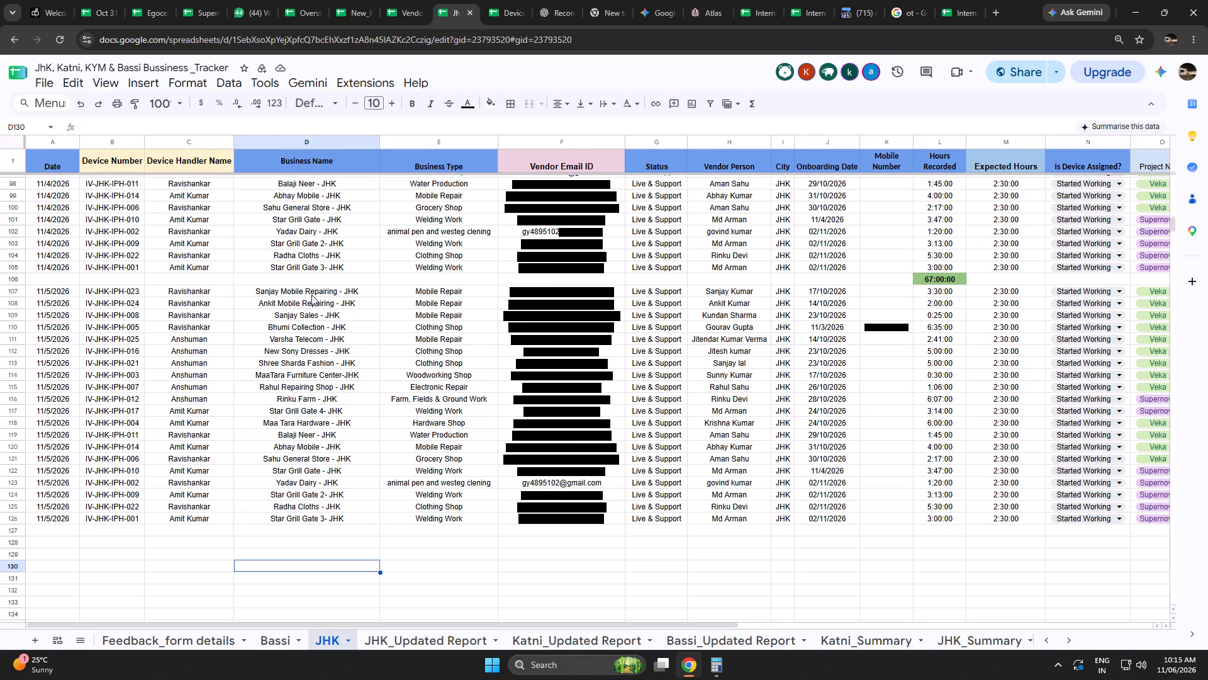
drag(311, 295, 313, 446)
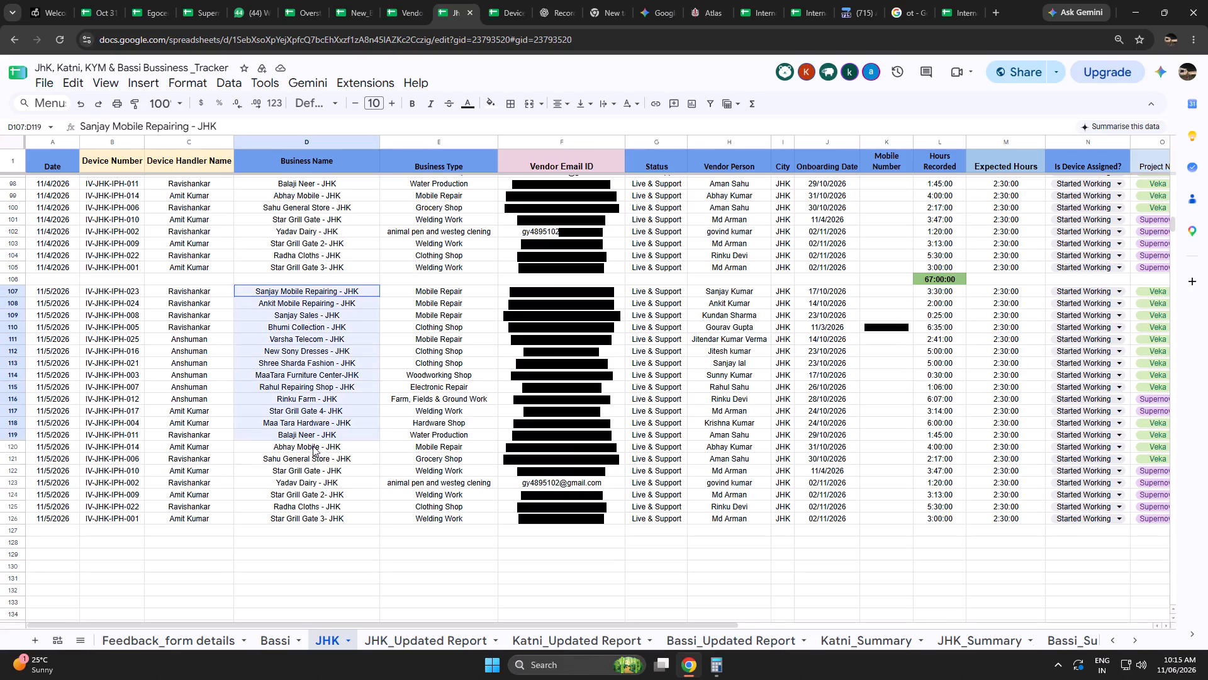
drag(313, 446, 313, 518)
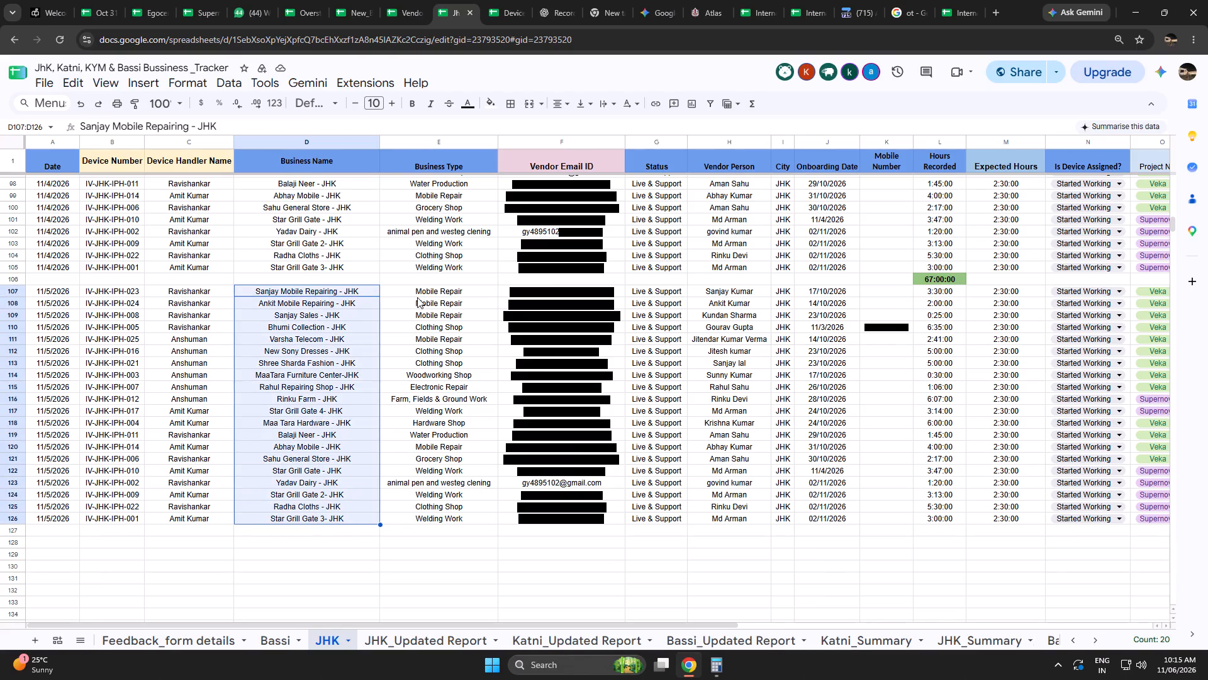
drag(417, 295, 949, 519)
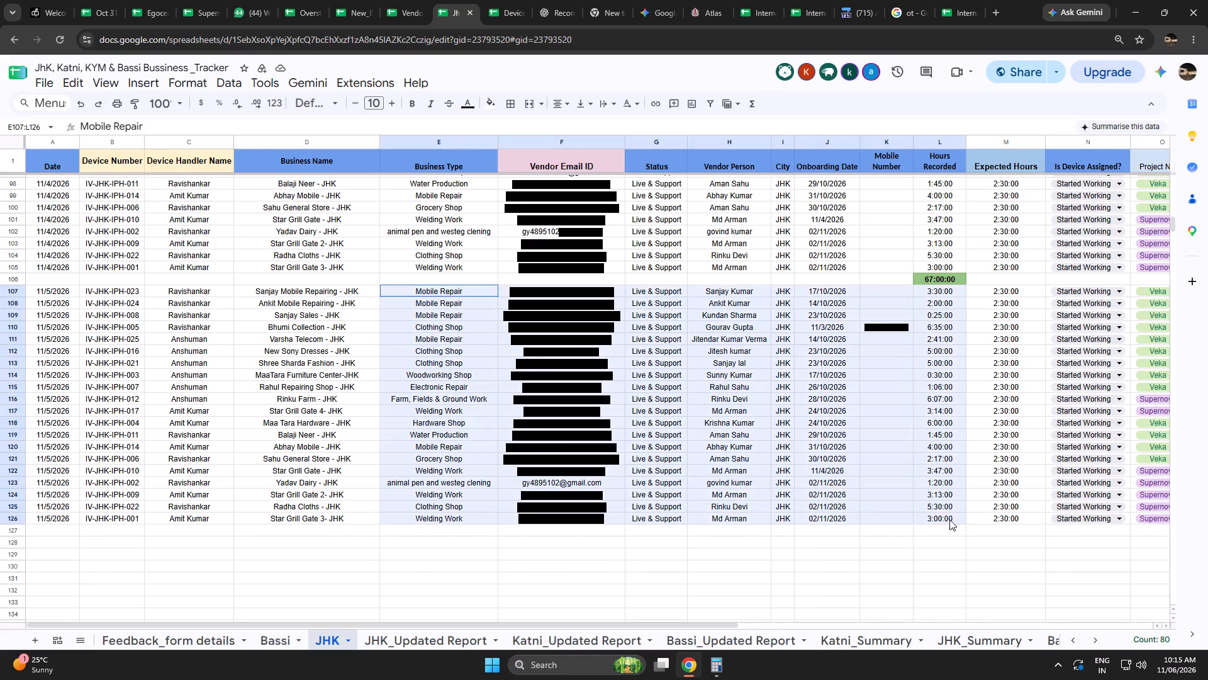
drag(949, 519, 998, 522)
click(927, 566)
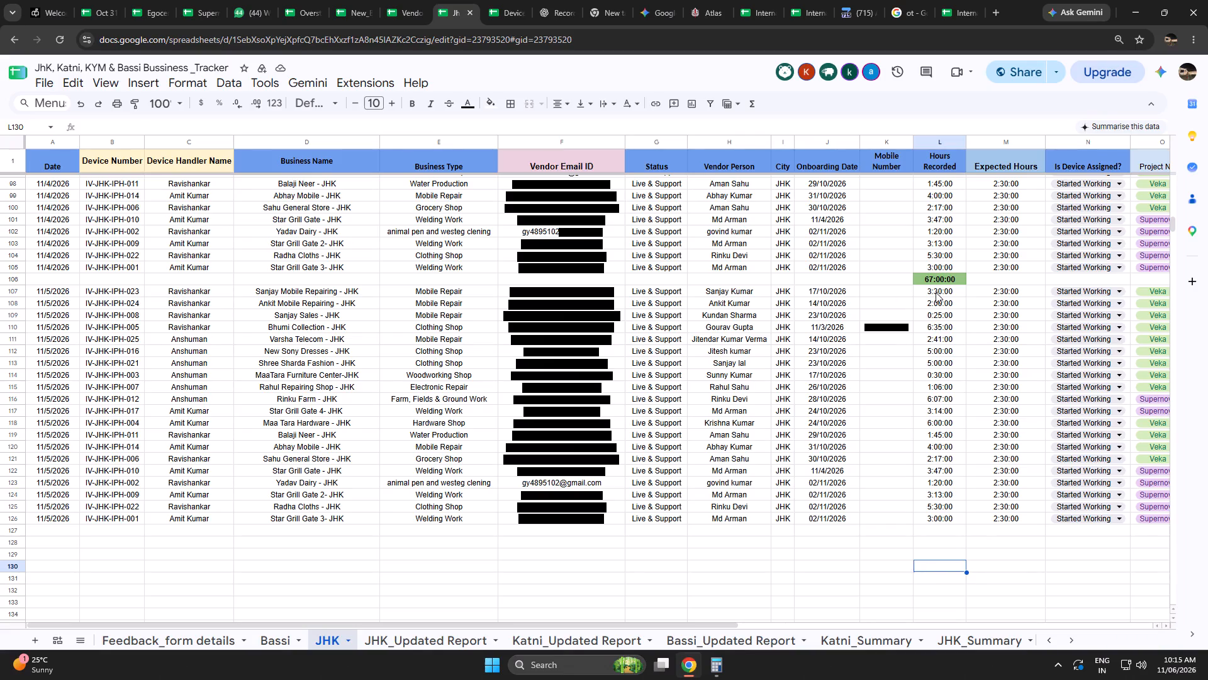
drag(936, 292, 946, 516)
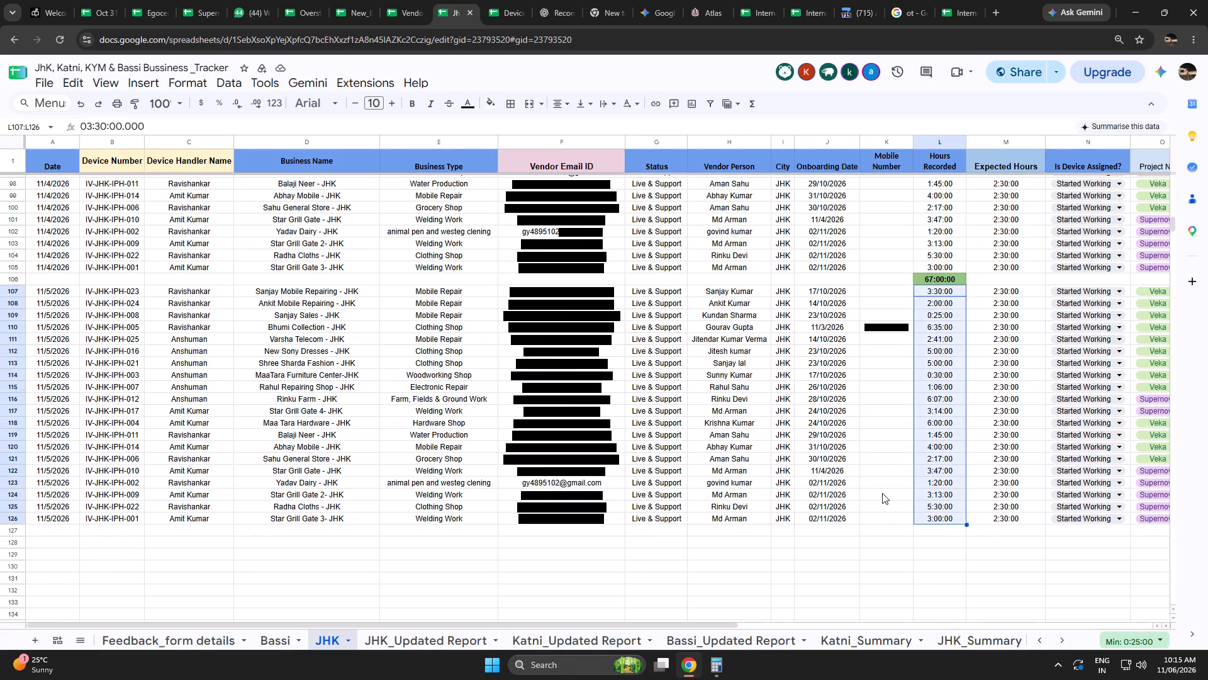
Total the 11/5/2026 Hours Recorded values in cell L127 with the formula =SUM(L107:L126).
click(936, 531)
key(equal)
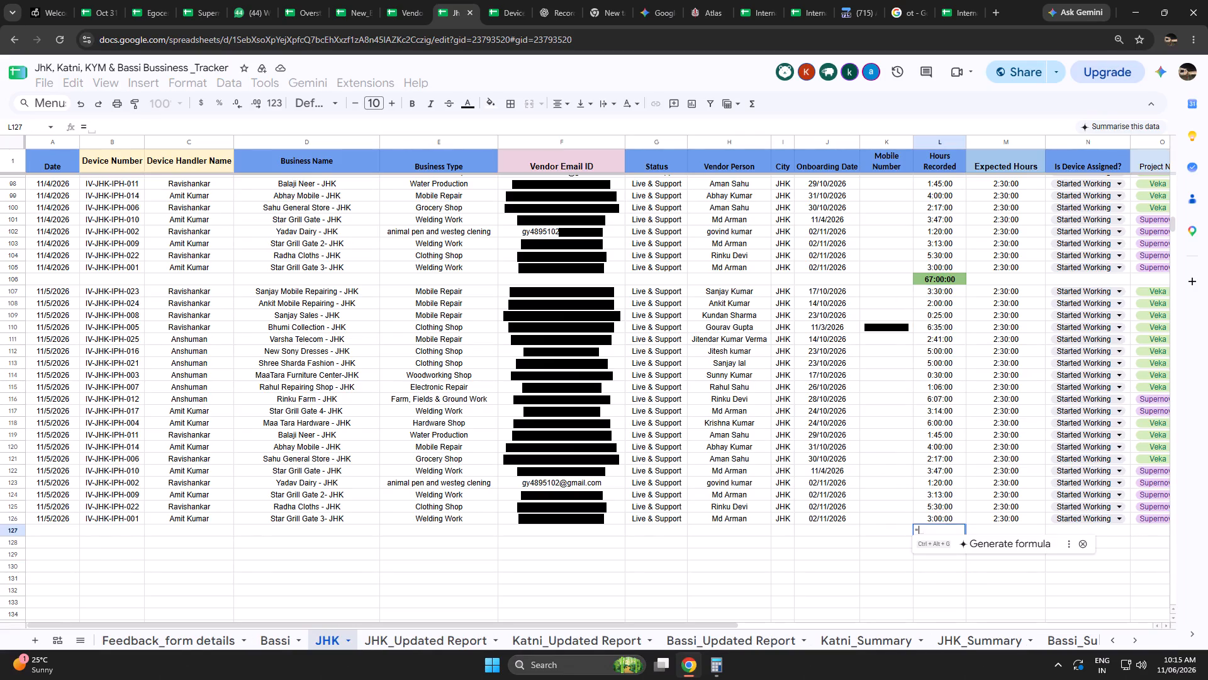
text(SUM)
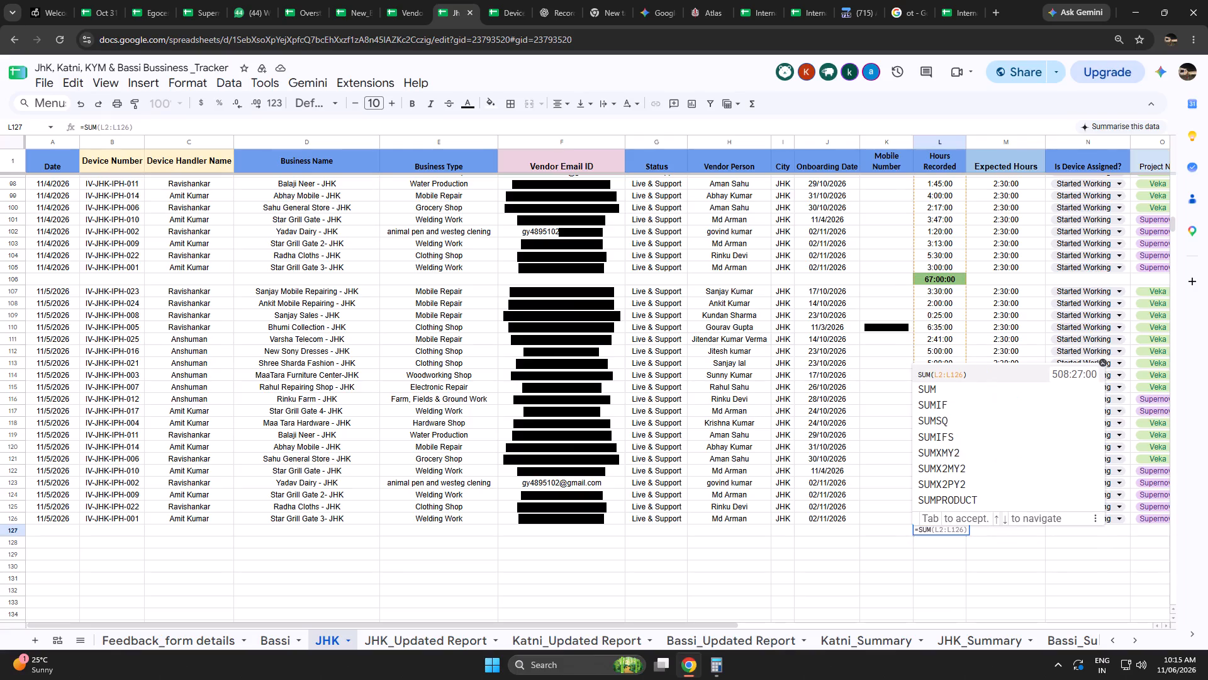
key(shift+parenleft)
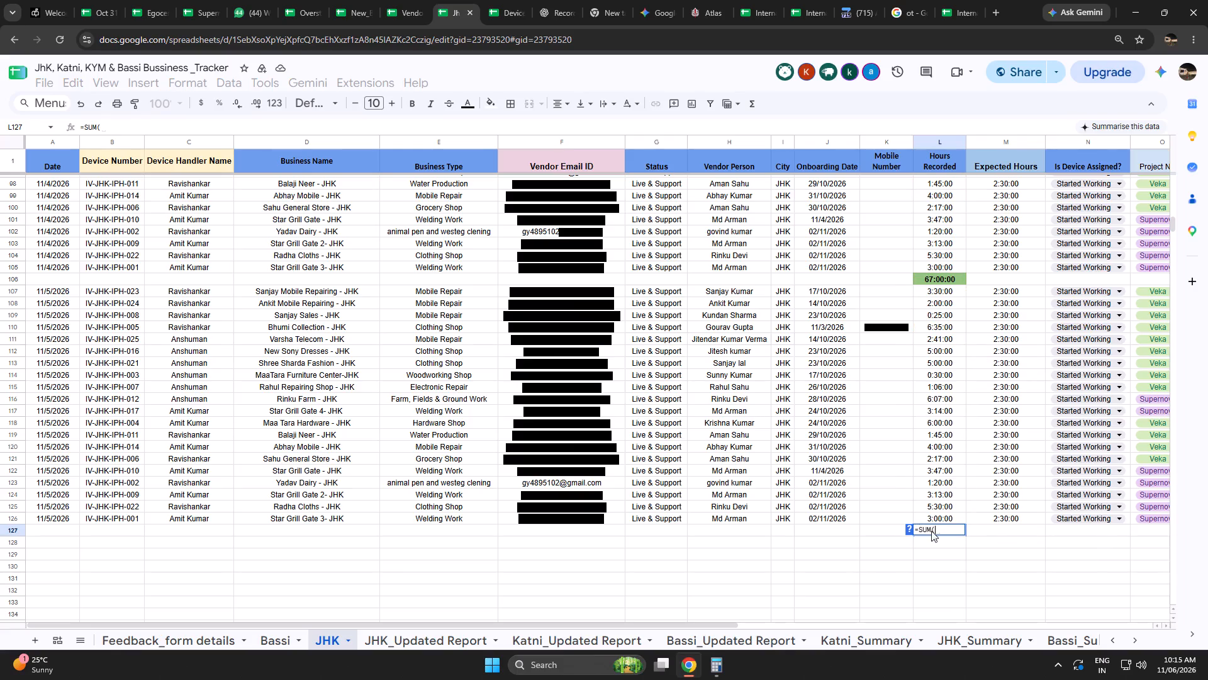
drag(939, 293, 965, 511)
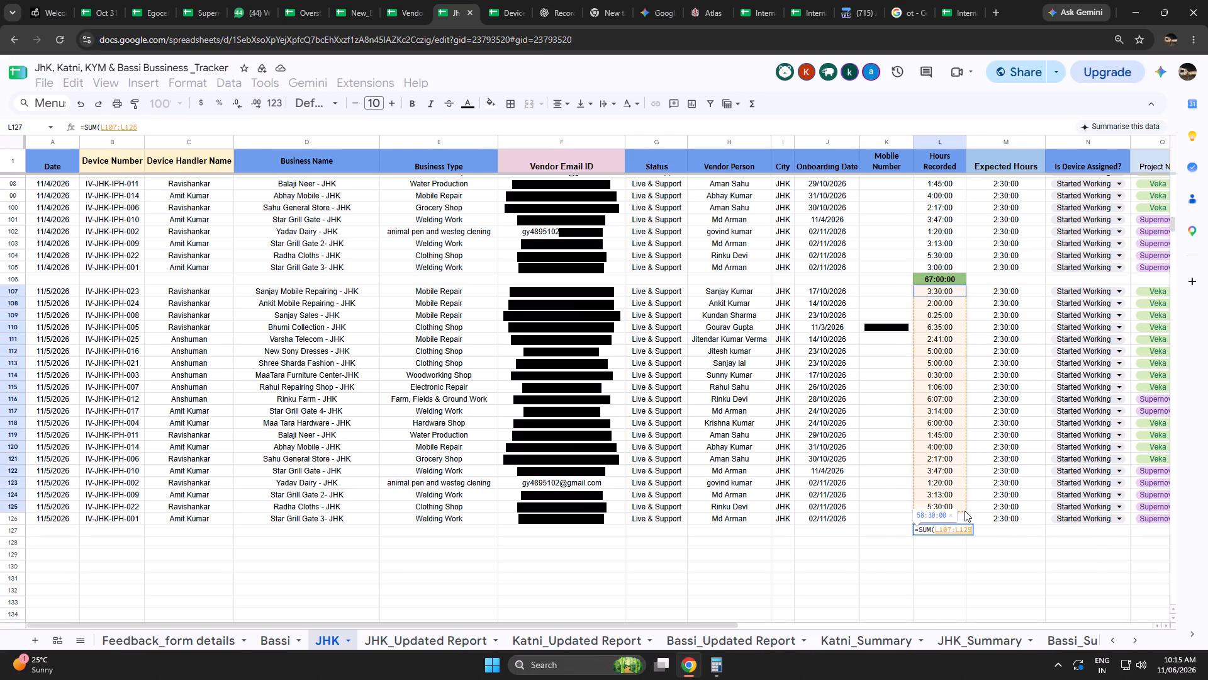
drag(965, 511, 954, 518)
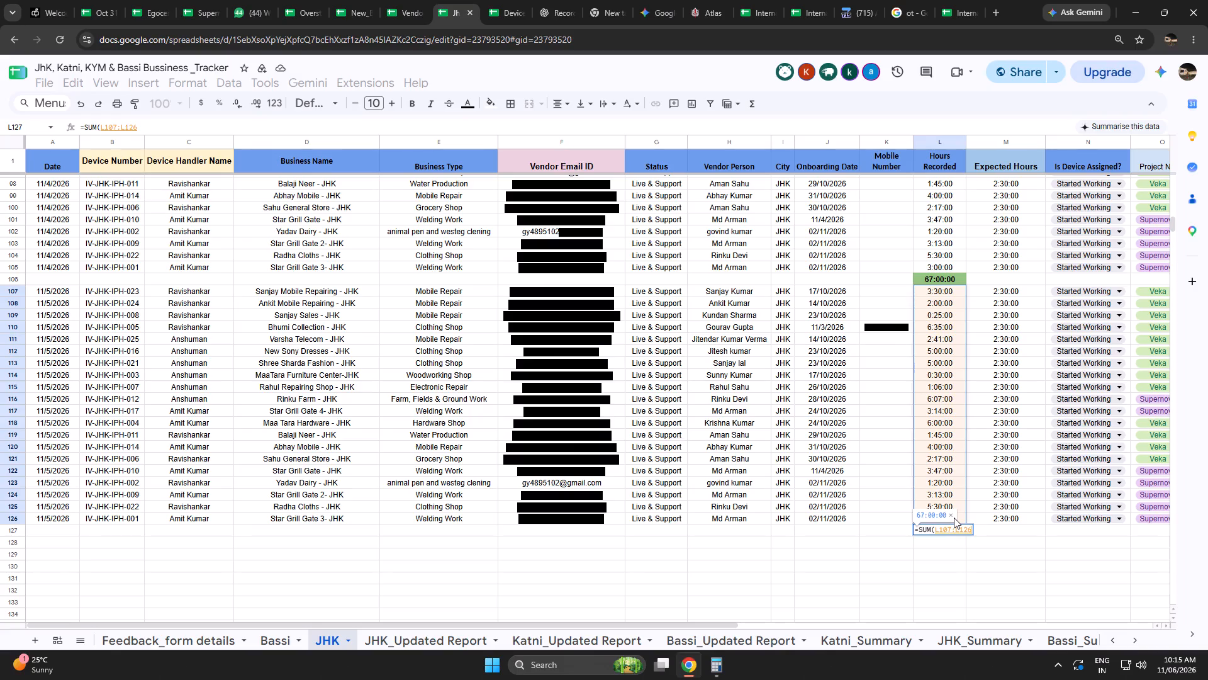
key(shift+parenright)
key(Return)
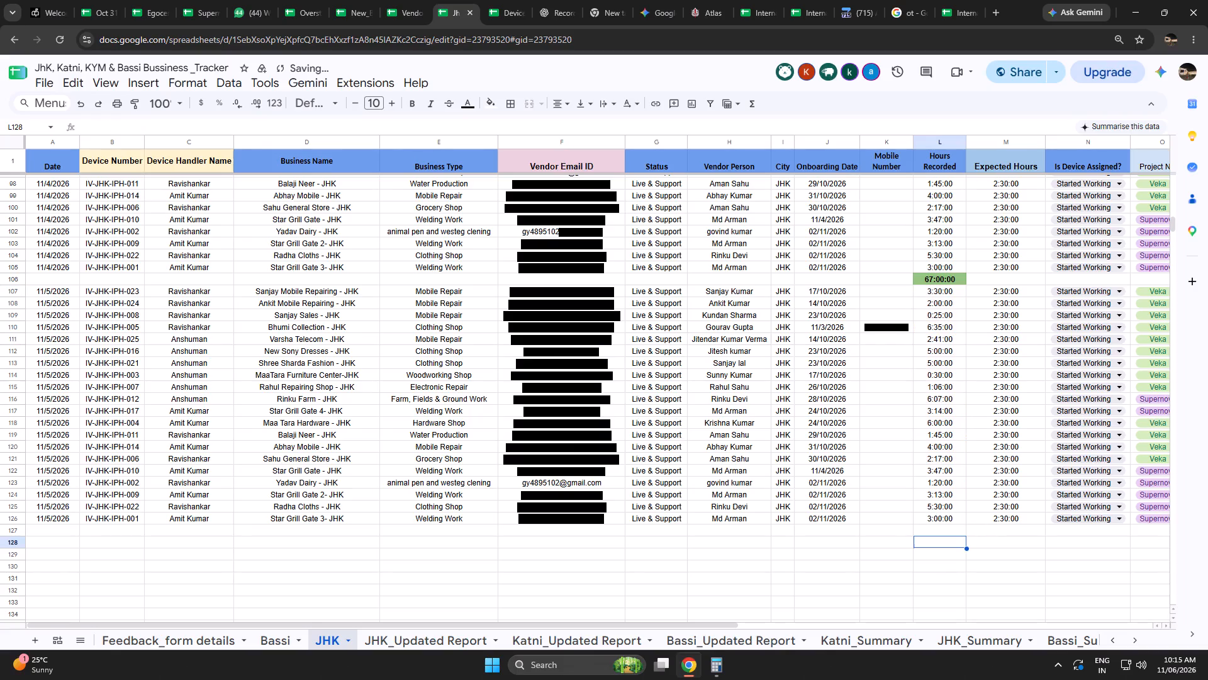
Check the summary figure for the 11/5/2026 Hours Recorded values in L107:L126 against the total in L127.
click(941, 532)
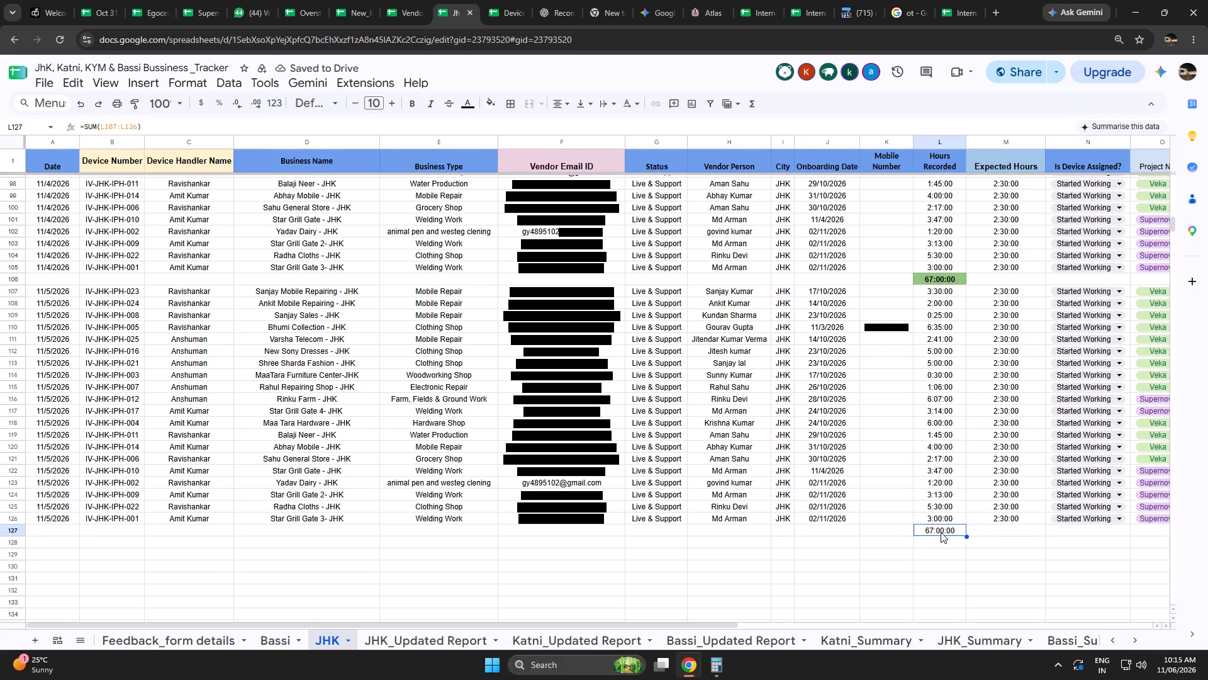
drag(932, 293, 933, 502)
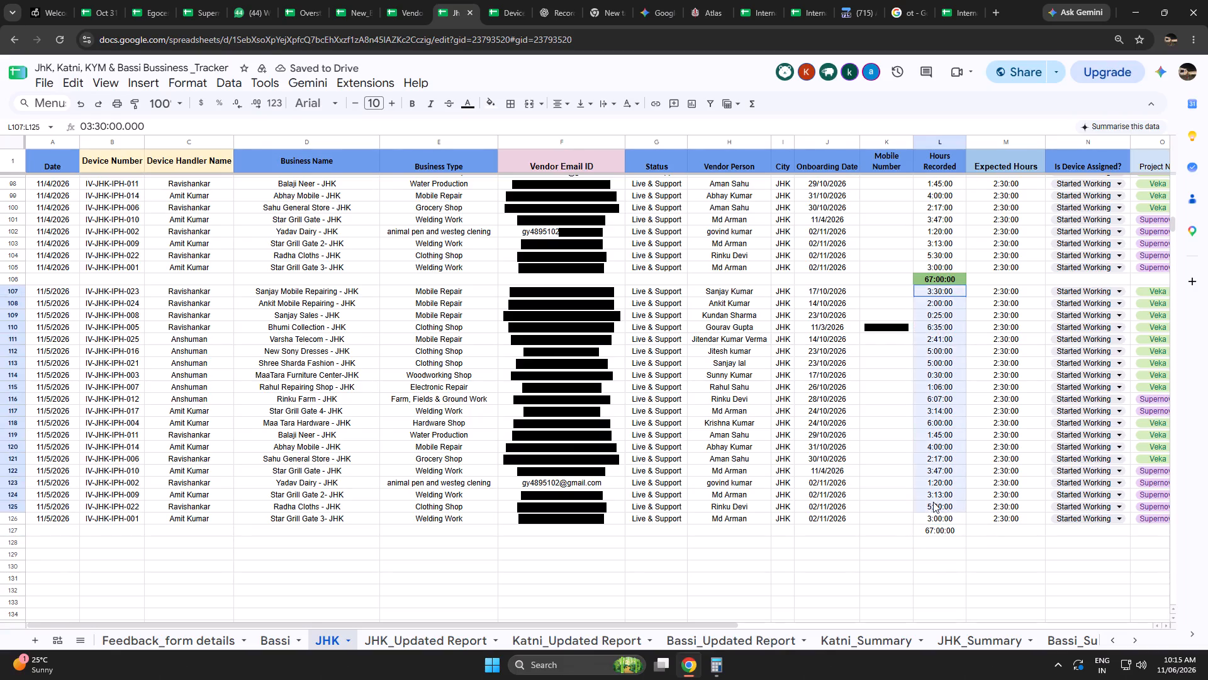
drag(933, 502, 926, 516)
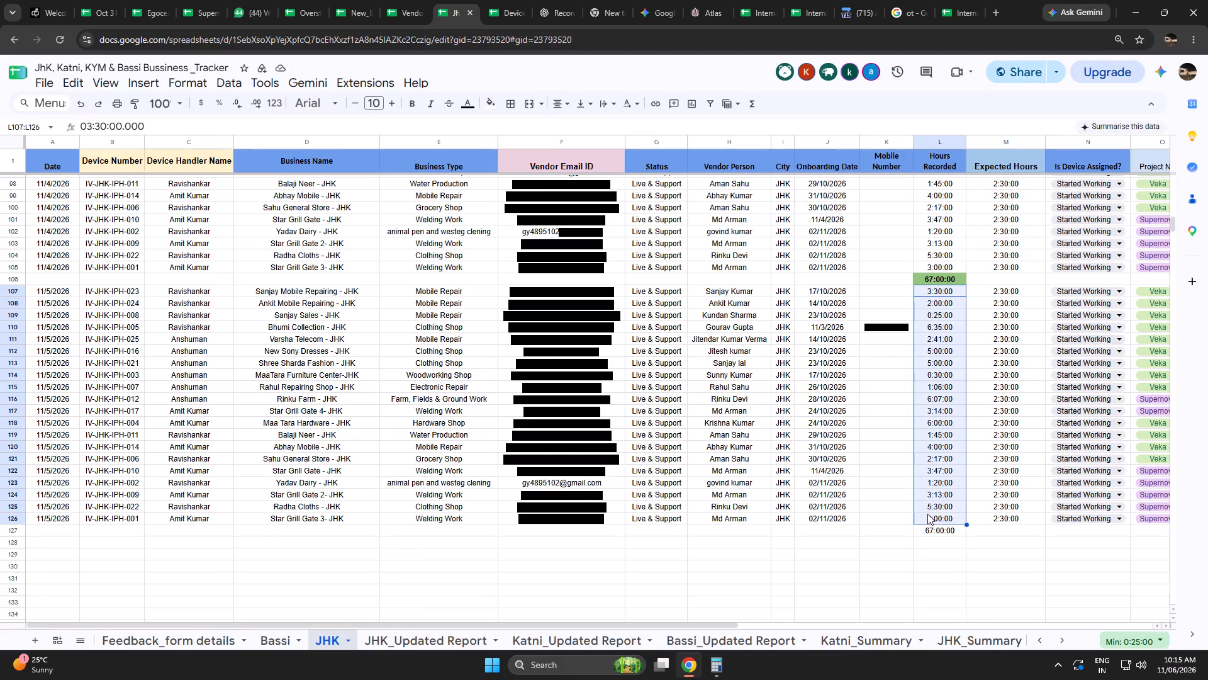
click(1135, 635)
click(1080, 518)
click(877, 571)
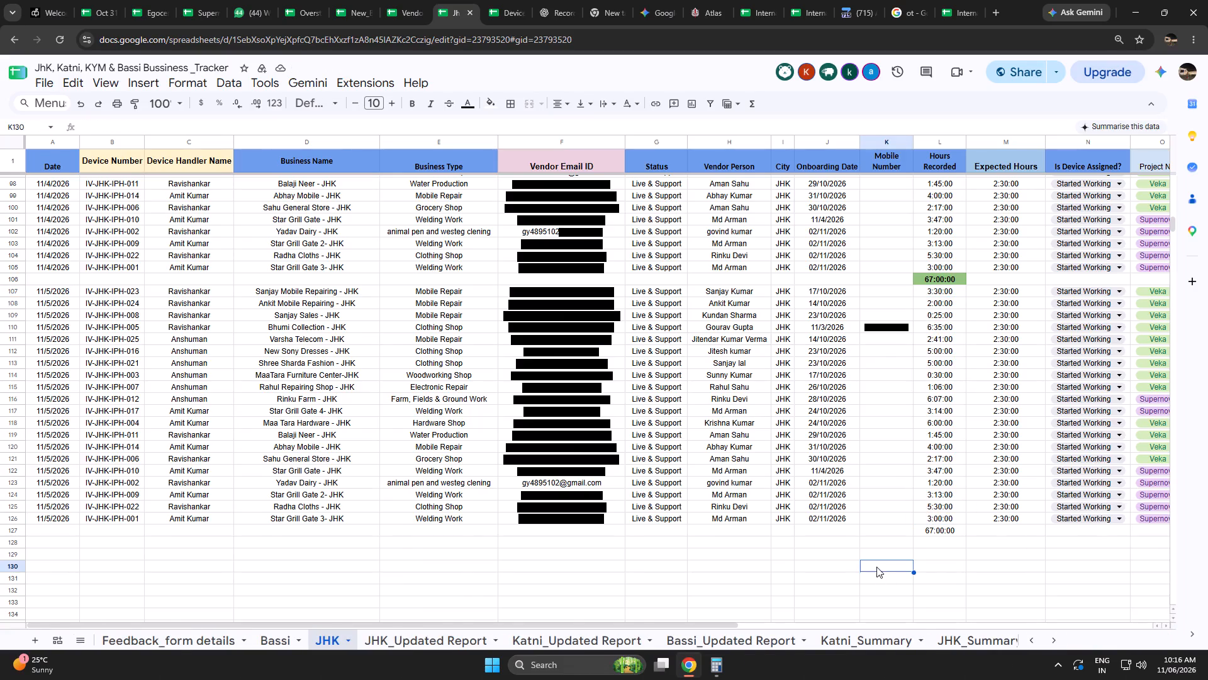
scroll(737, 470, up, 1)
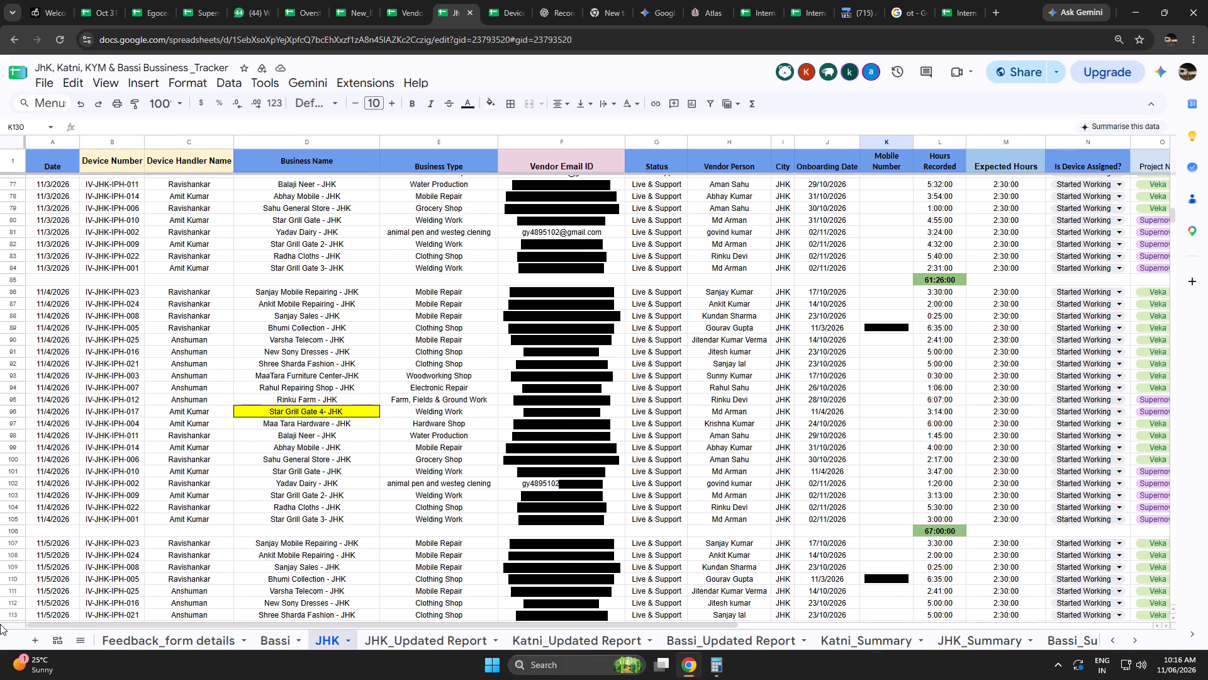
scroll(177, 492, down, 1)
Clear the 11/5/2026 Hours Recorded values together with their total, covering cells L107:L128.
drag(941, 291, 953, 504)
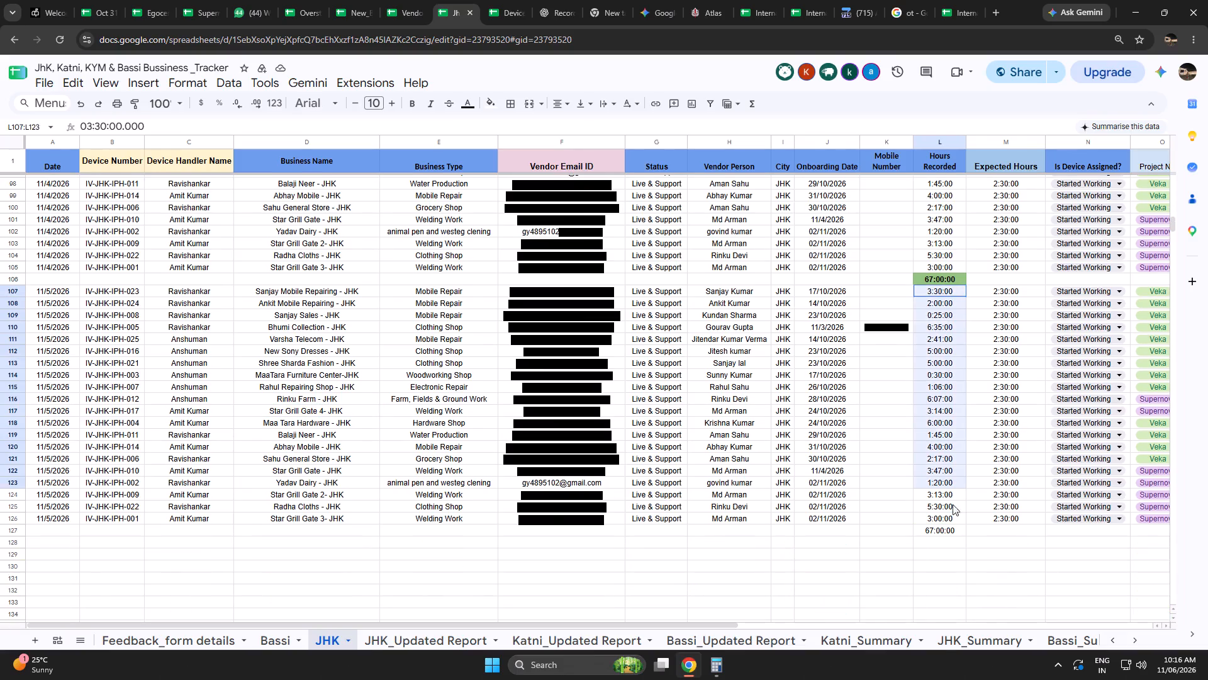
drag(953, 504, 961, 541)
key(BackSpace)
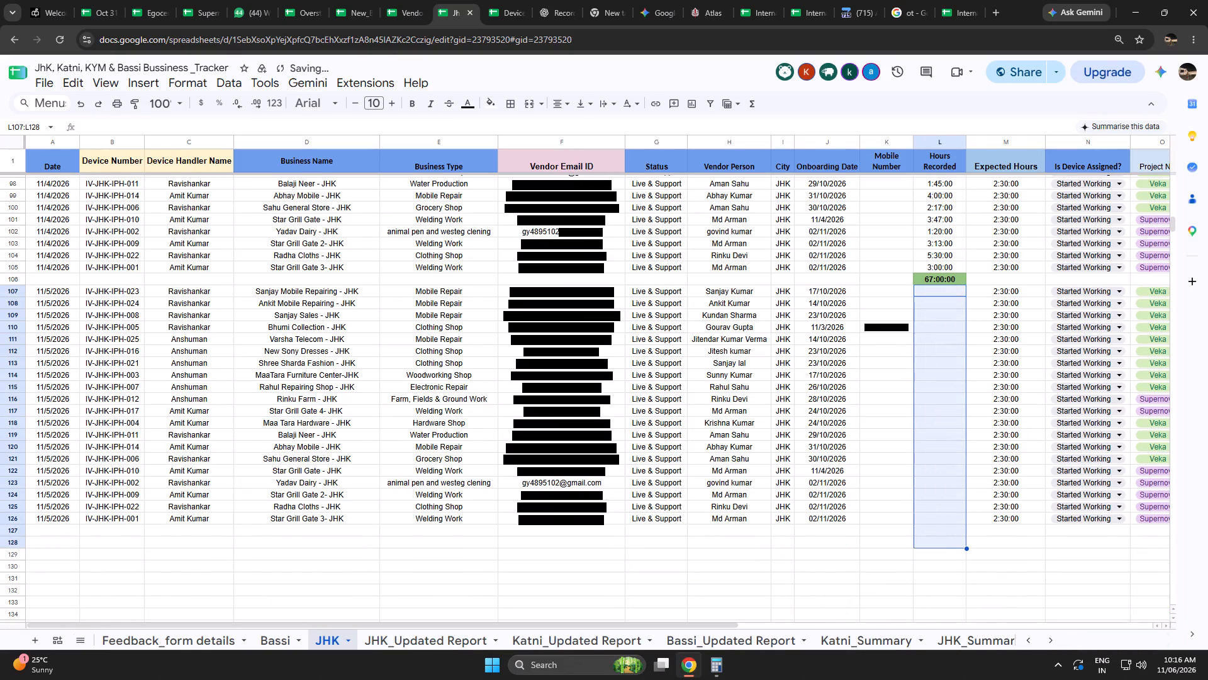
click(992, 558)
Copy the Expected Hours cell M107 into Hours Recorded cell L107 and change the pasted time to 0:00:00.
click(1006, 297)
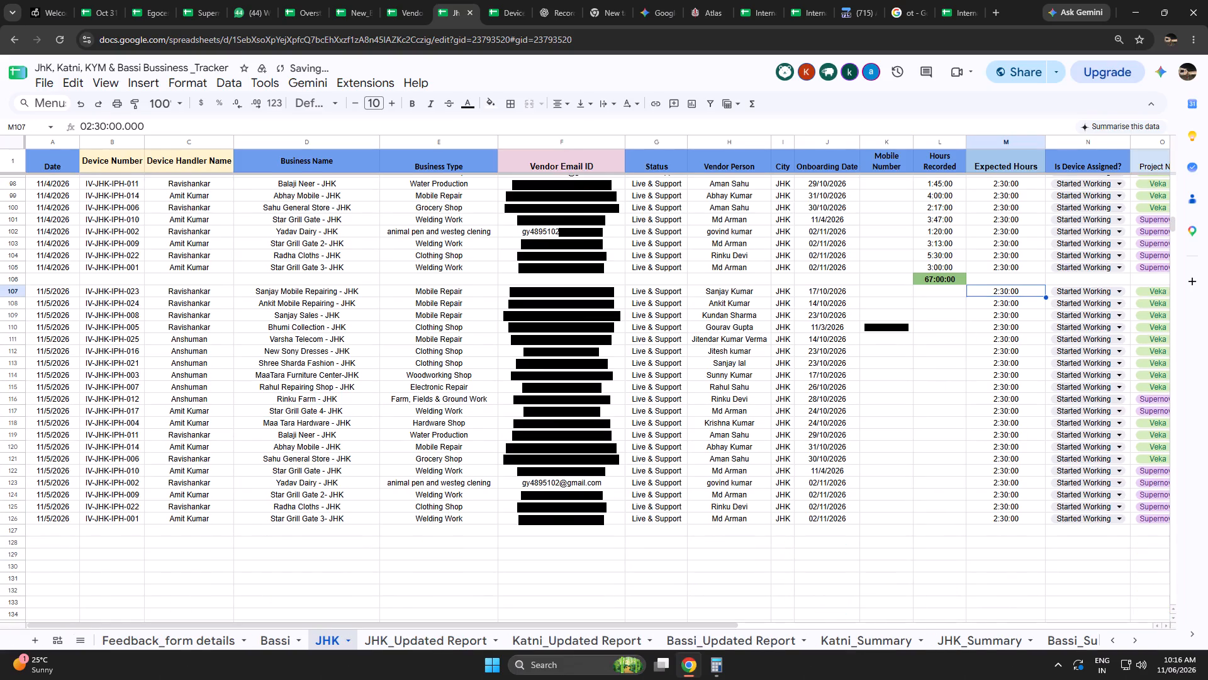
key(ctrl+c)
click(938, 294)
key(ctrl+v)
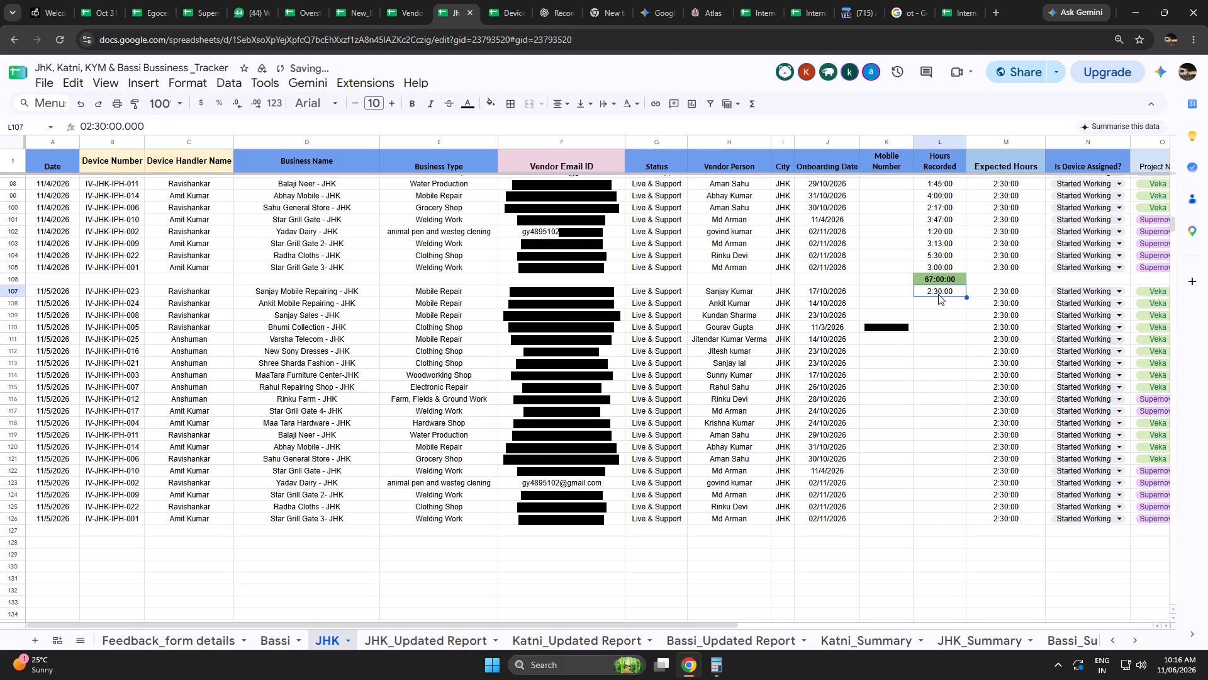
double_click(938, 294)
click(931, 292)
key(BackSpace)
key(0)
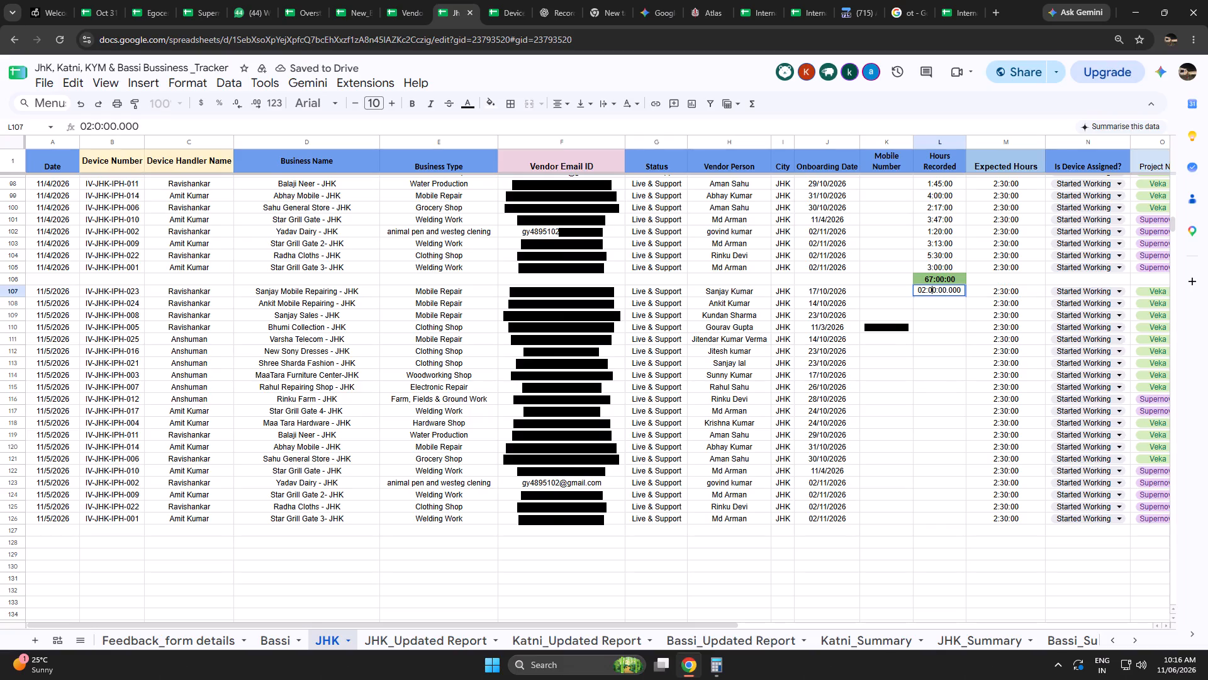
key(Left)
key(Left)
key(Left)
key(Right)
key(BackSpace)
key(0)
key(Return)
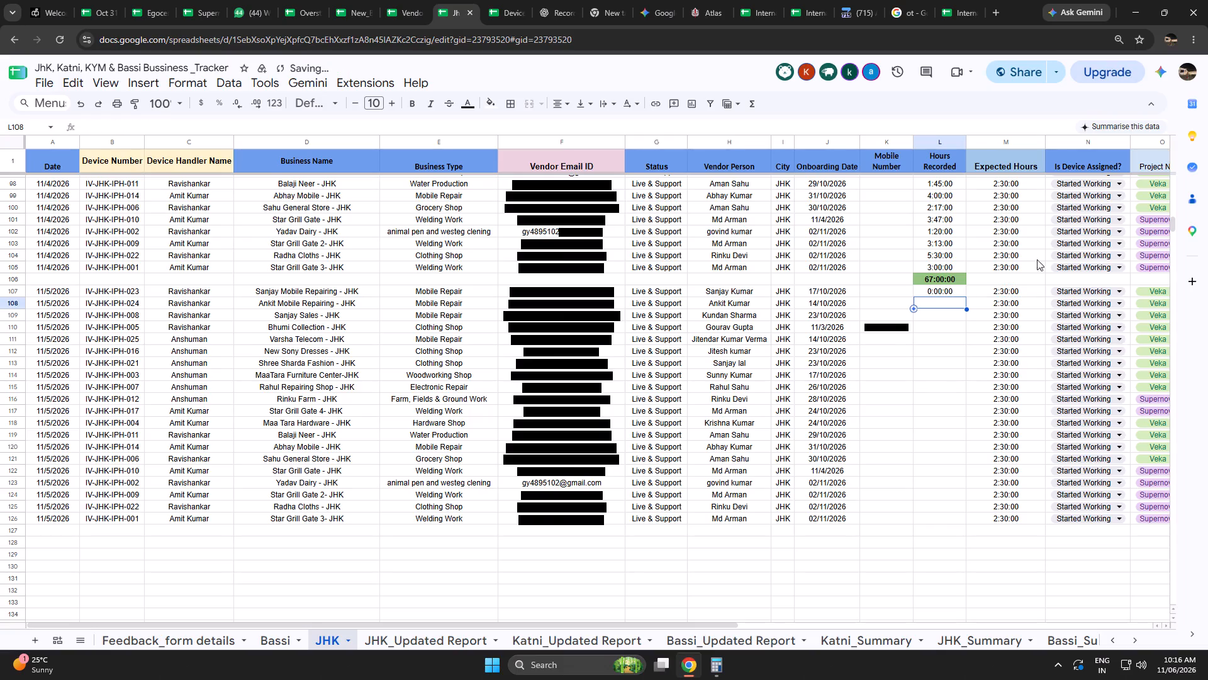
Fill the 0:00:00 value from L107 down the Hours Recorded column to L126 for all 11/5/2026 rows.
drag(926, 289, 931, 523)
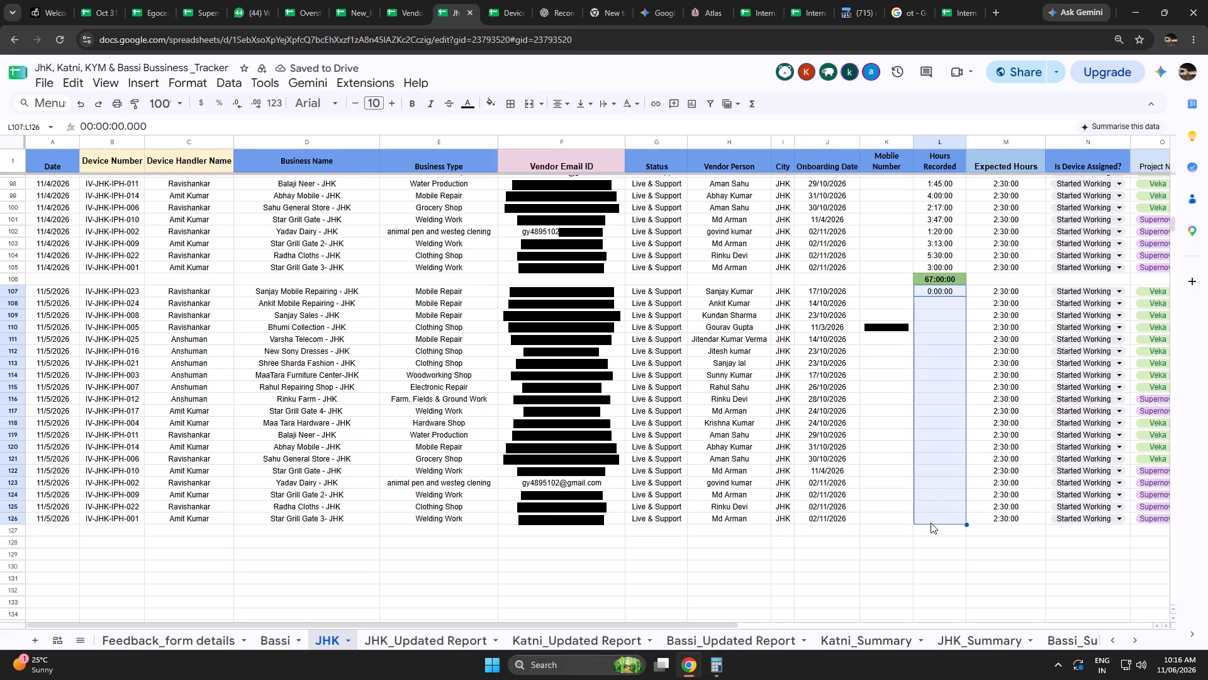
key(ctrl+d)
click(861, 598)
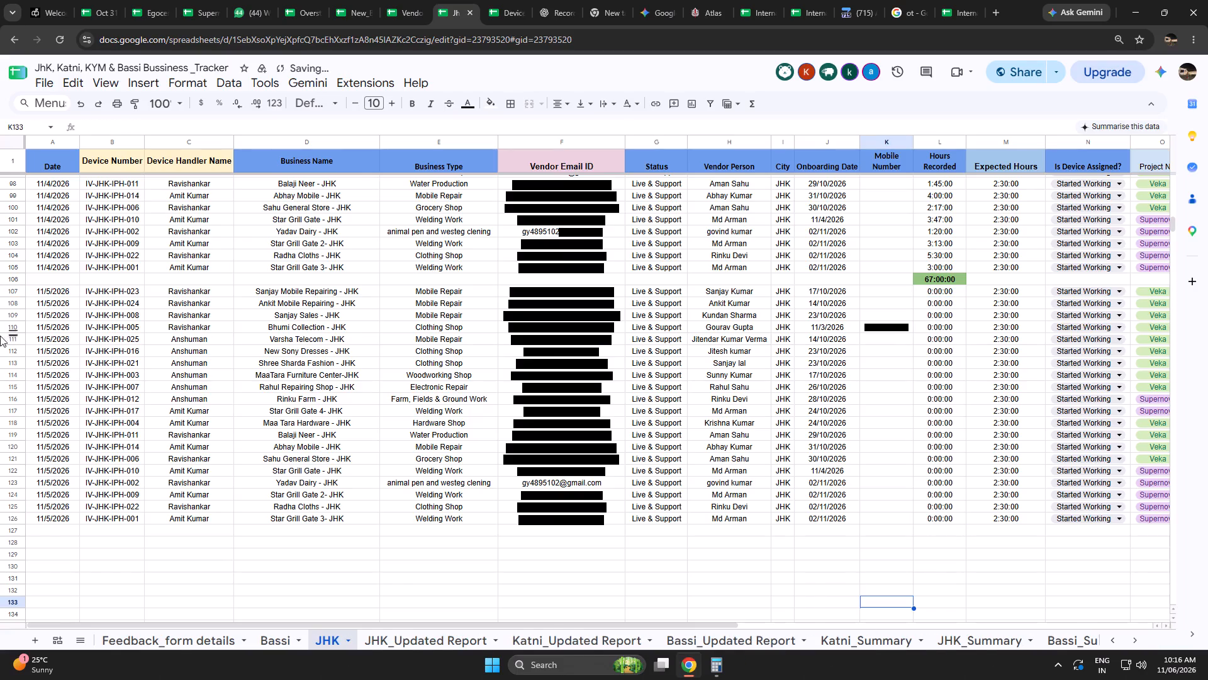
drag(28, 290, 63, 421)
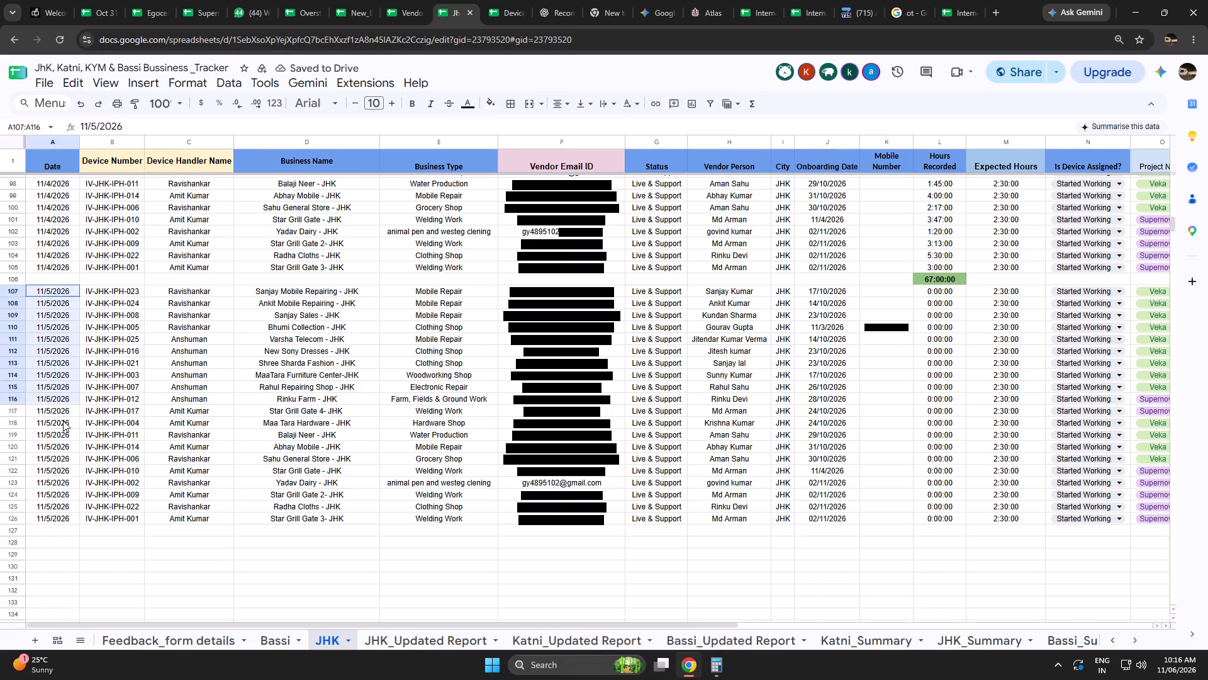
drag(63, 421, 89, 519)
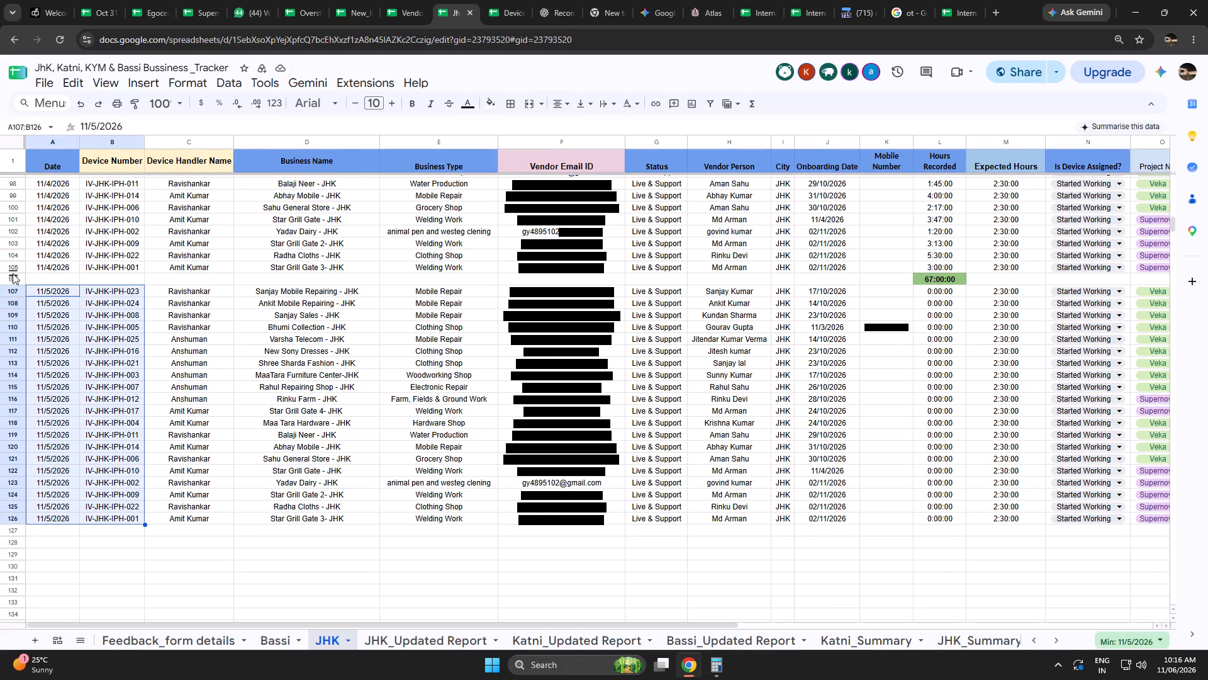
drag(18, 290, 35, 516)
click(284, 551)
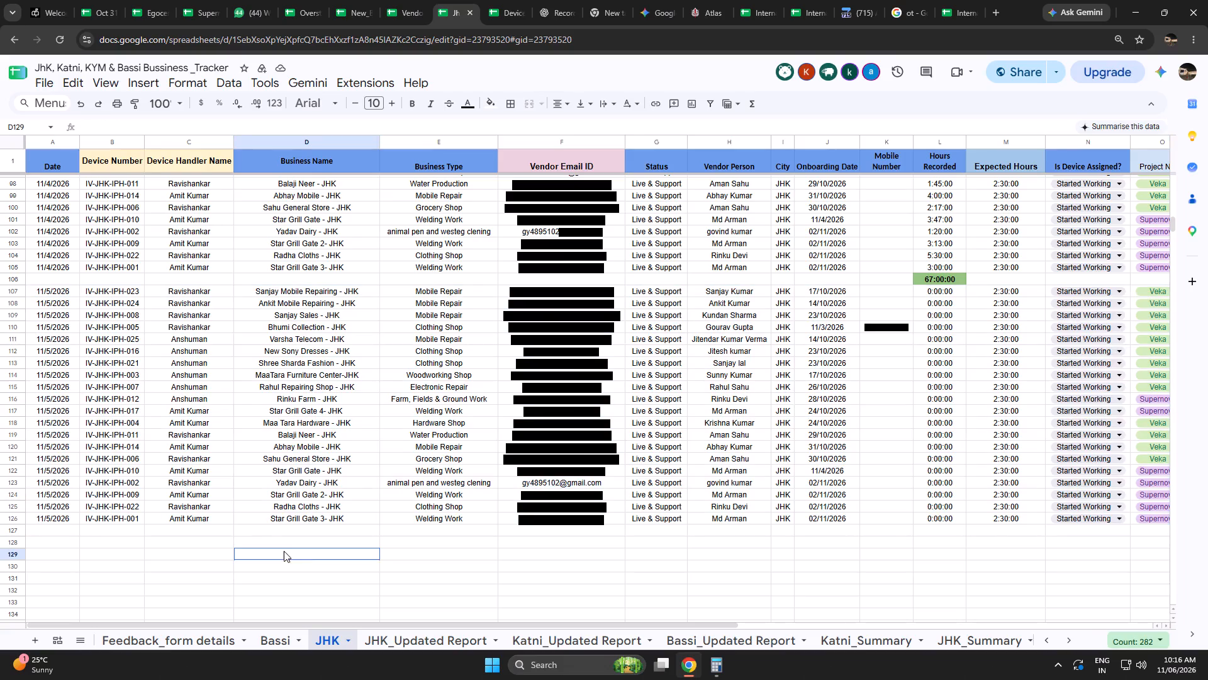
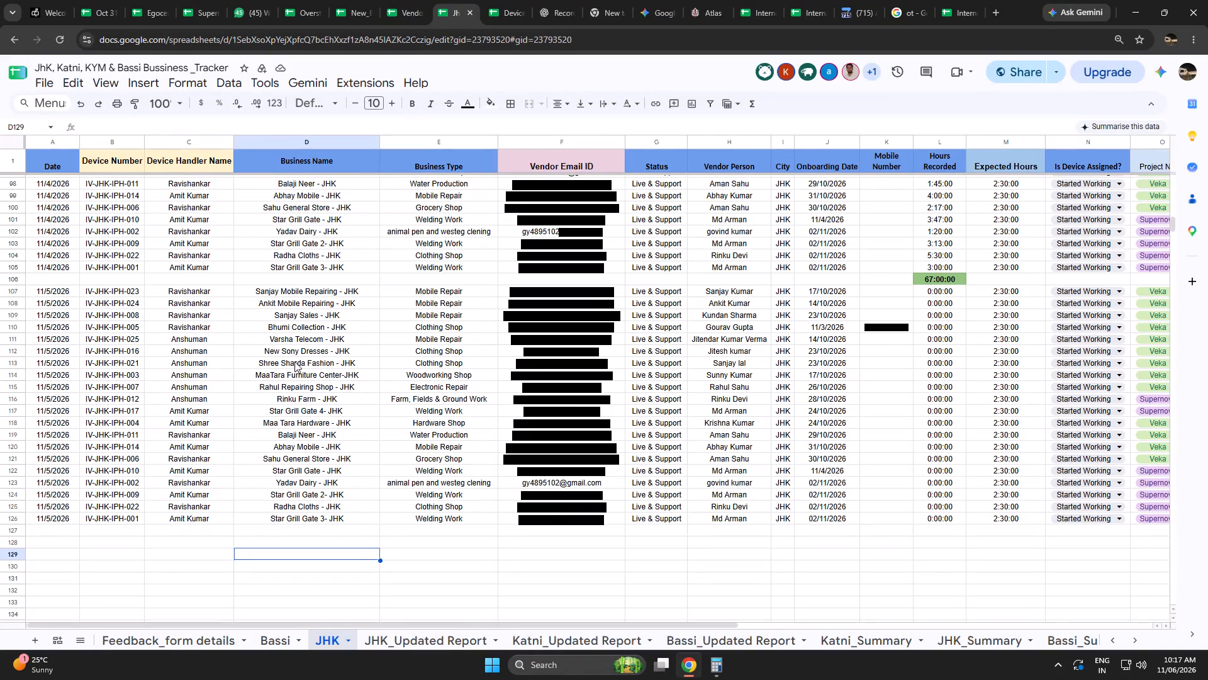
Review the 11/5/2026 rows 107 to 126 on the JHK sheet across the columns from Date to Remarks.
click(298, 505)
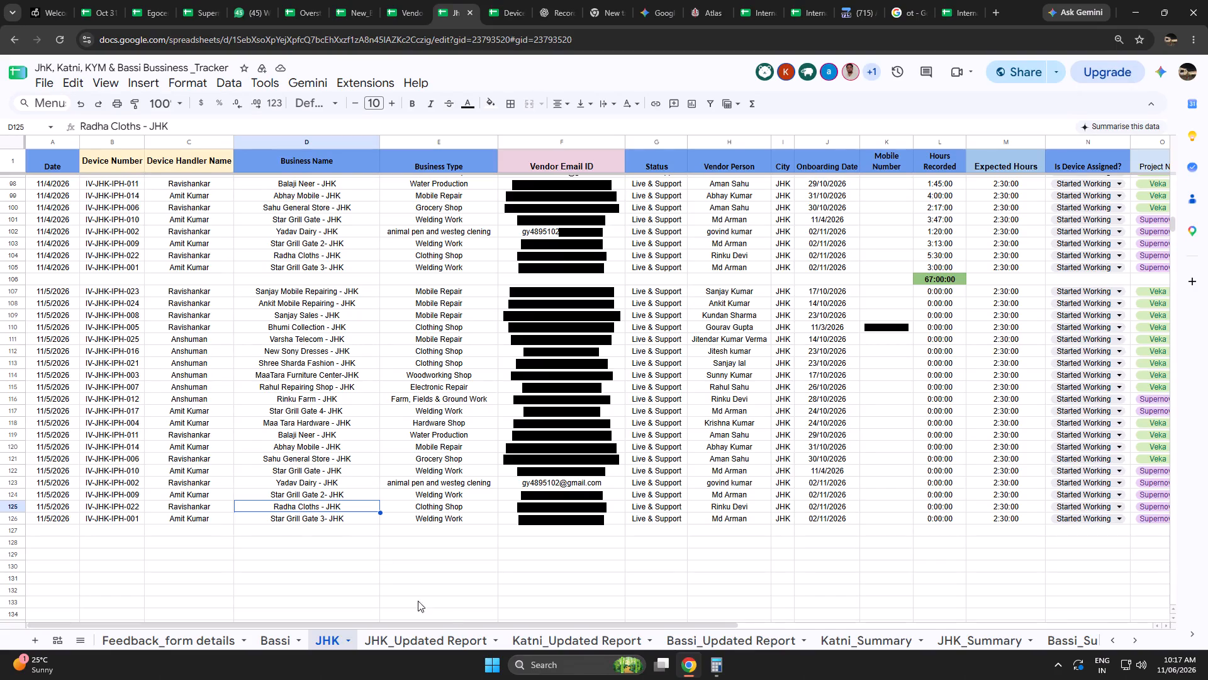
drag(369, 626, 383, 625)
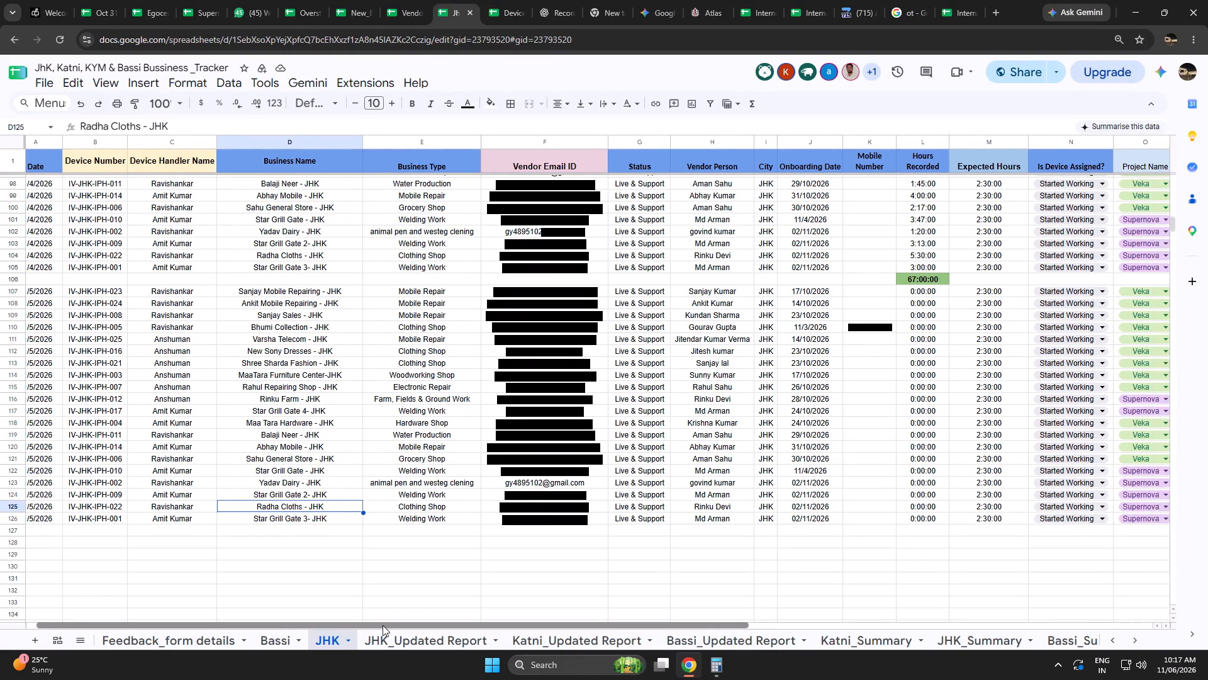
drag(383, 625, 515, 617)
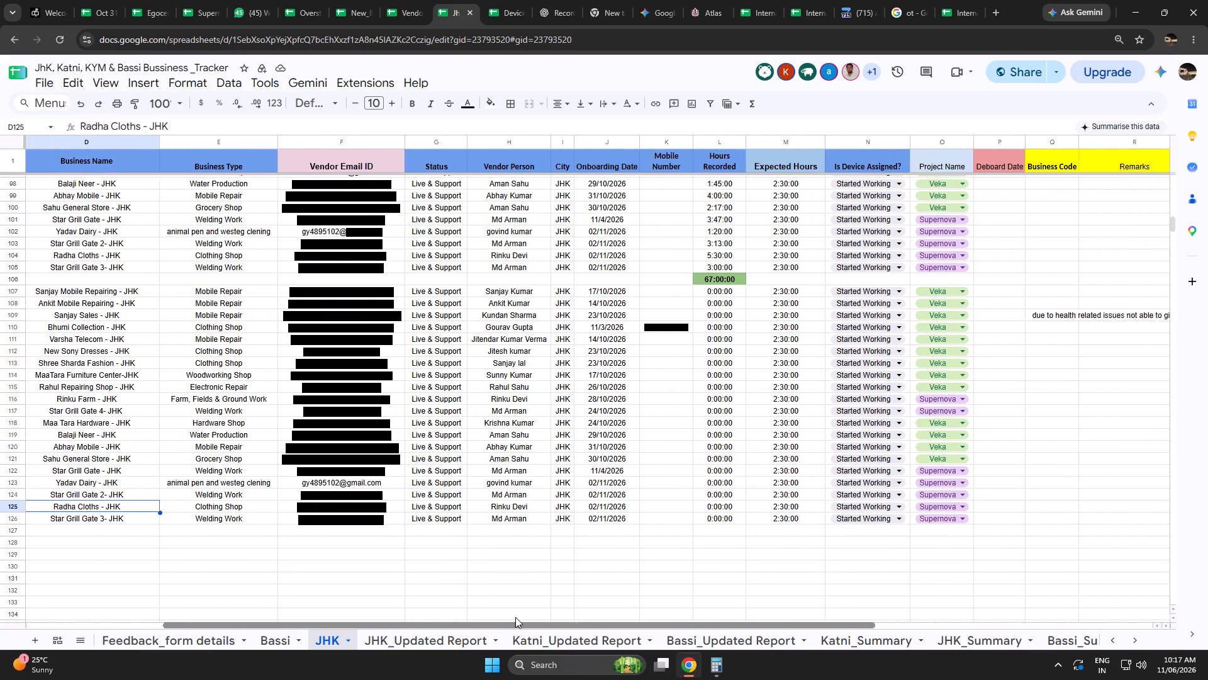
drag(515, 617, 498, 623)
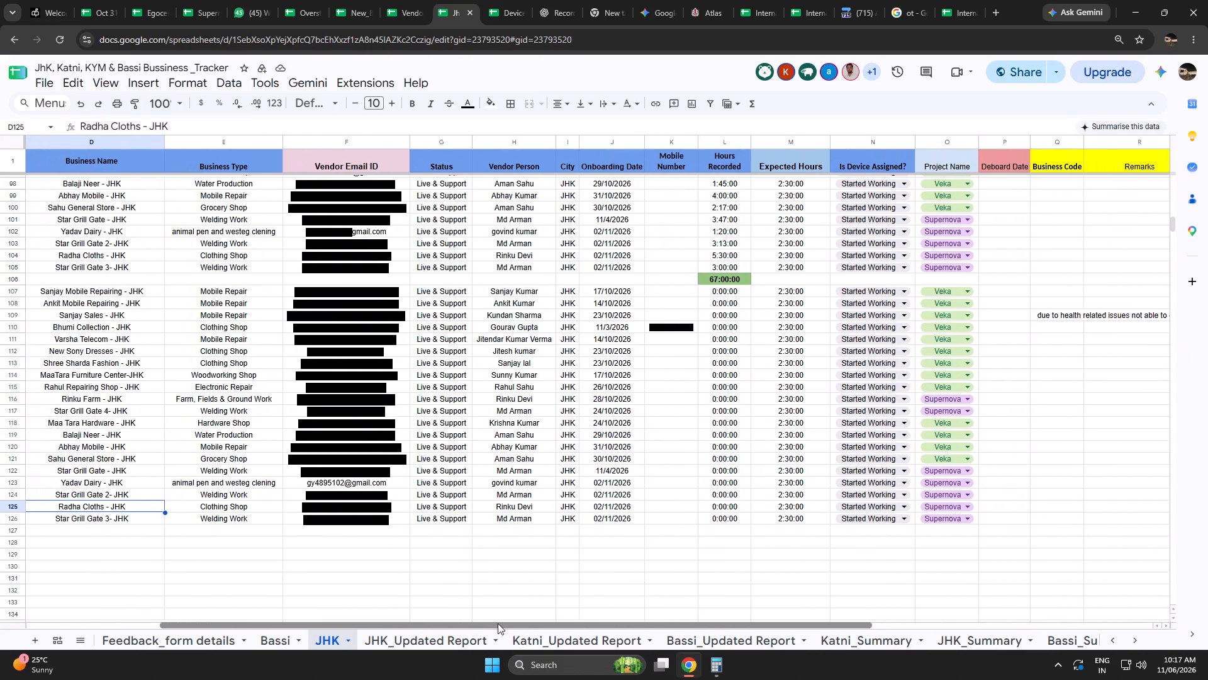
drag(498, 623, 356, 632)
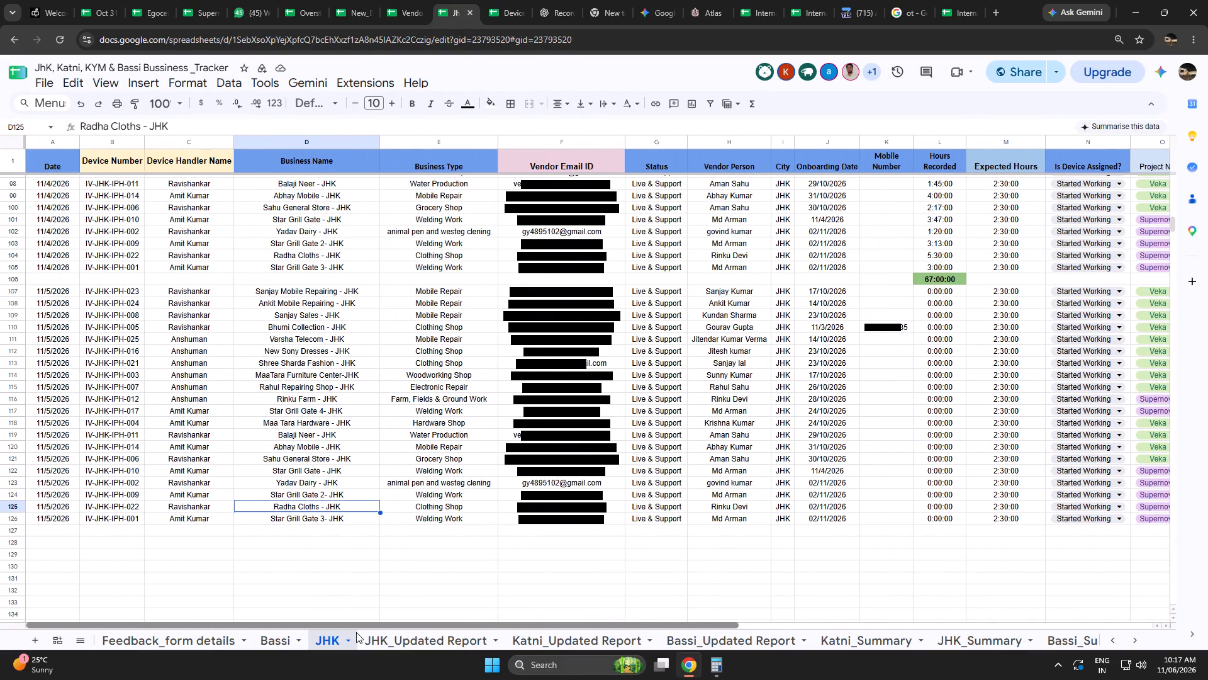
drag(356, 632, 423, 623)
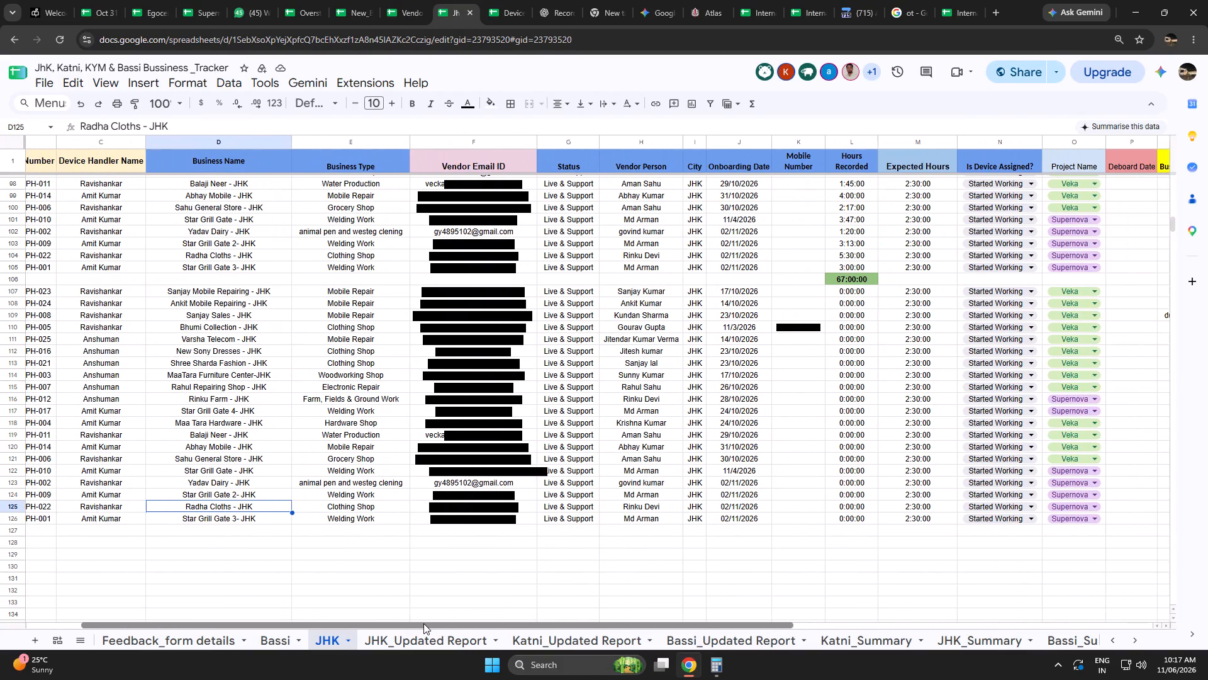
drag(423, 623, 435, 620)
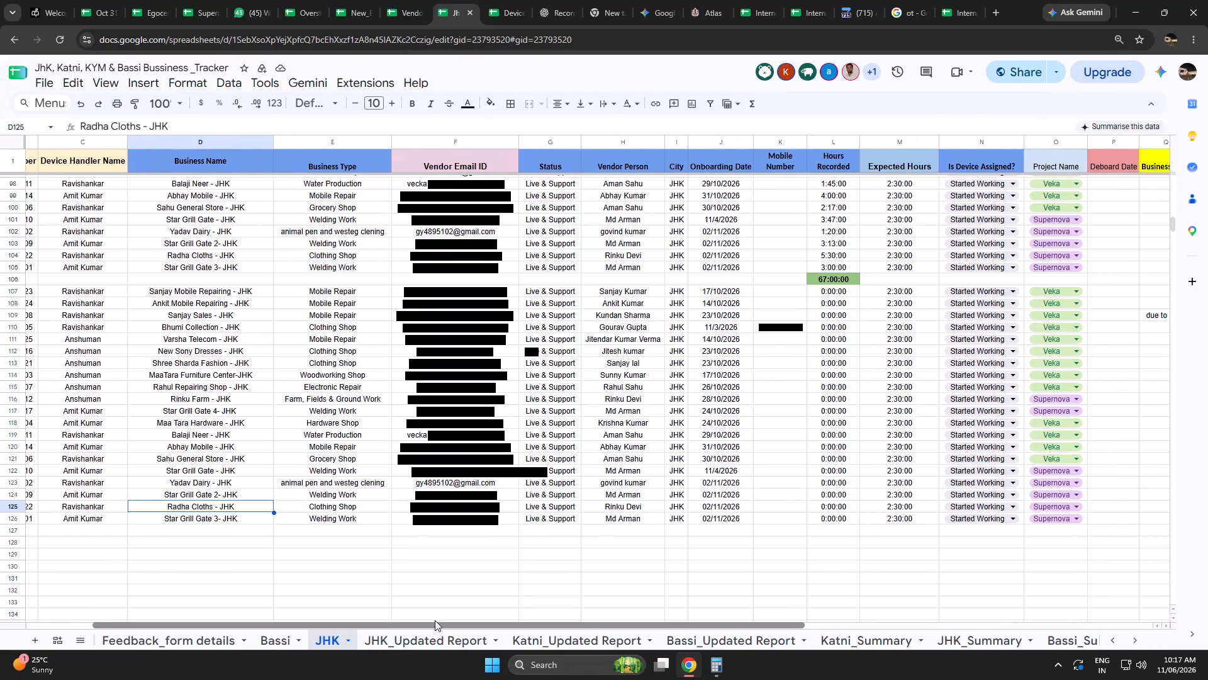
drag(435, 620, 454, 616)
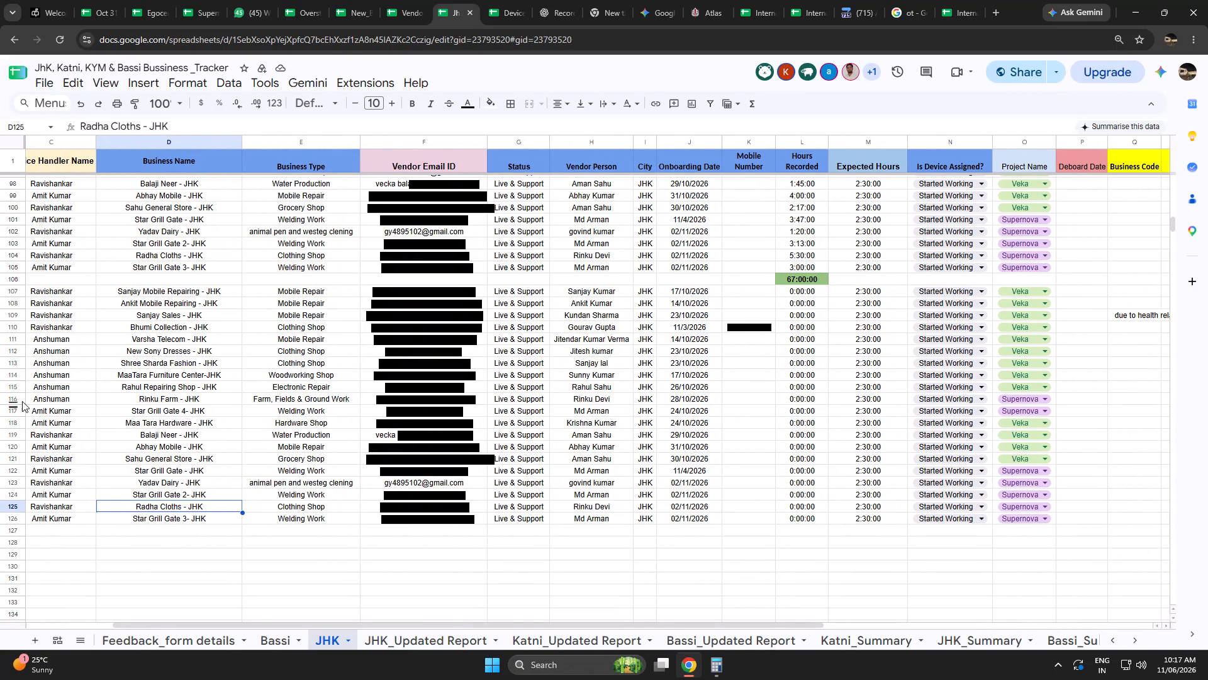
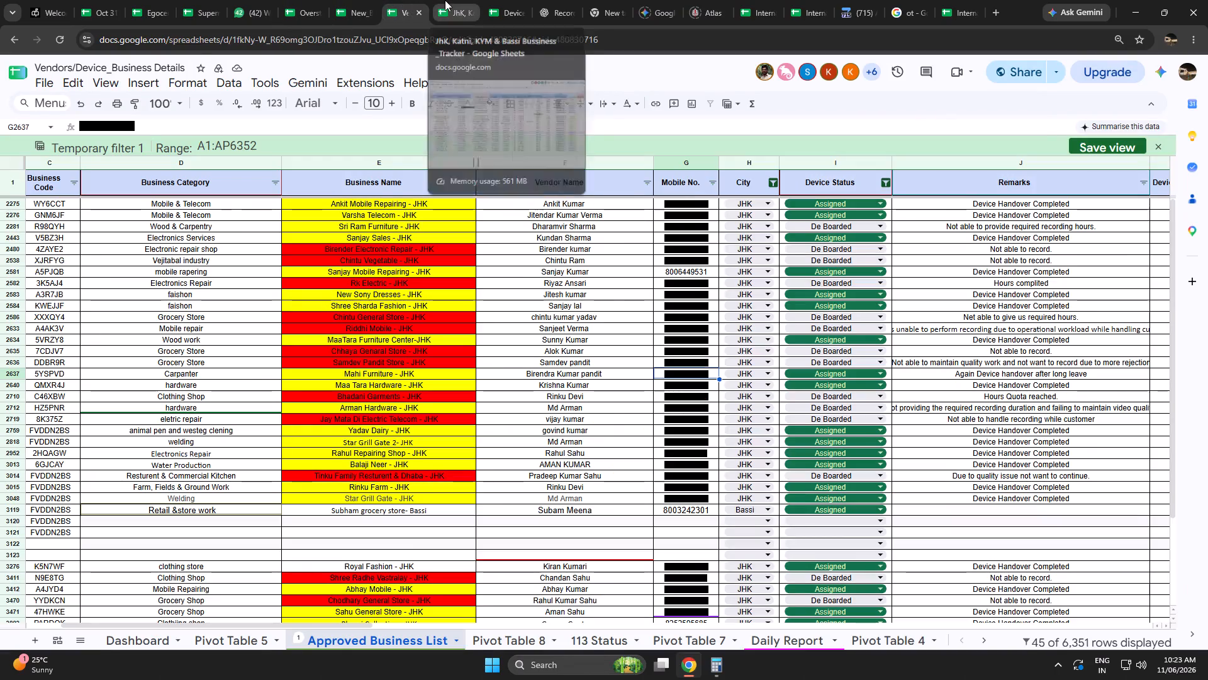
Switch to the JHK, Katni, KYM & Bassi tracker and examine the Business Name entries on its JHK_Updated Report sheet.
click(445, 0)
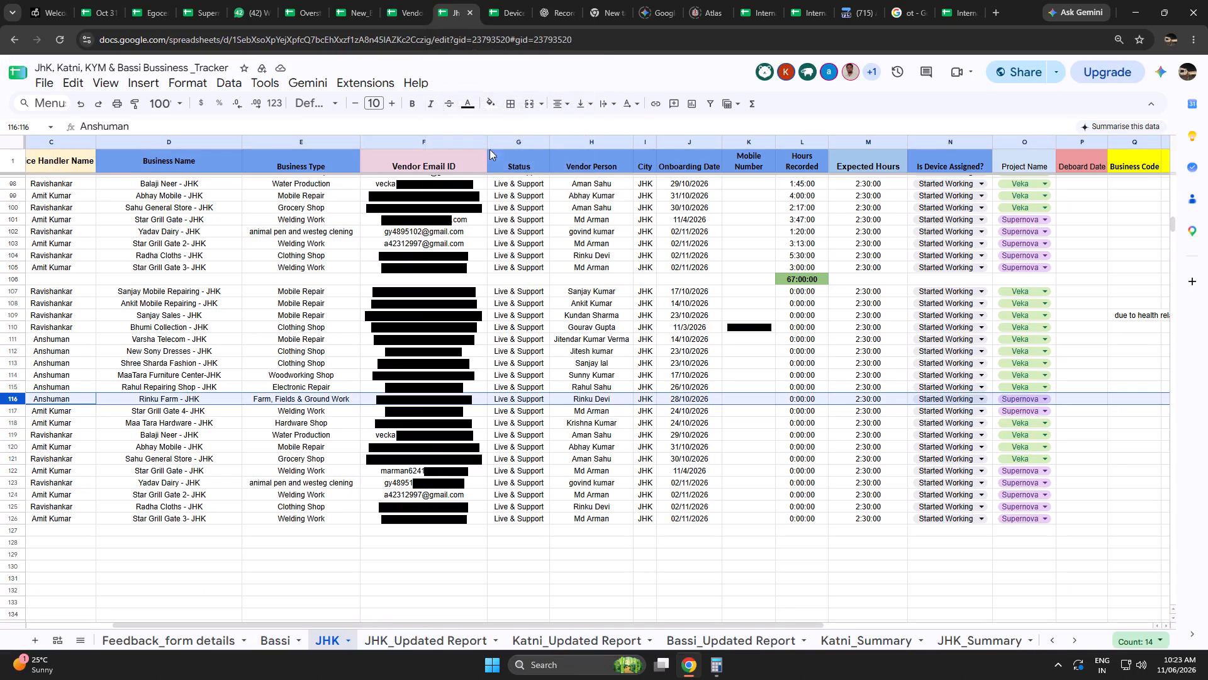
click(746, 445)
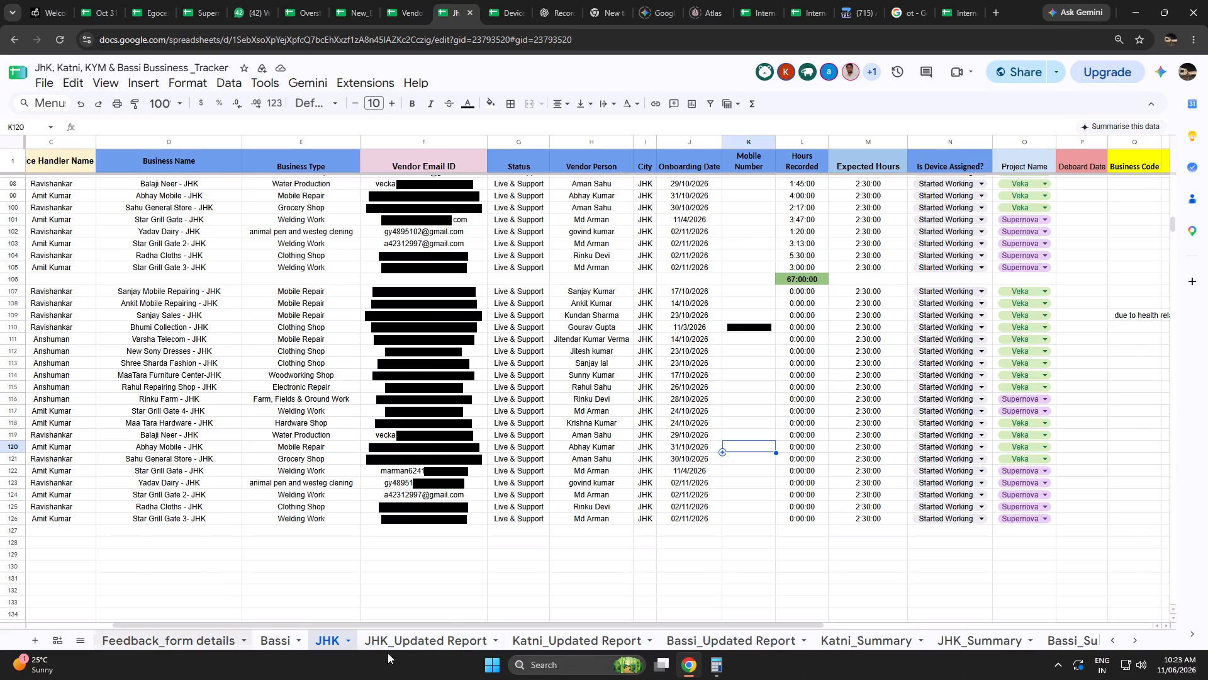
click(407, 640)
click(293, 478)
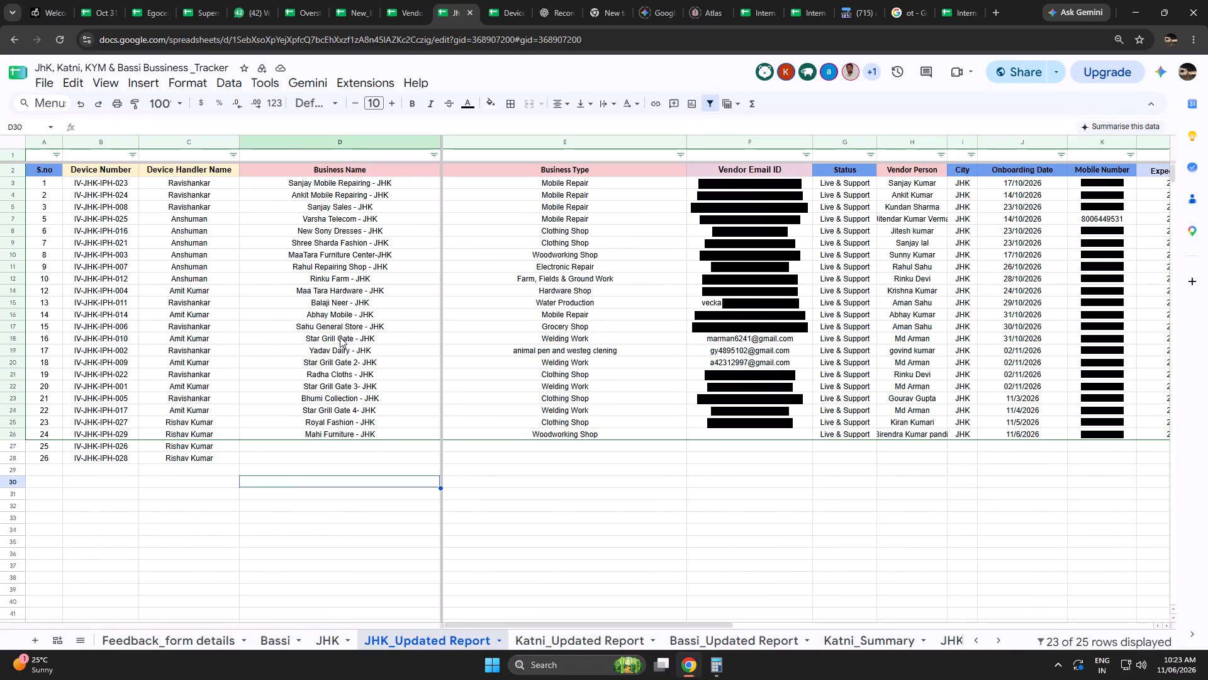
click(340, 316)
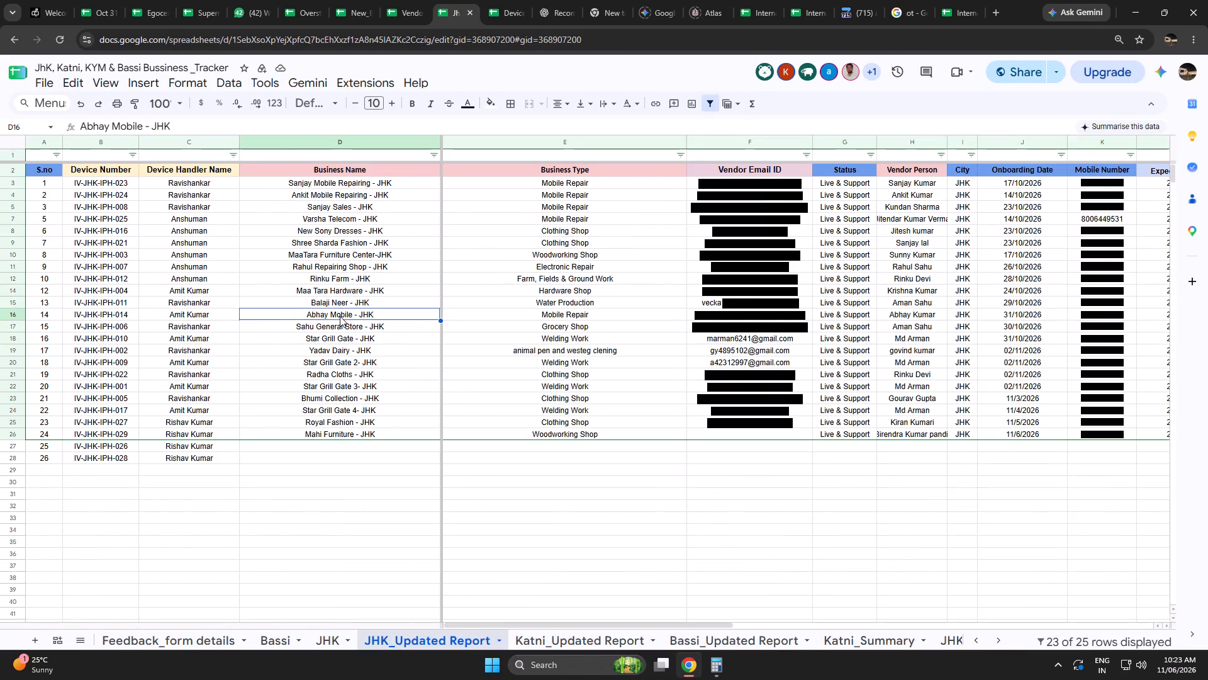
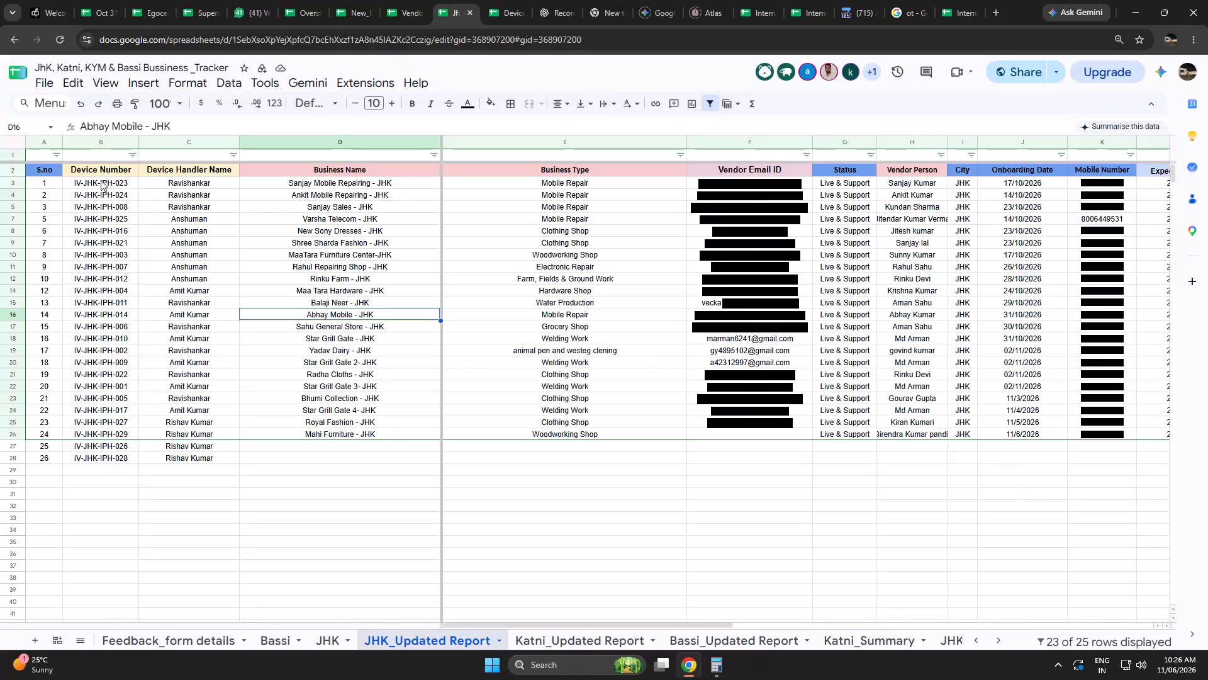
Switch to the Vendors/Device_Business Details workbook and examine the filtered Approved Business List rows from approval date to vendor name, including the incomplete 5-Nov-2026 rows.
click(355, 0)
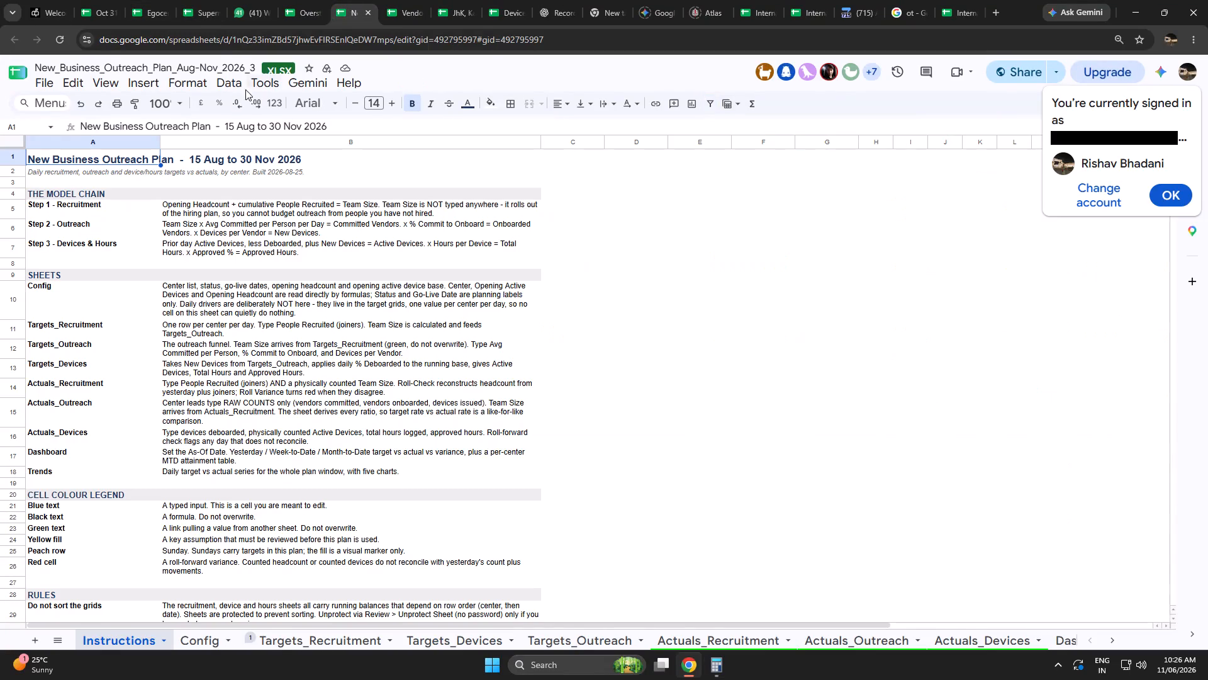
click(296, 0)
click(401, 0)
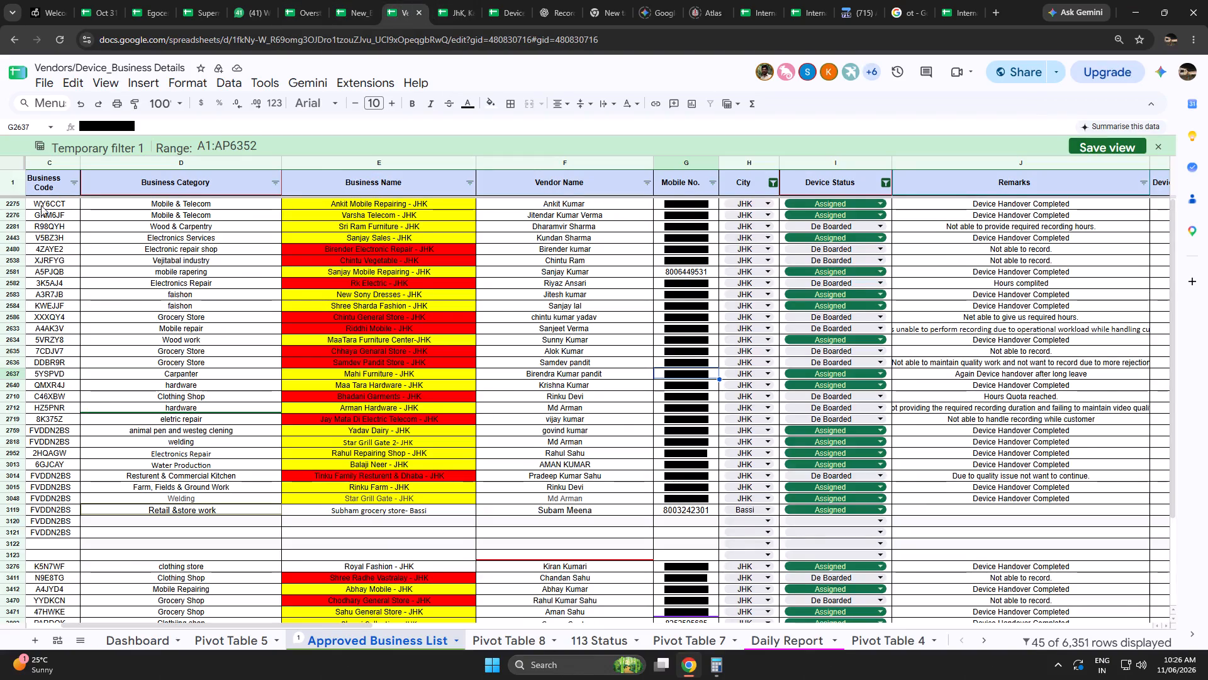
click(1, 186)
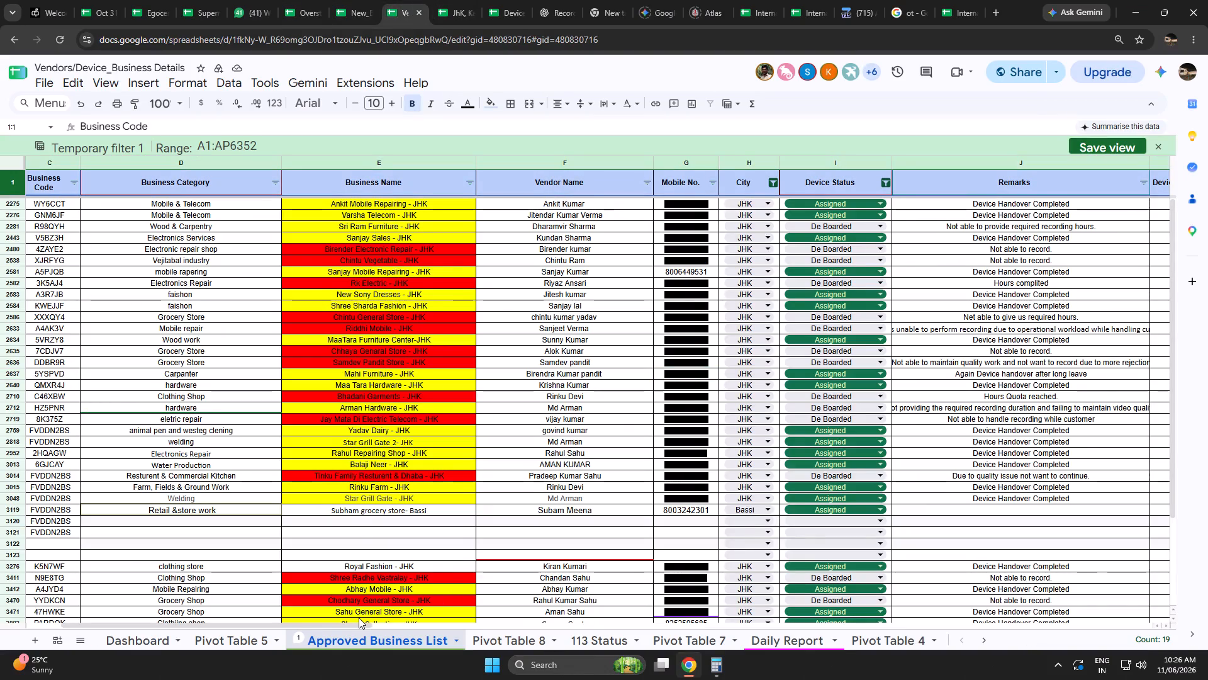
drag(338, 627, 143, 615)
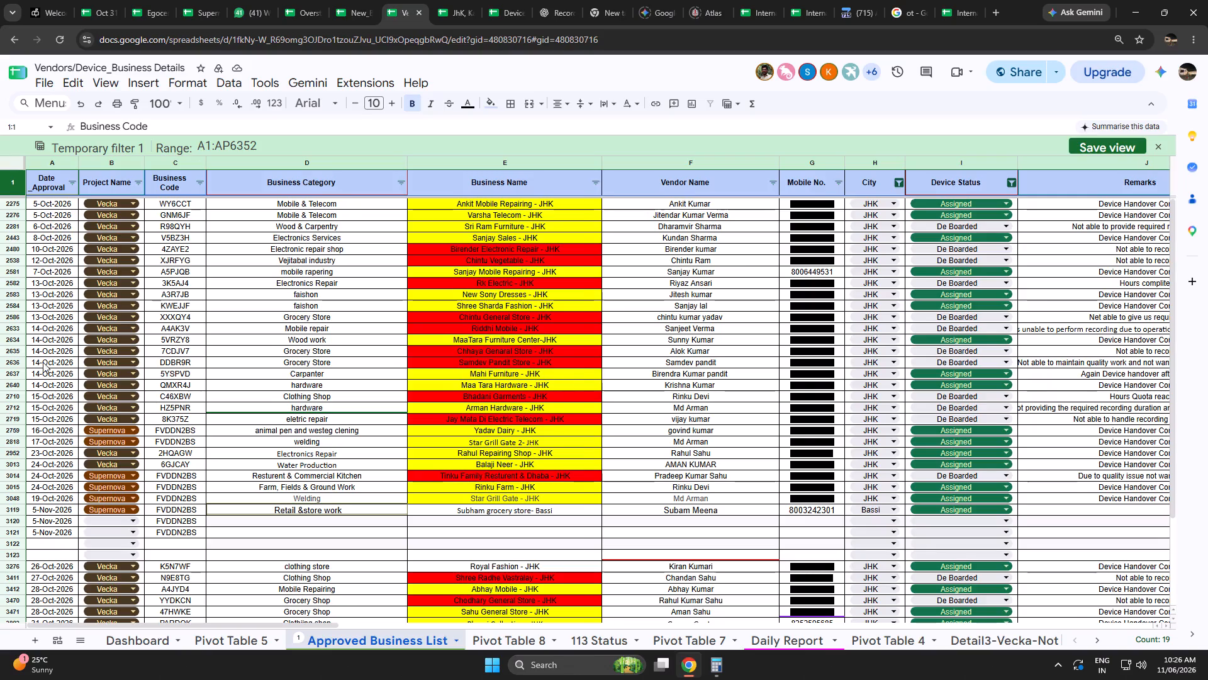
drag(32, 300, 730, 493)
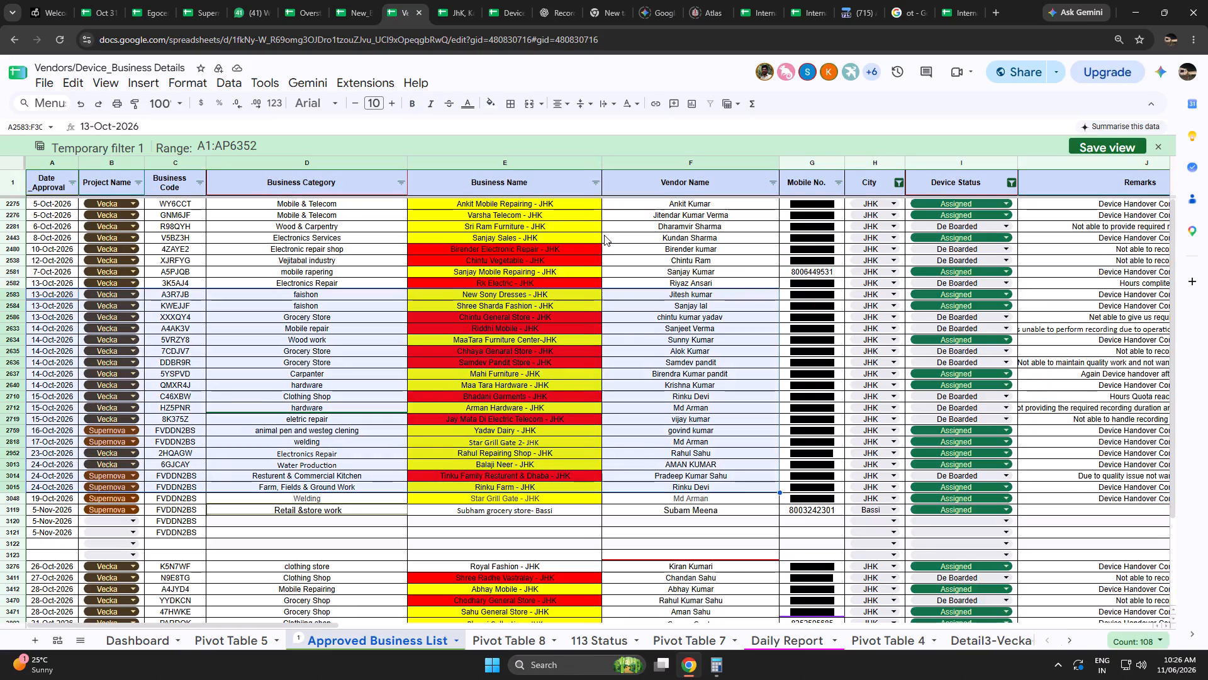
click(727, 533)
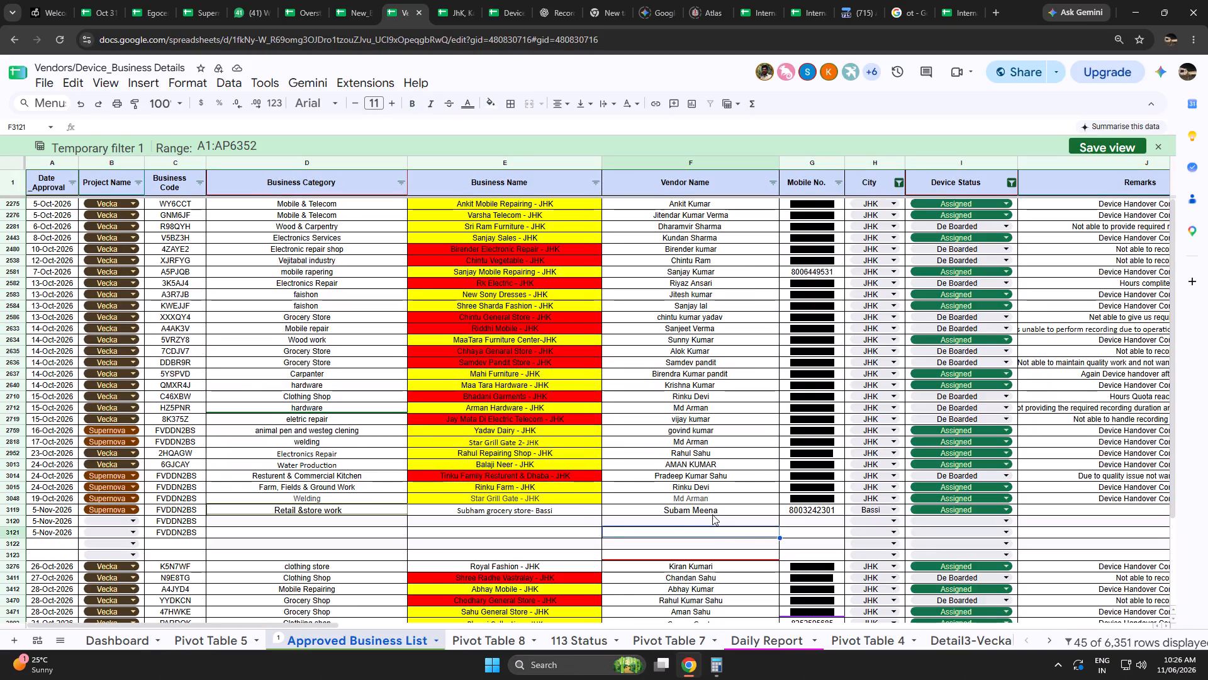
click(743, 529)
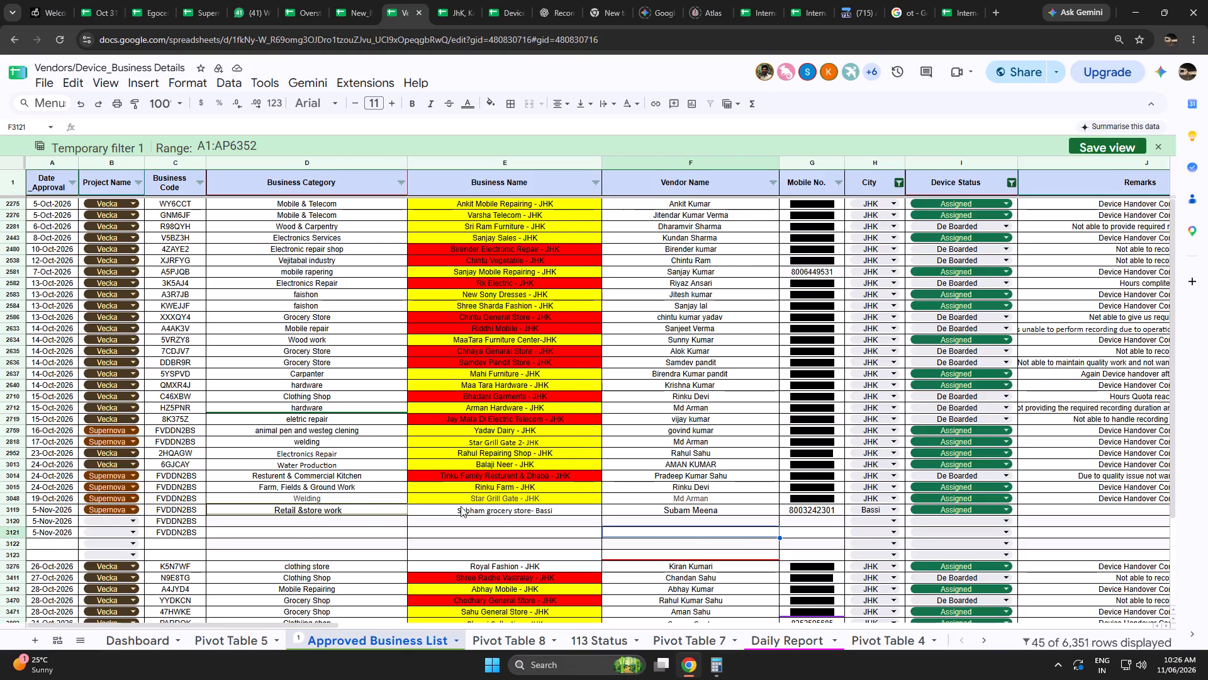
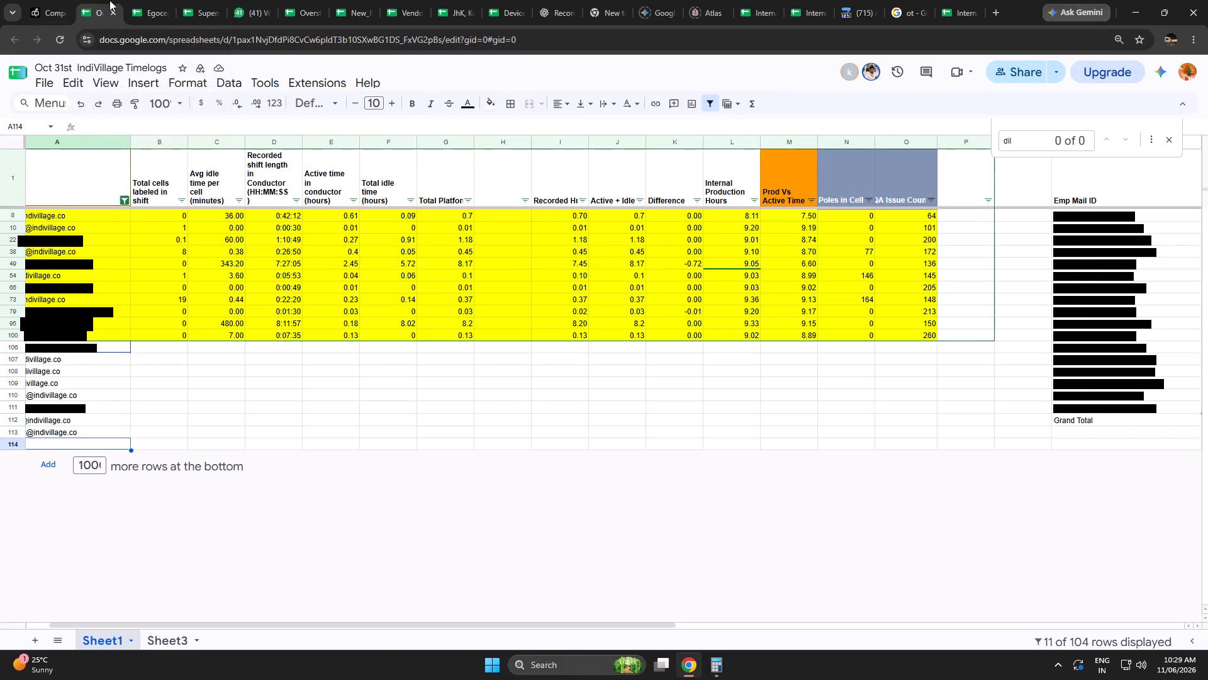
Go through the open tracking workbooks and switch to the From 2nd Nov sheet of the Device & vendar management workbook.
click(301, 0)
click(350, 0)
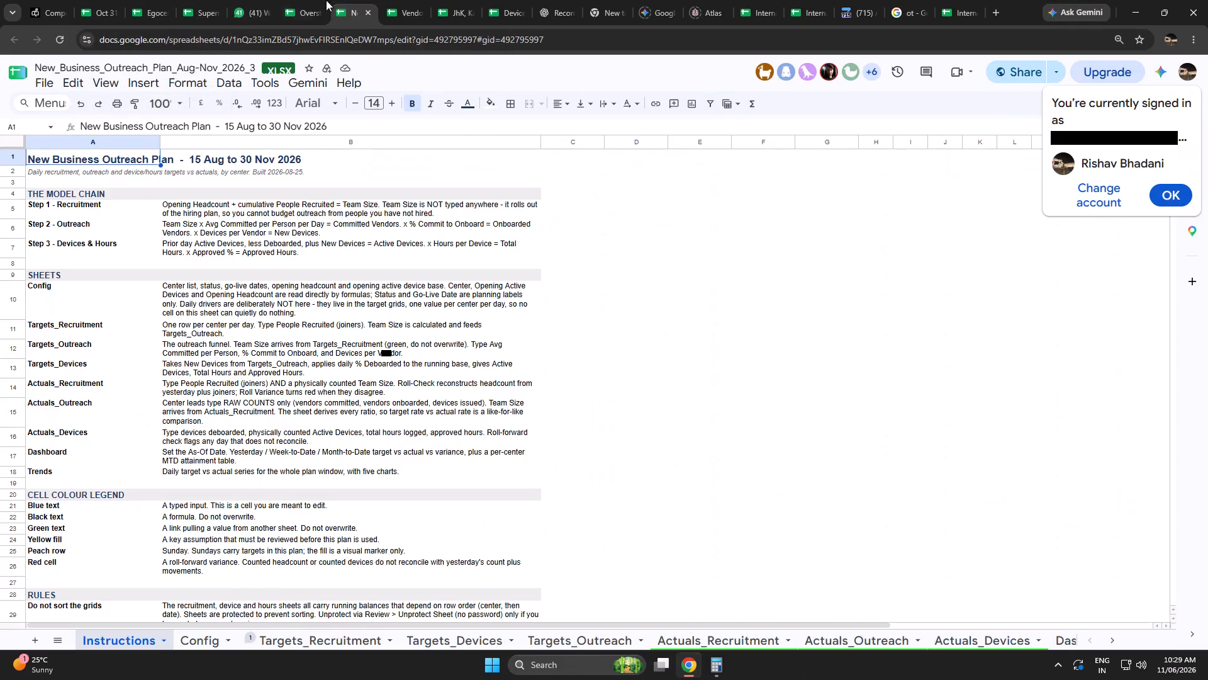
click(312, 0)
click(350, 0)
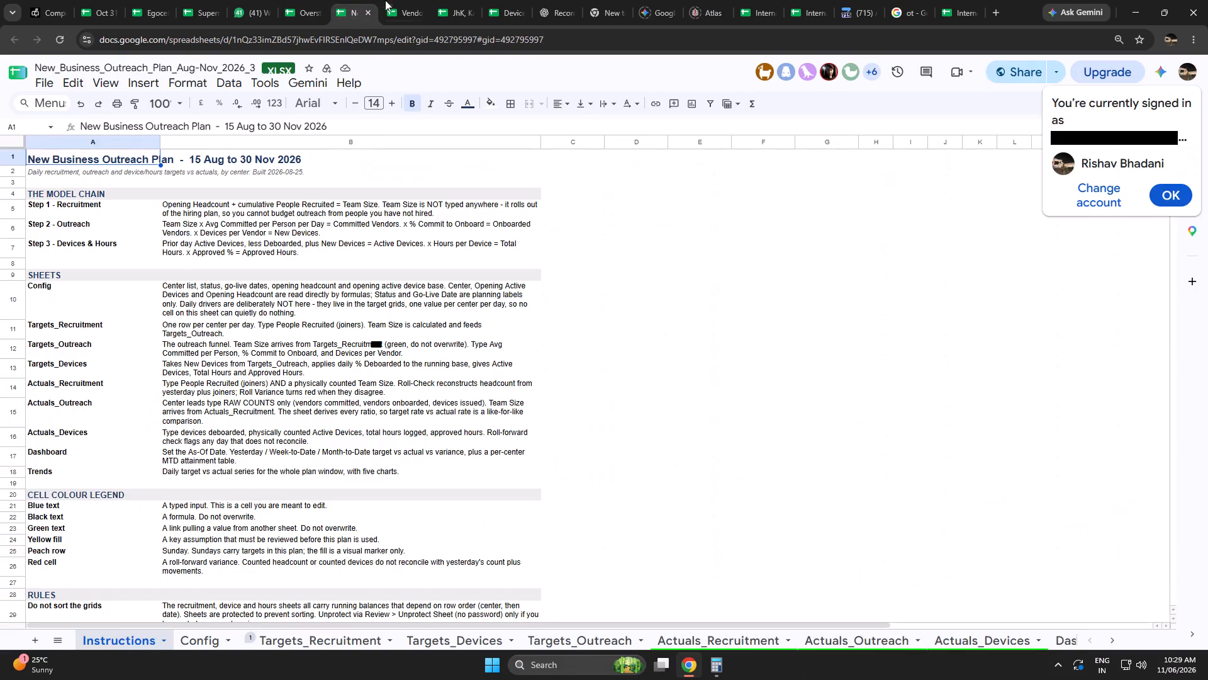
click(402, 0)
click(456, 0)
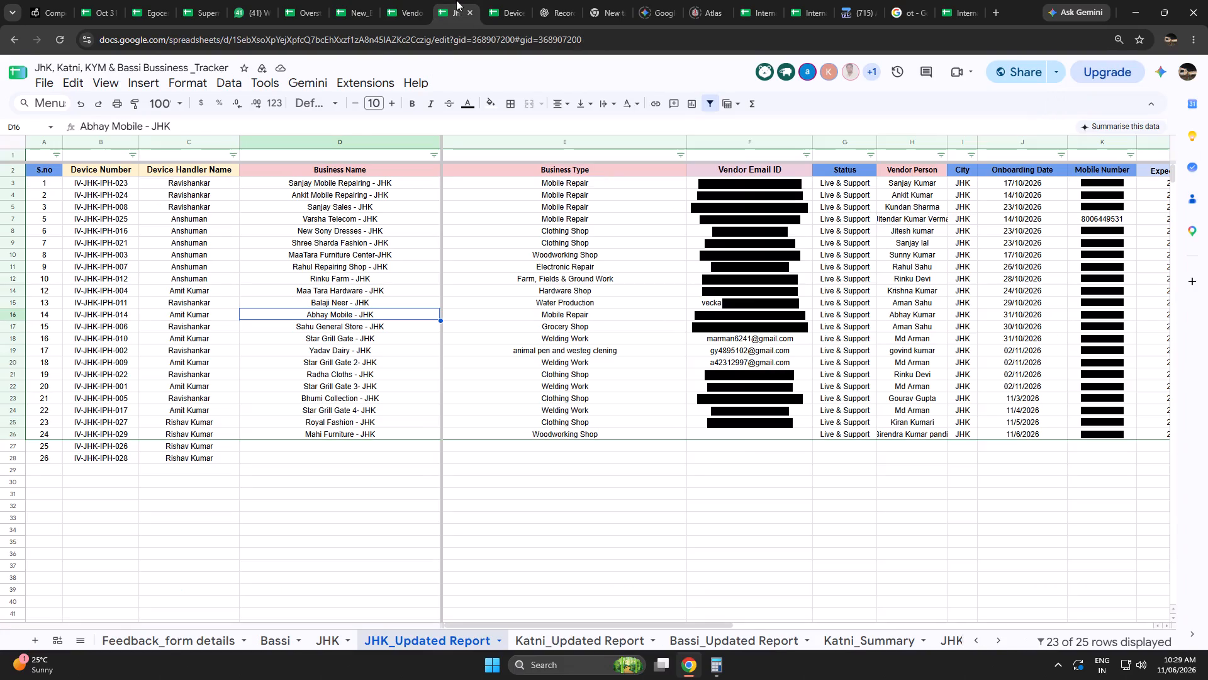
click(517, 0)
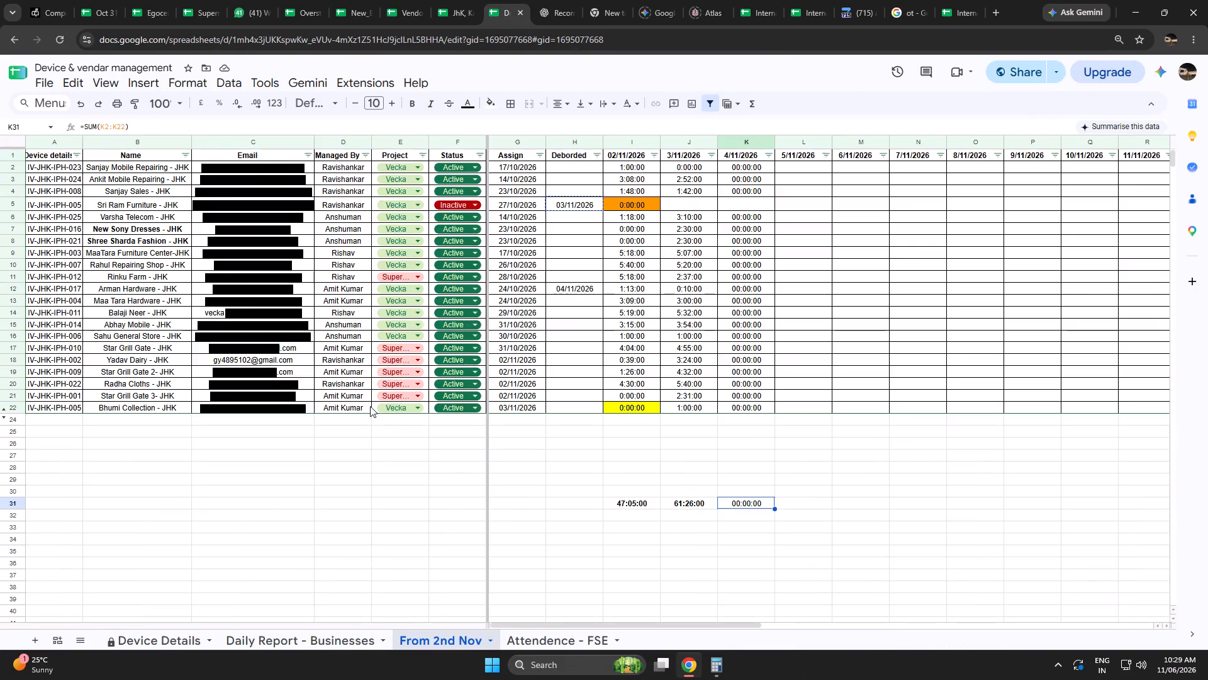
Look through the Attendence - FSE and From 2nd Nov sheets, the New_Business_Outreach_Plan instructions and the Overstory Plan attendance sheet.
click(541, 643)
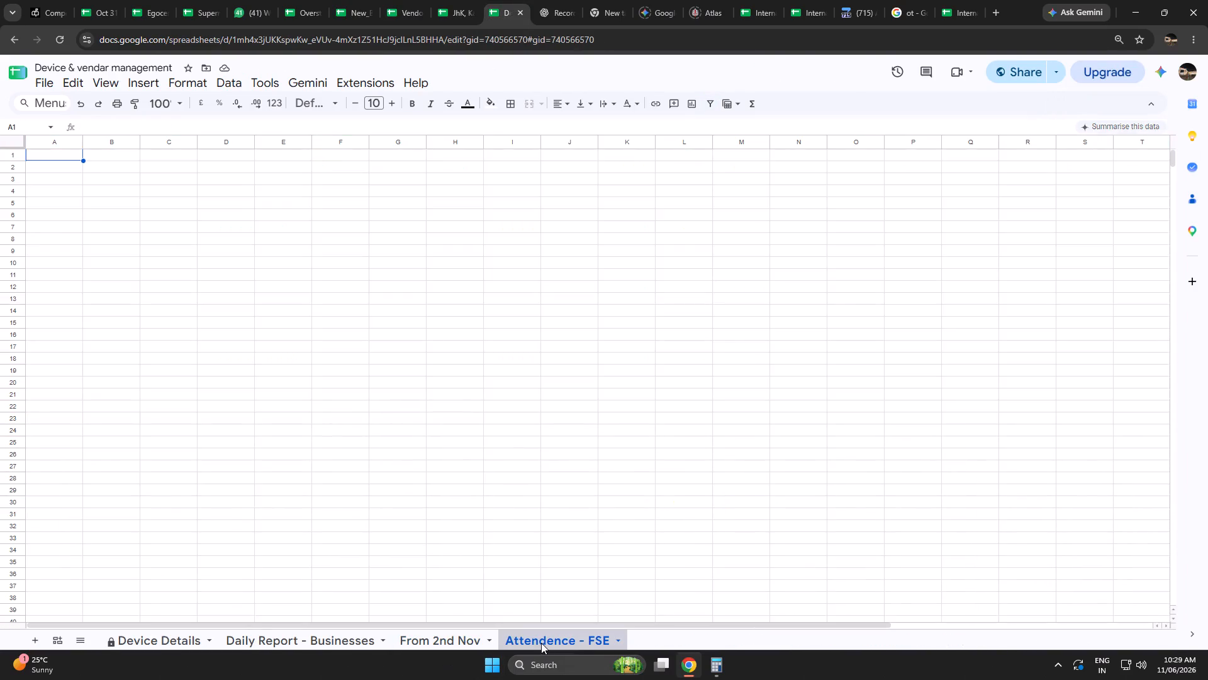
click(449, 646)
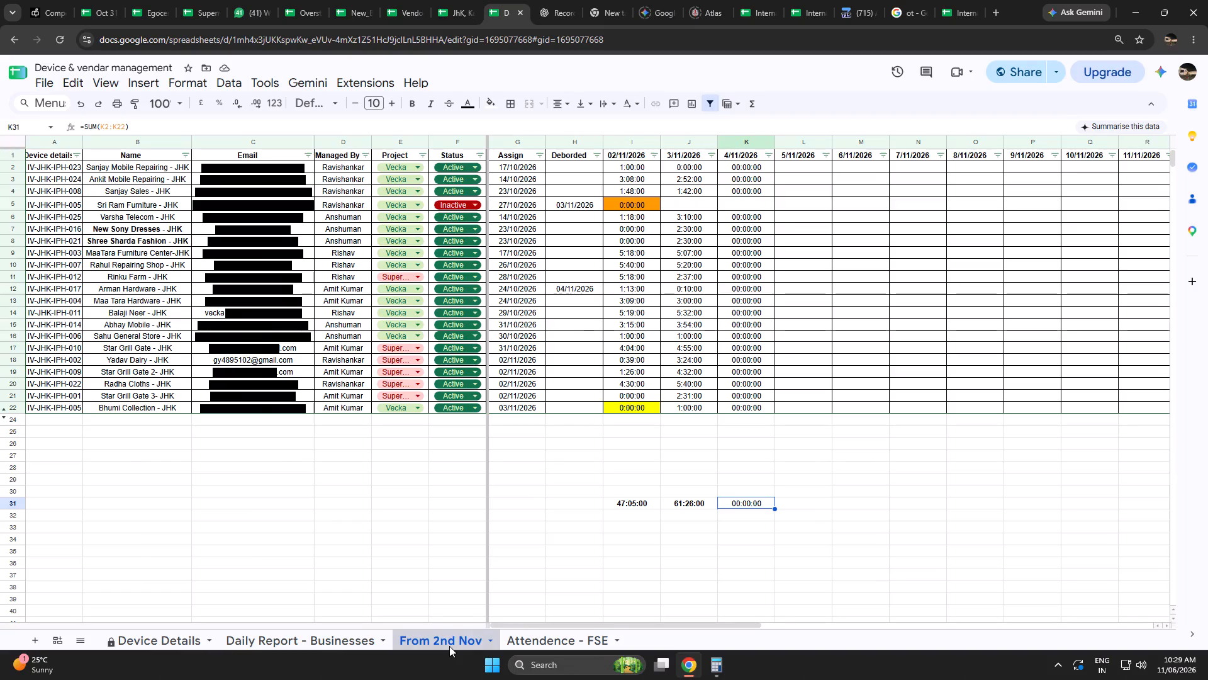
click(453, 0)
click(411, 0)
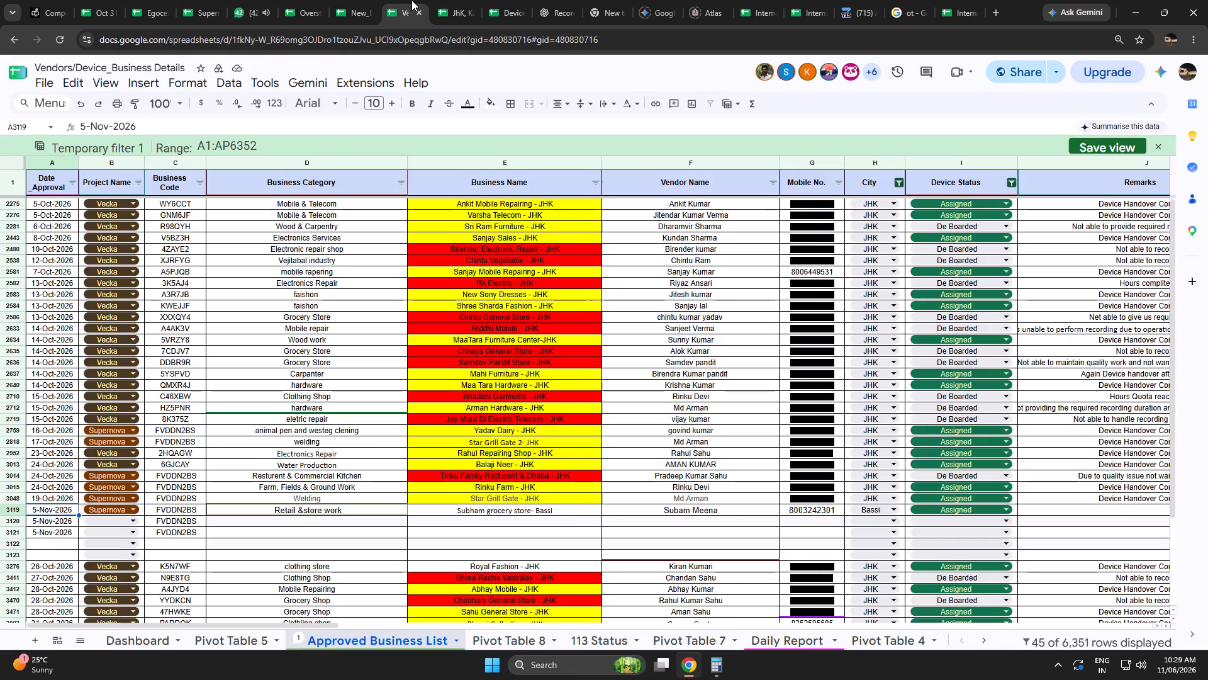
click(342, 0)
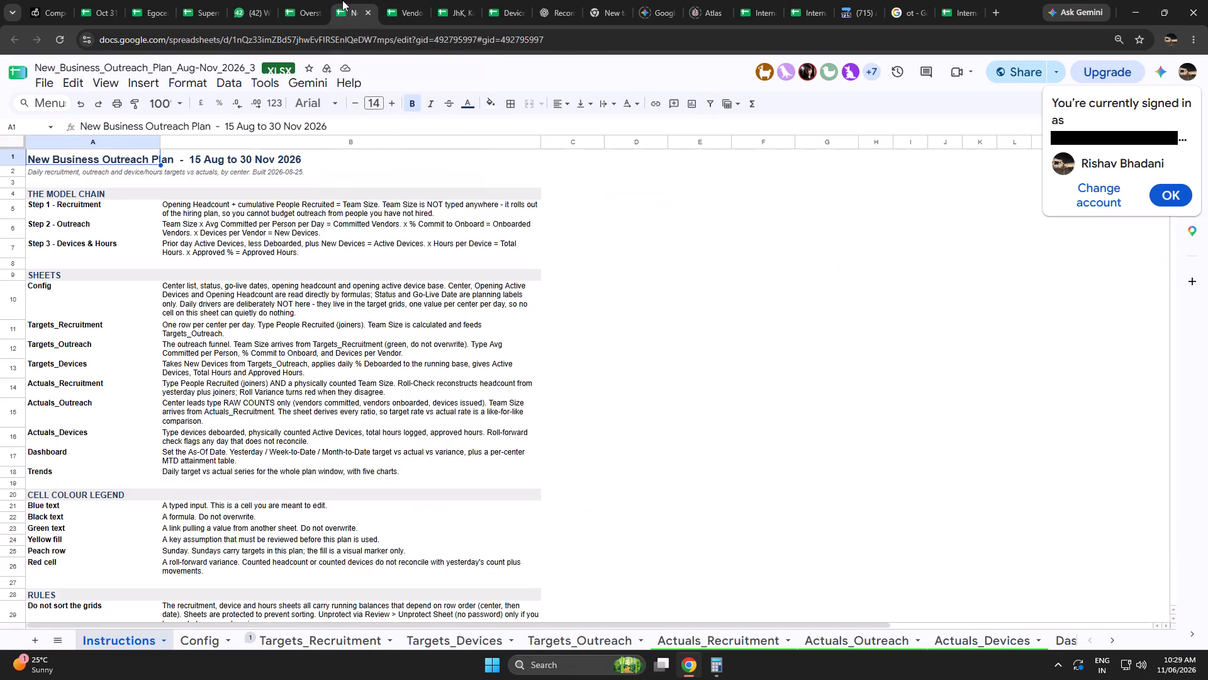
click(417, 0)
click(301, 13)
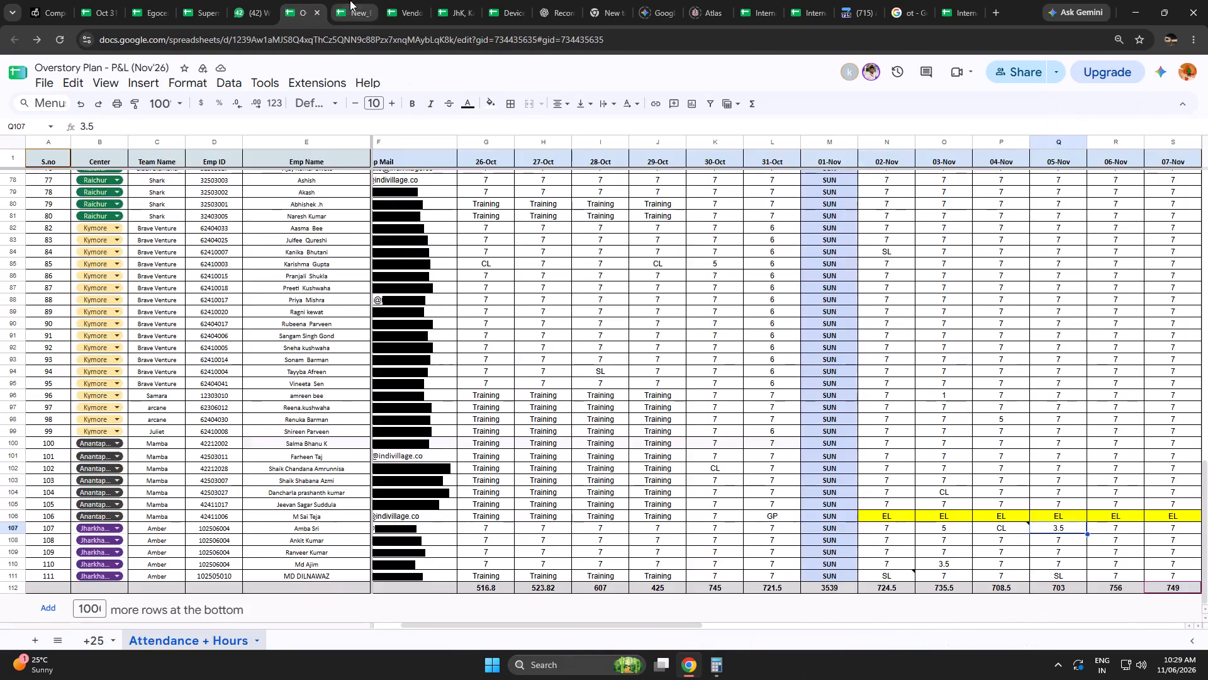
click(350, 0)
In Vendors/Device_Business Details, create a new temporary filter on the Approved Business List showing only City JHK.
click(402, 0)
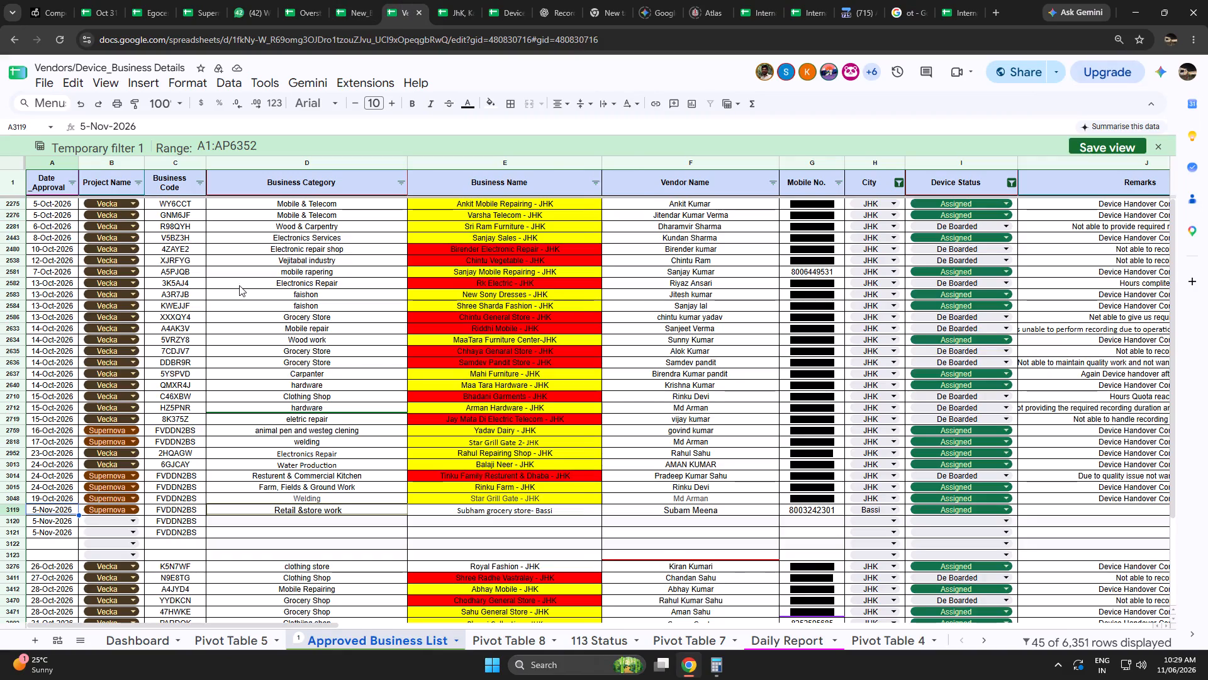
click(9, 166)
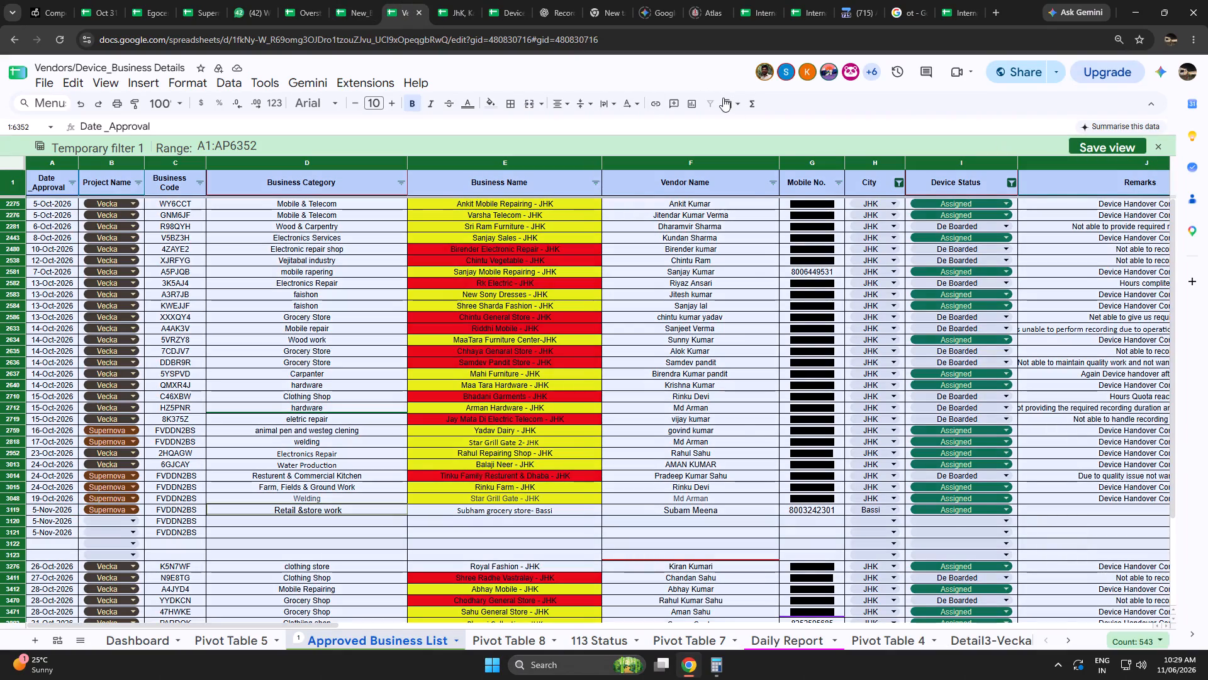
click(723, 98)
click(737, 143)
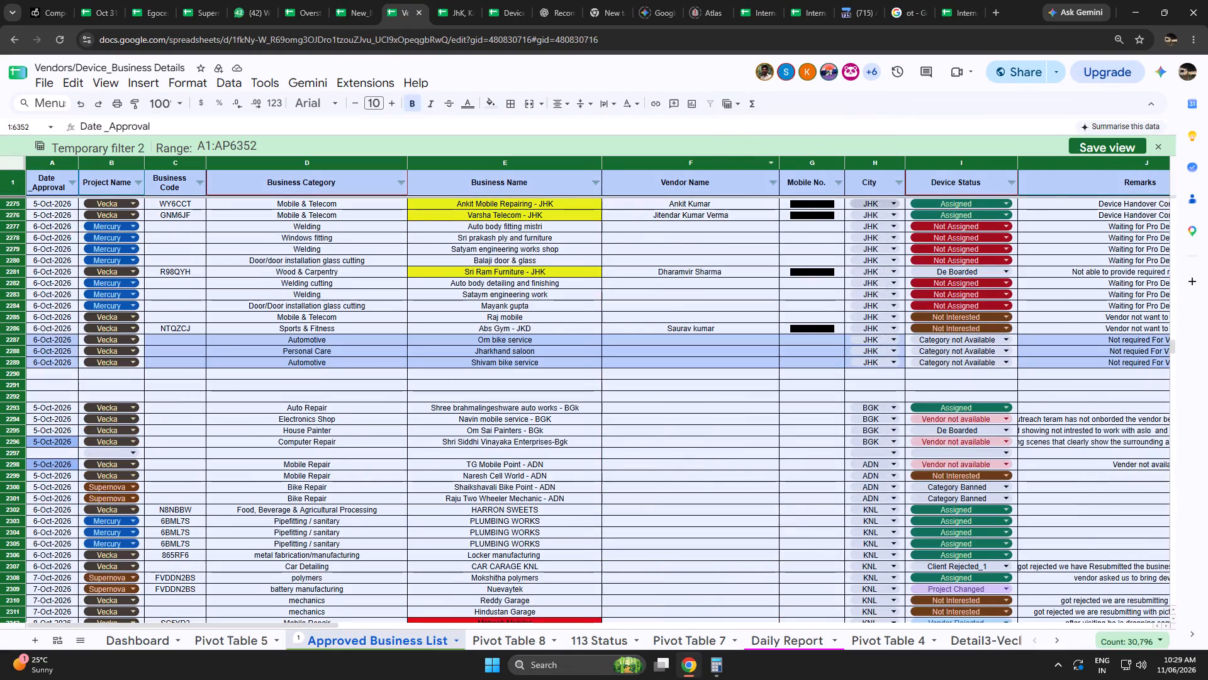
click(897, 183)
click(760, 385)
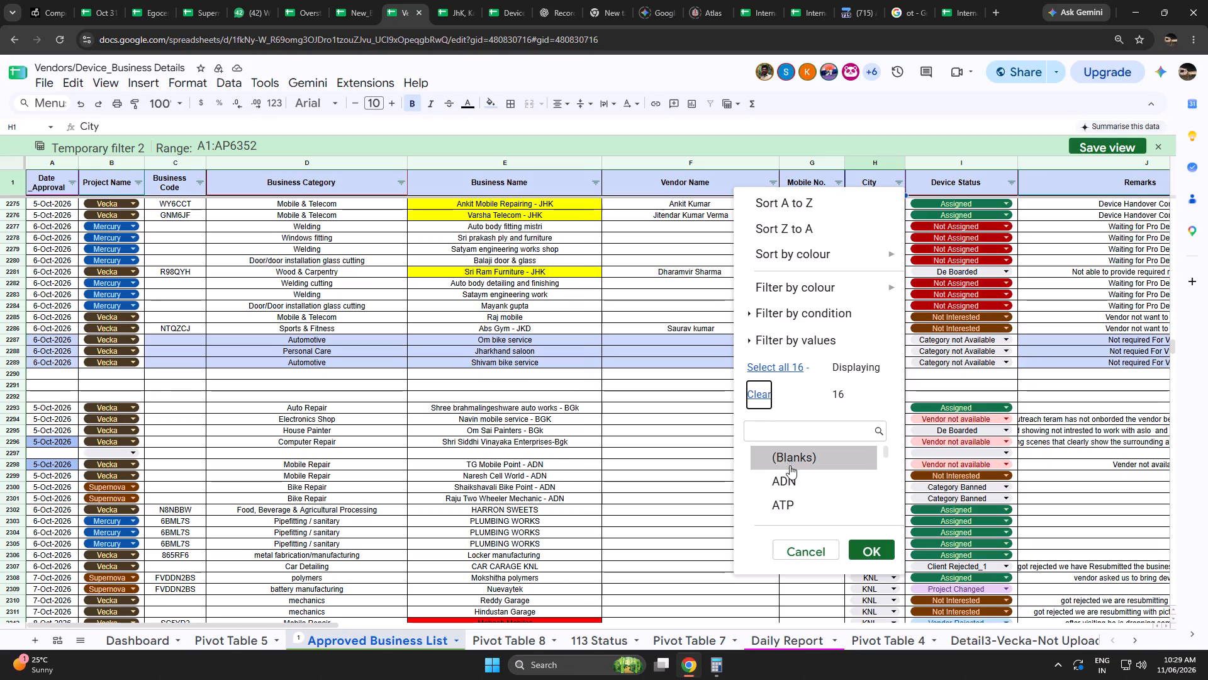
scroll(790, 465, down, 1)
scroll(795, 464, up, 1)
click(791, 433)
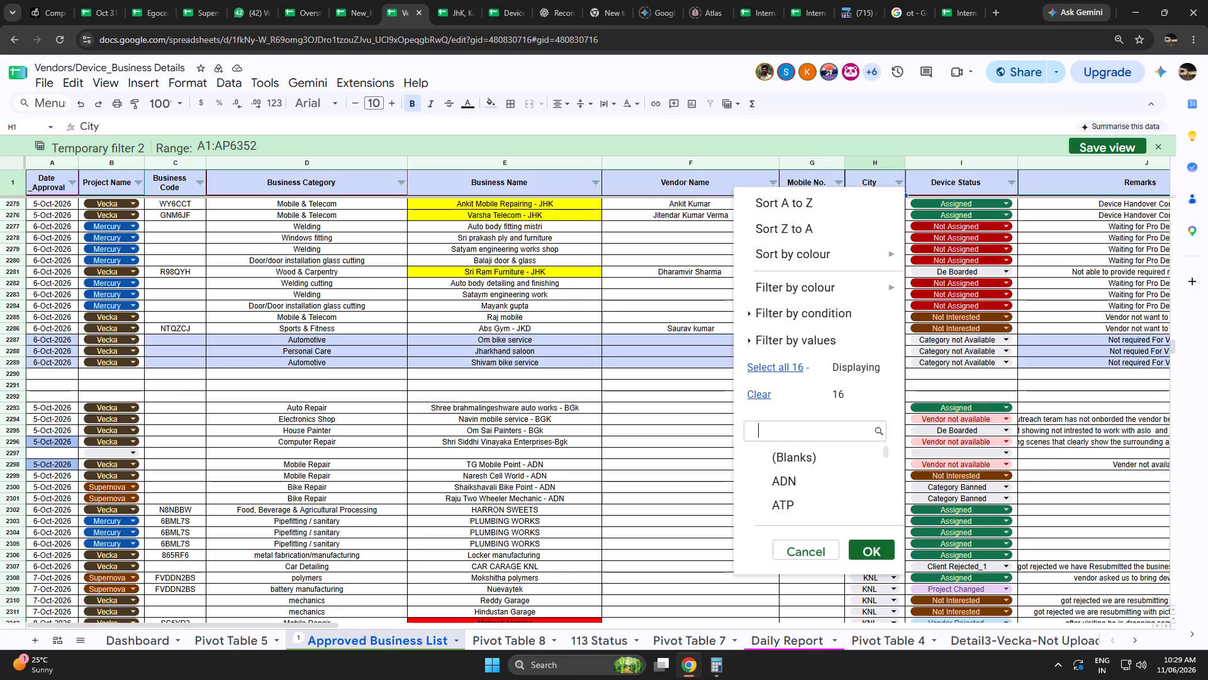
text(jh)
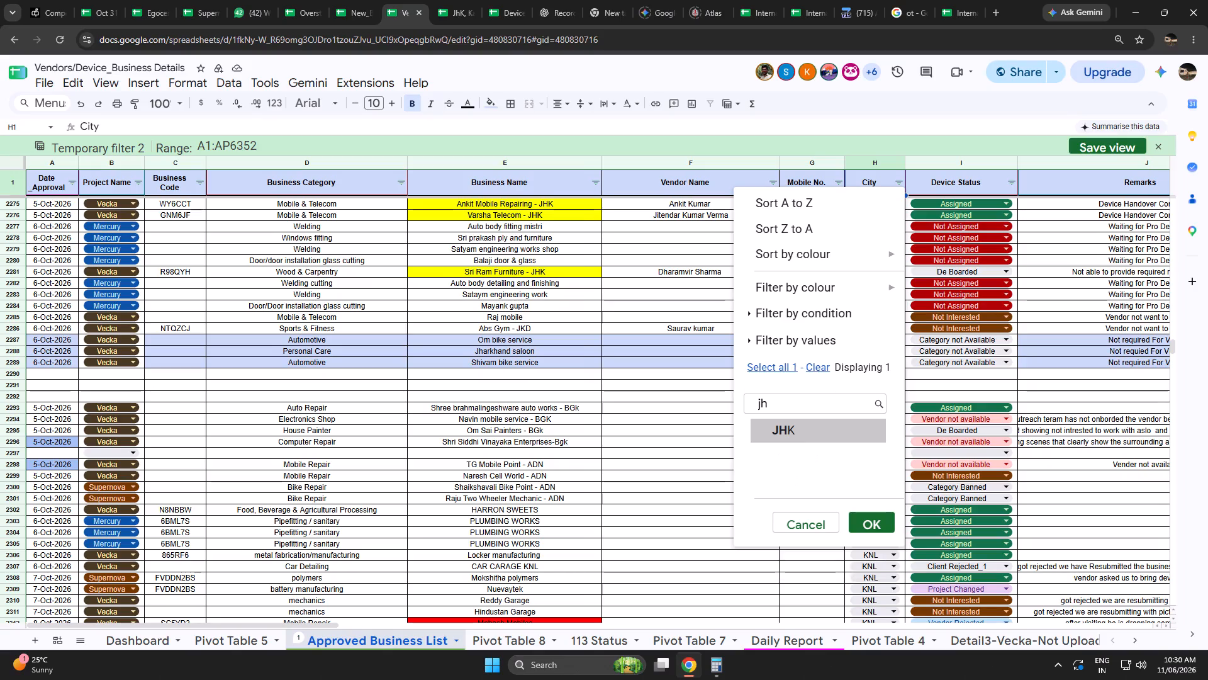
click(824, 436)
click(869, 522)
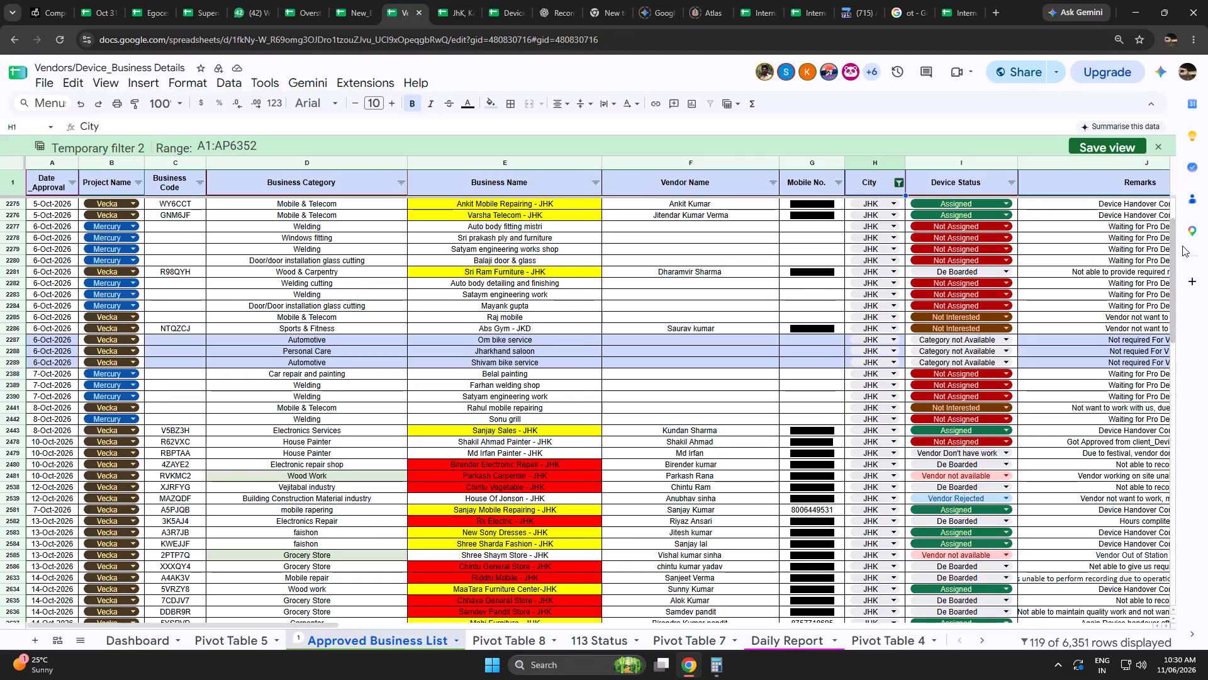
Examine the JHK business names down to the last entry and check the selection count for rows 3803 to 3989.
drag(433, 206, 510, 638)
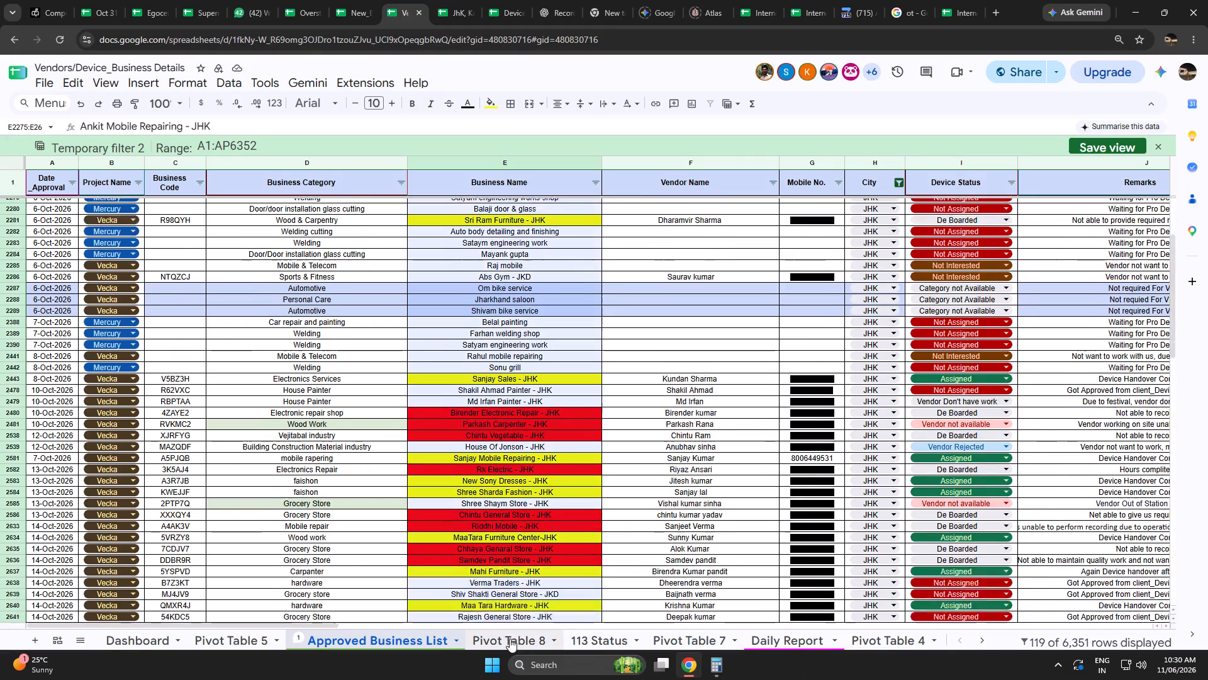
drag(510, 638, 513, 679)
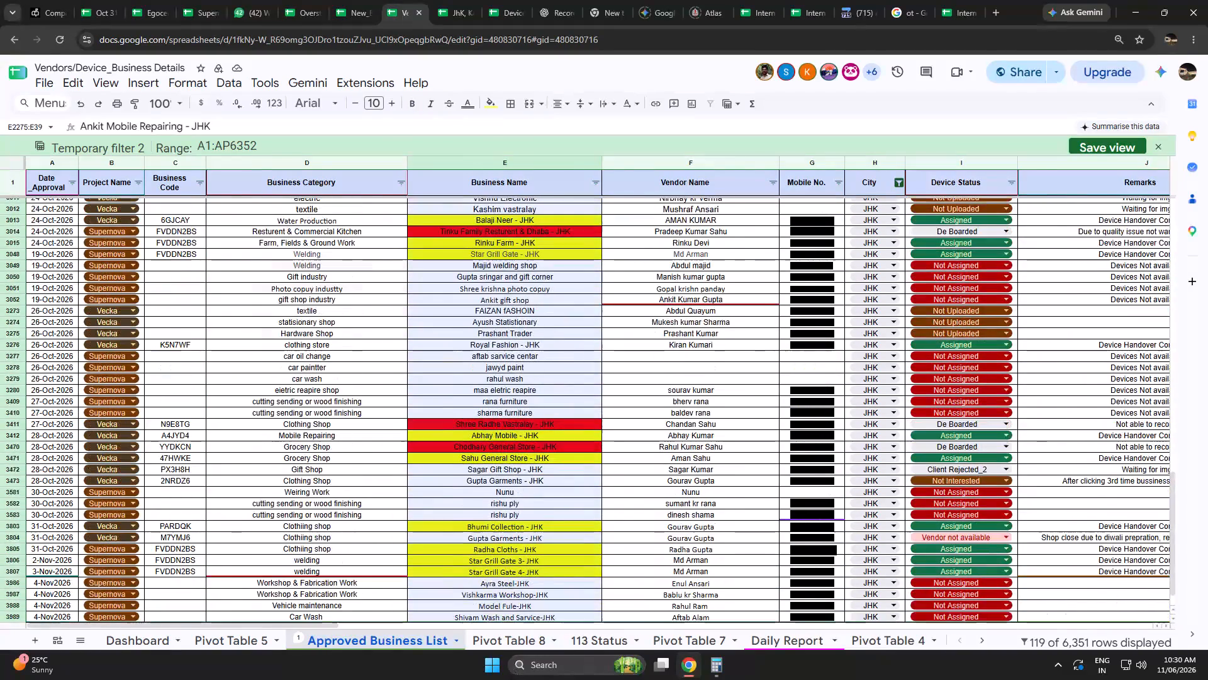
drag(513, 679, 517, 679)
click(634, 533)
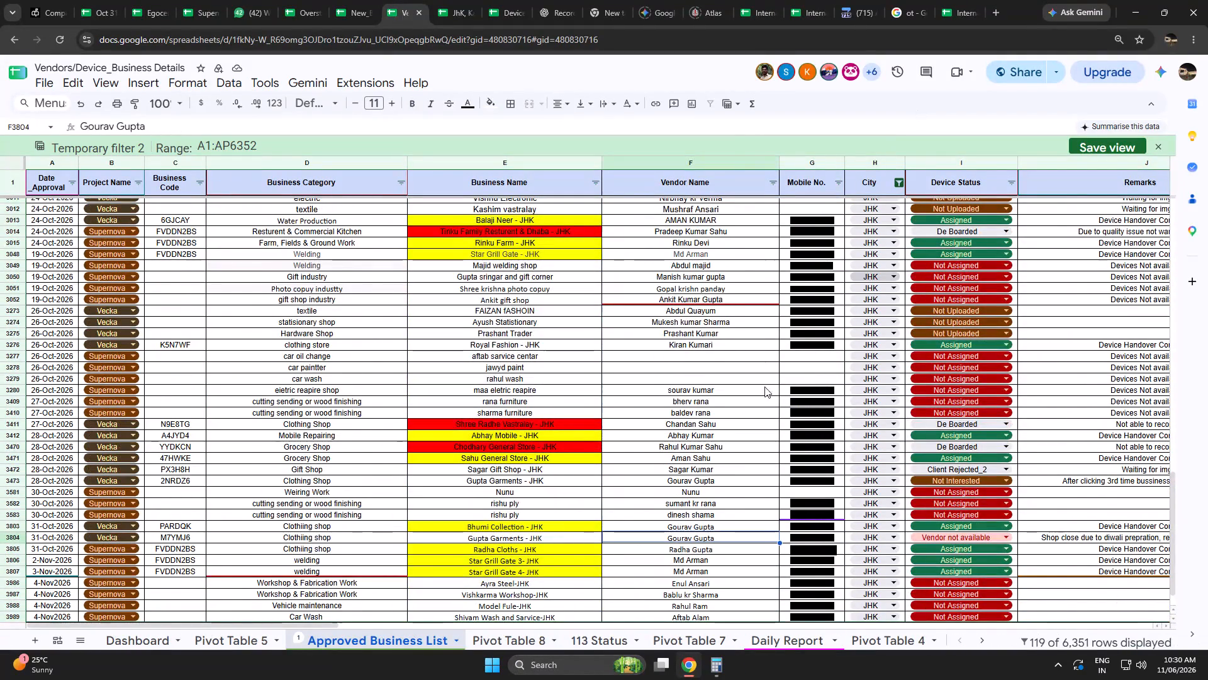
scroll(606, 524, down, 4)
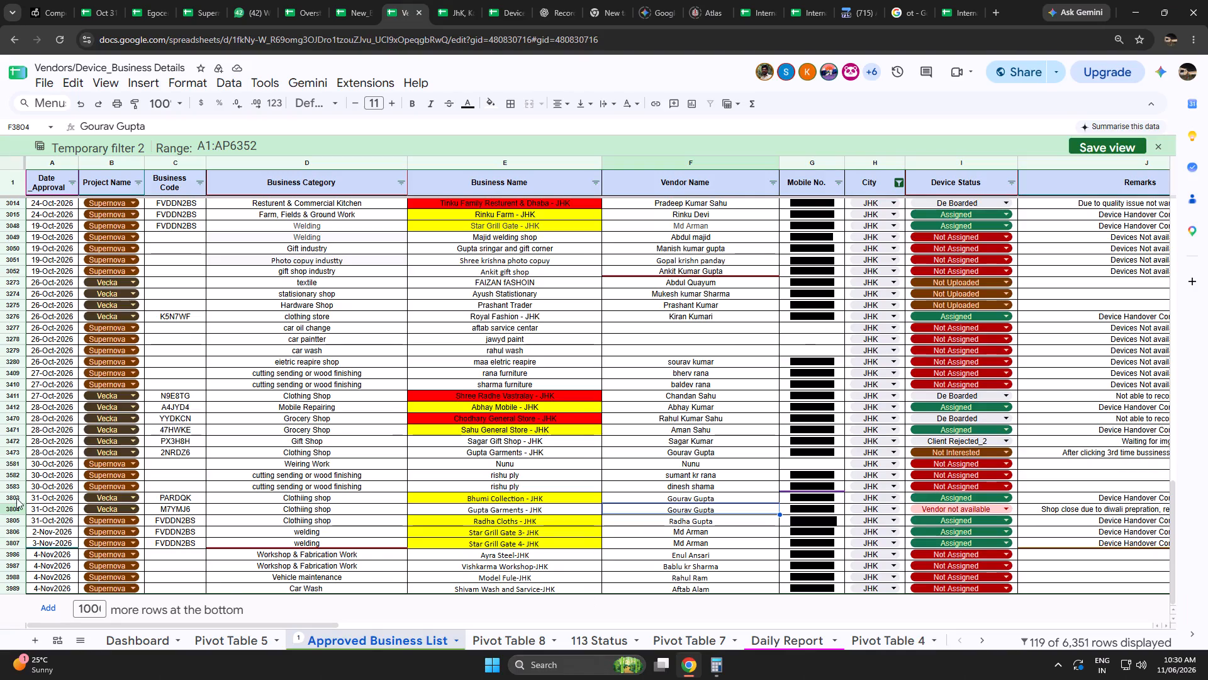
drag(15, 499, 20, 592)
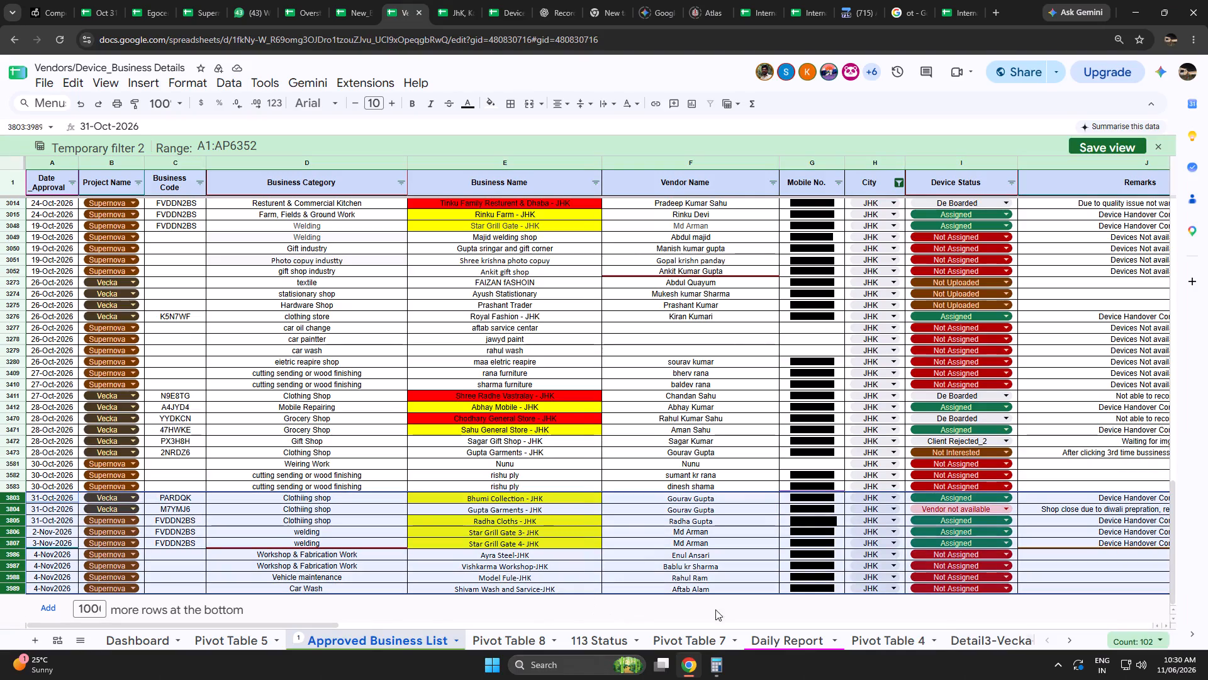
click(1126, 640)
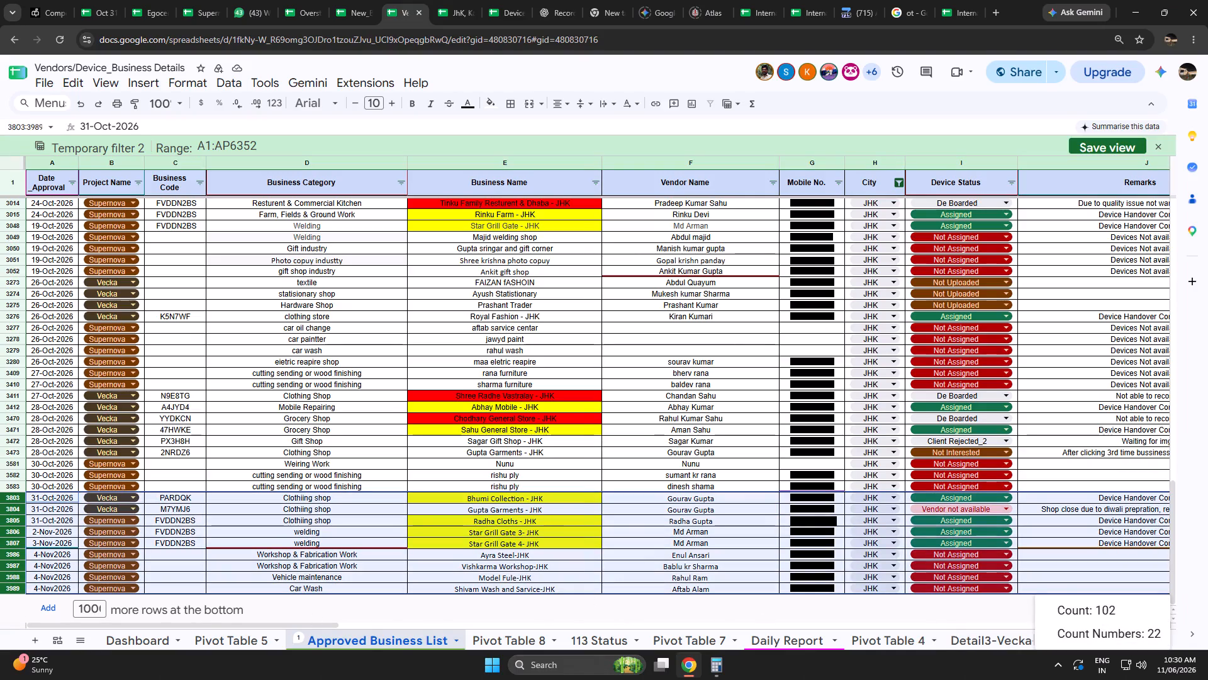
click(281, 604)
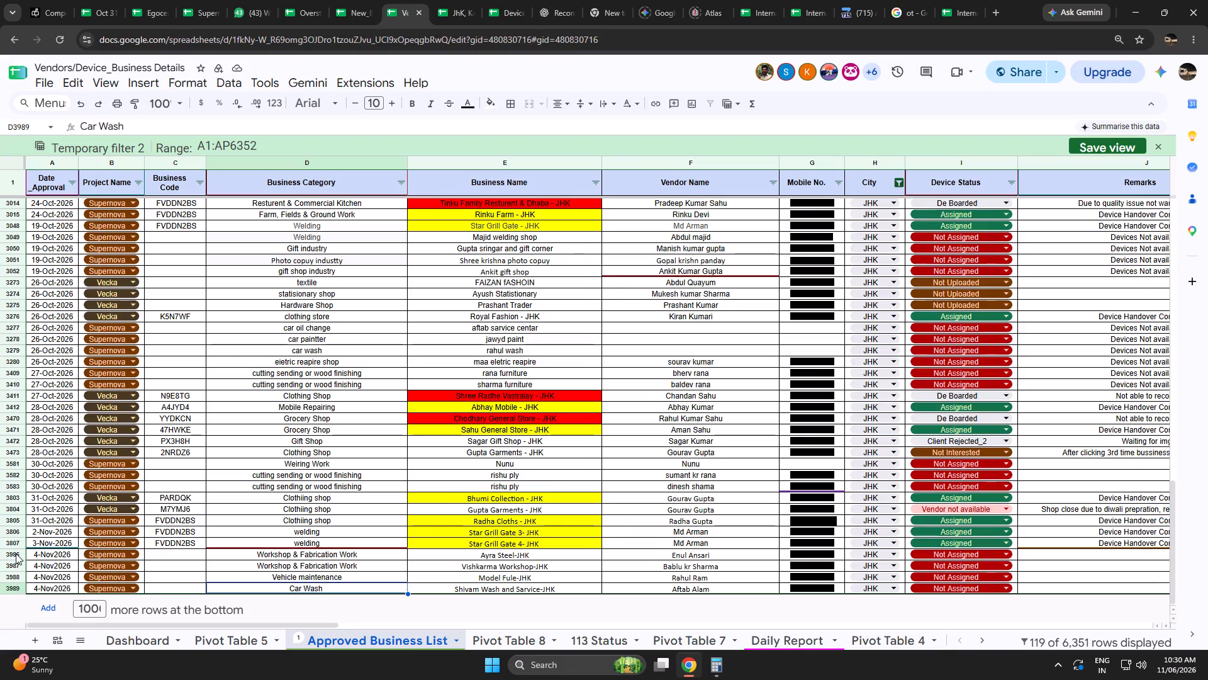
Insert ten blank rows beneath the last JHK entry, Shivam Wash and Sarvice-JHK, in batches of four, four and two.
drag(16, 553, 17, 596)
right_click(9, 572)
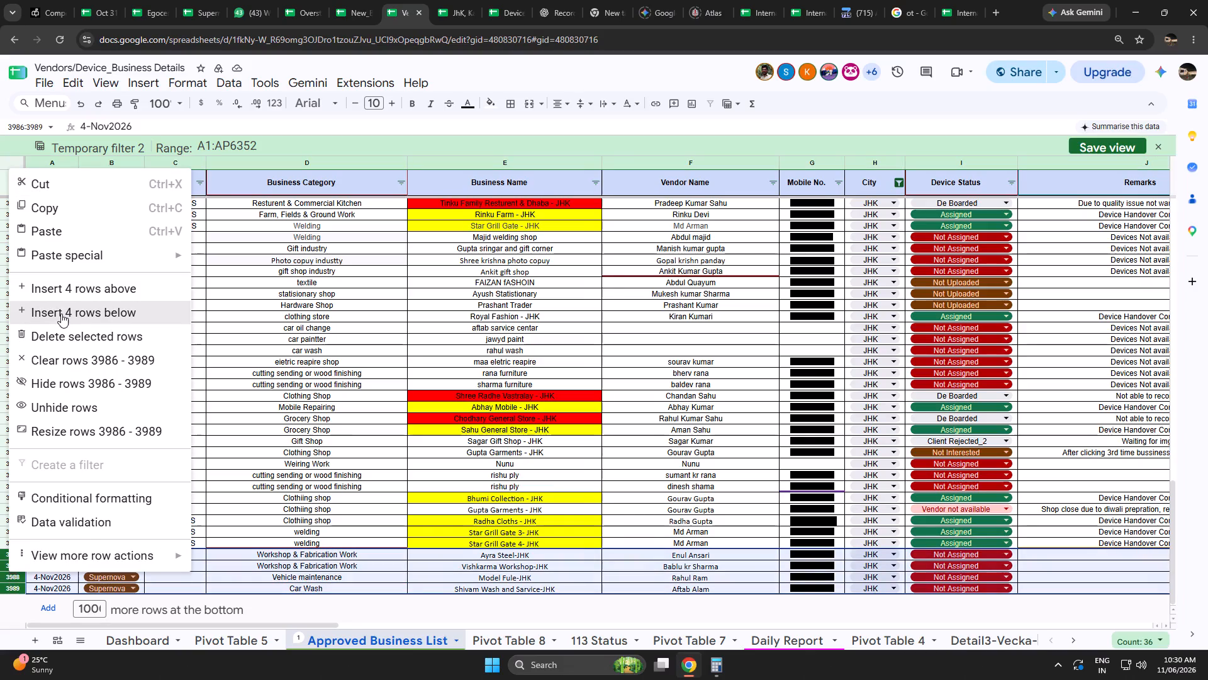
click(61, 314)
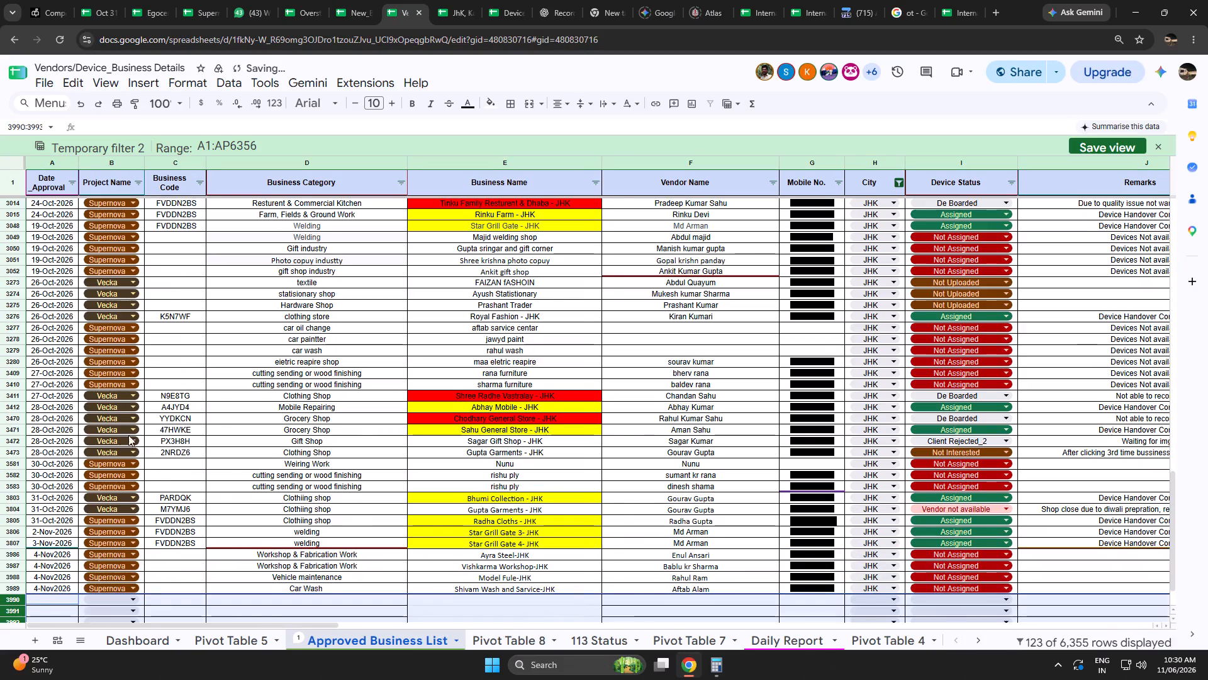
scroll(257, 466, down, 1)
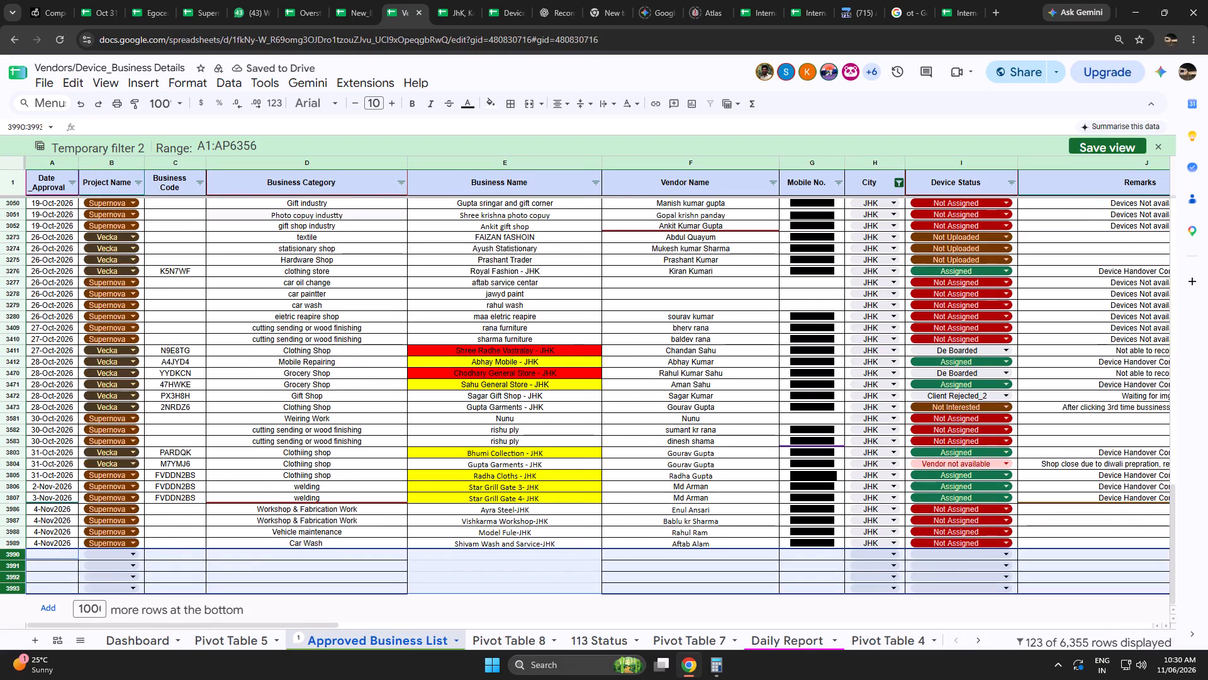
right_click(16, 567)
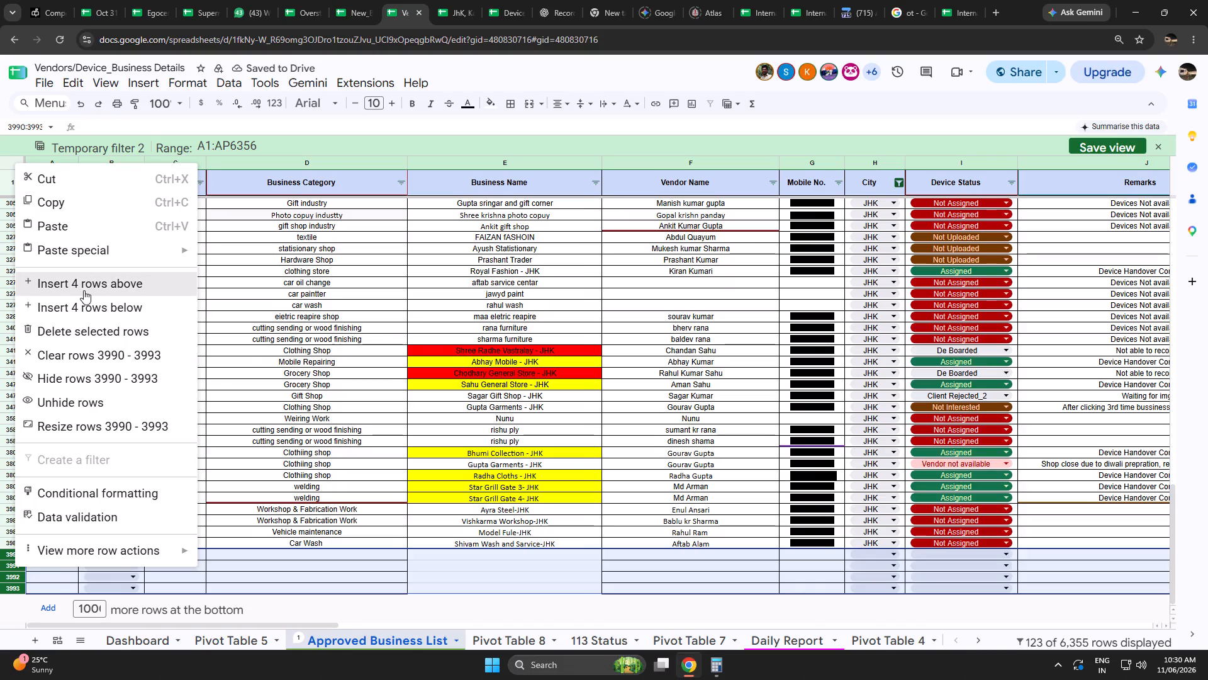
click(84, 290)
scroll(168, 519, down, 1)
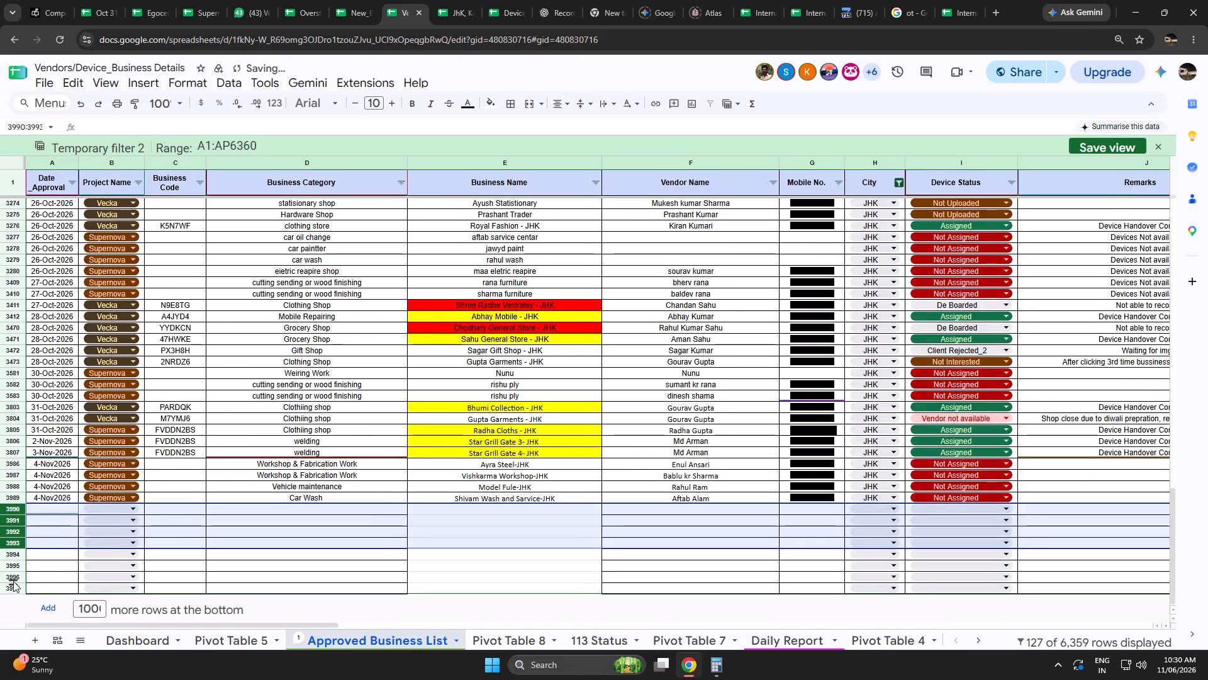
drag(15, 576, 16, 584)
right_click(16, 584)
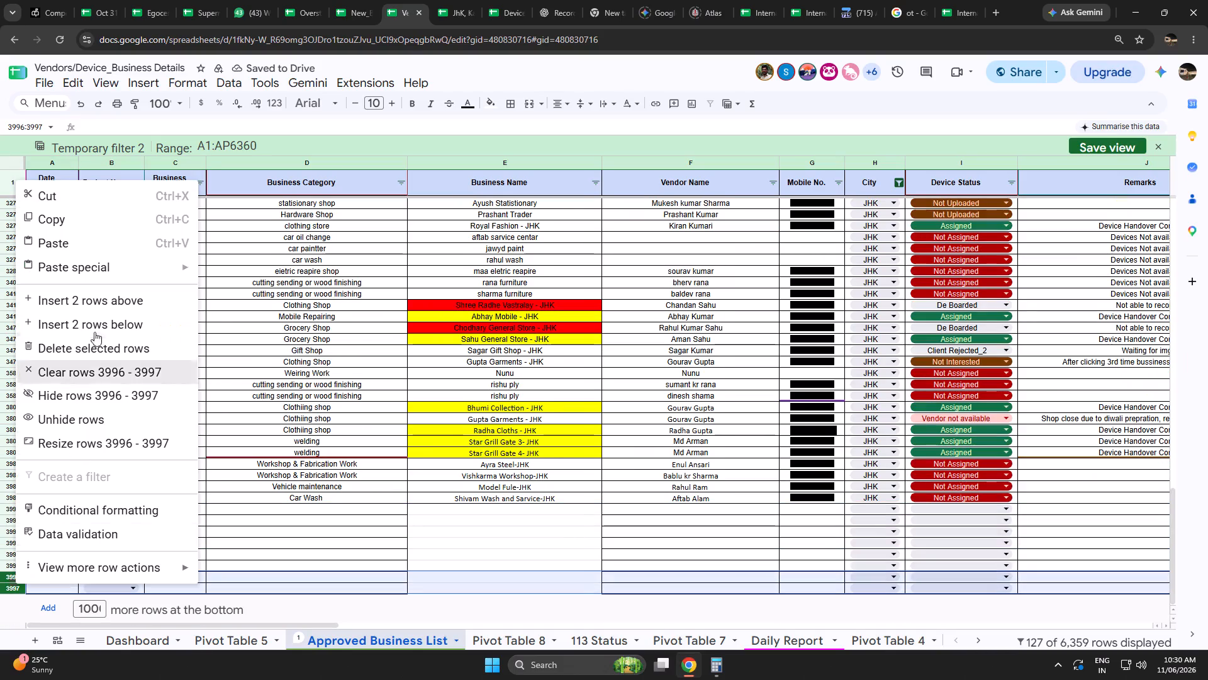
click(104, 308)
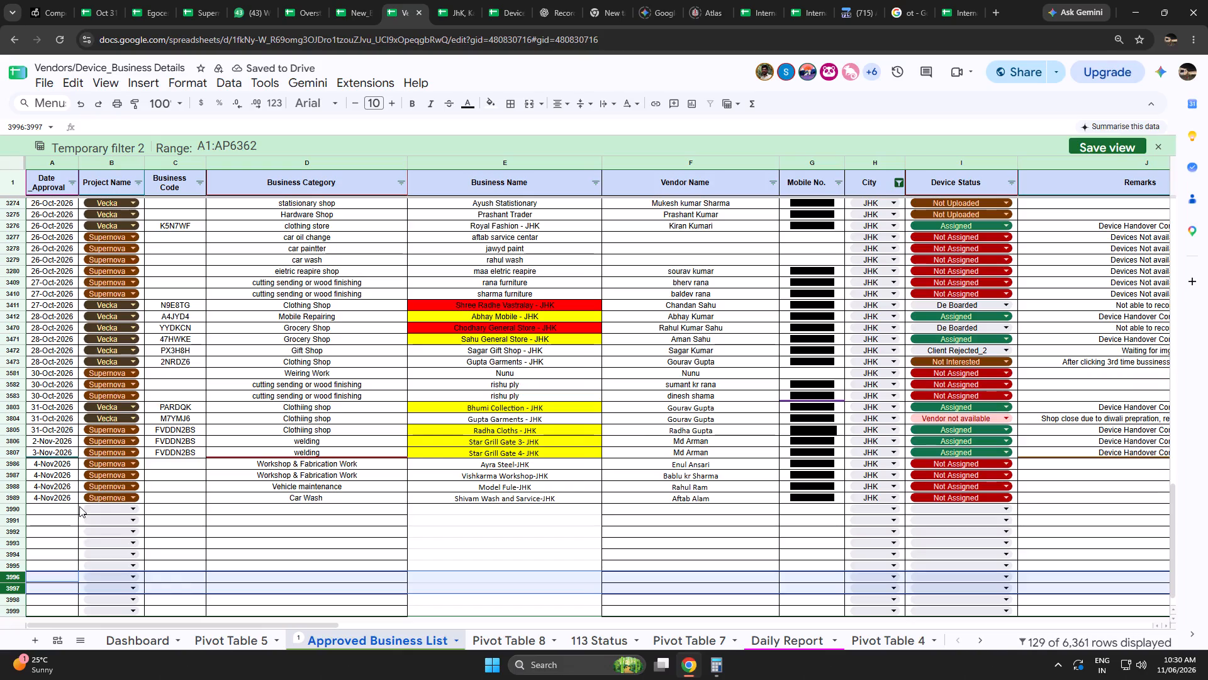
Count the blank rows beneath the last JHK entry, from row 3990 to row 3999.
drag(79, 506, 89, 614)
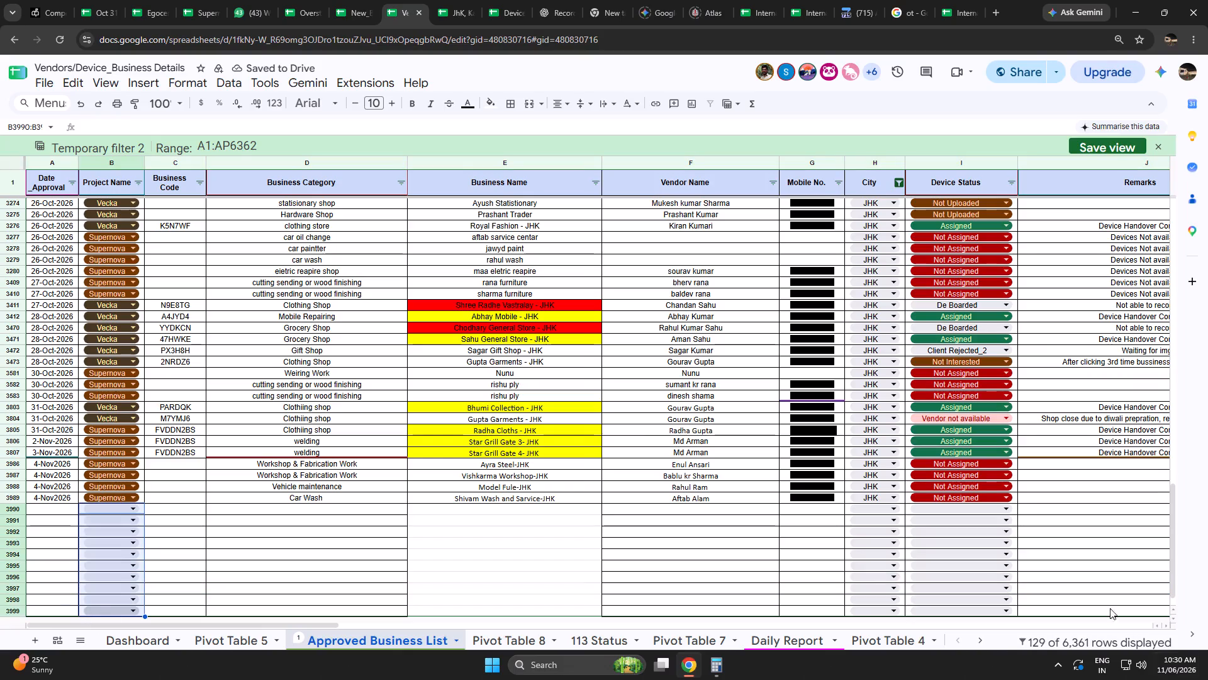
click(172, 511)
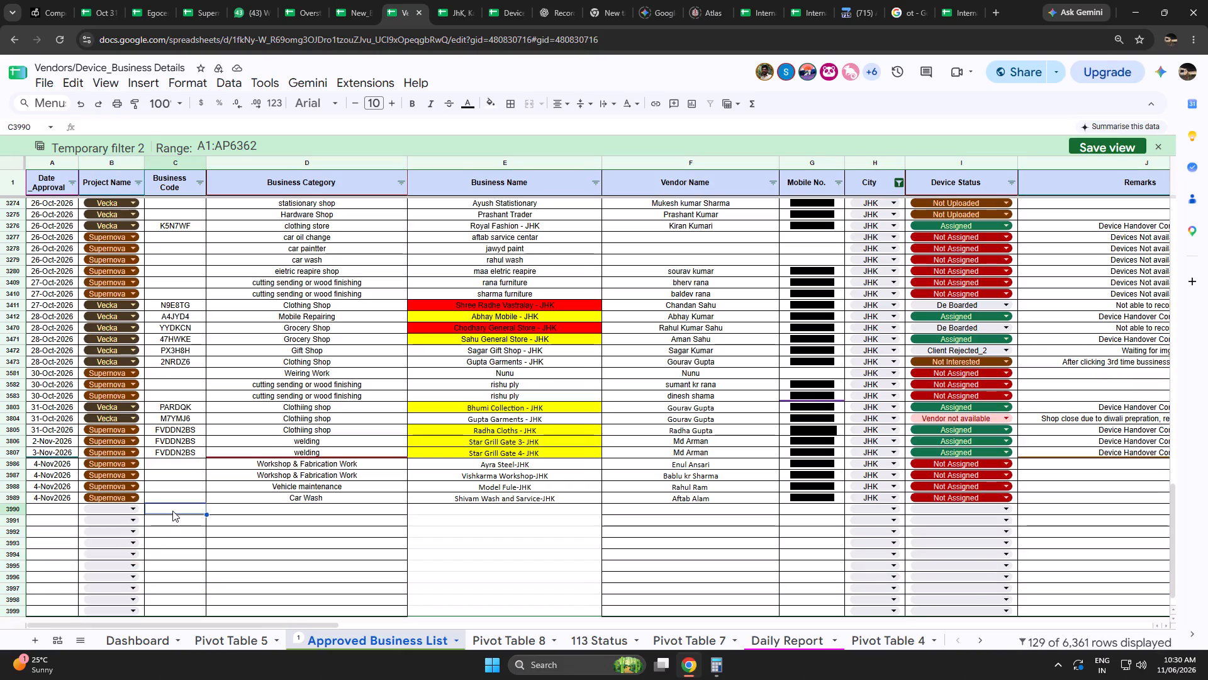
key(Down)
key(Down)
key(Down)
key(Down)
key(Down)
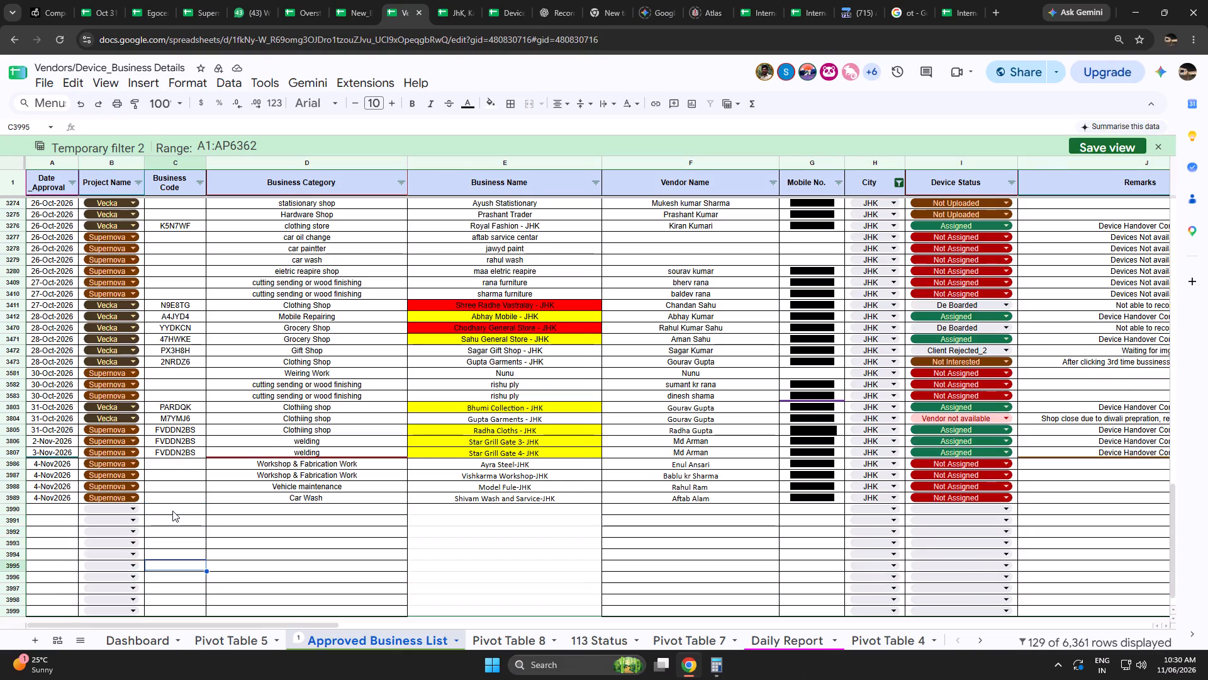
key(Down)
key(Down)
key(Down)
key(Down)
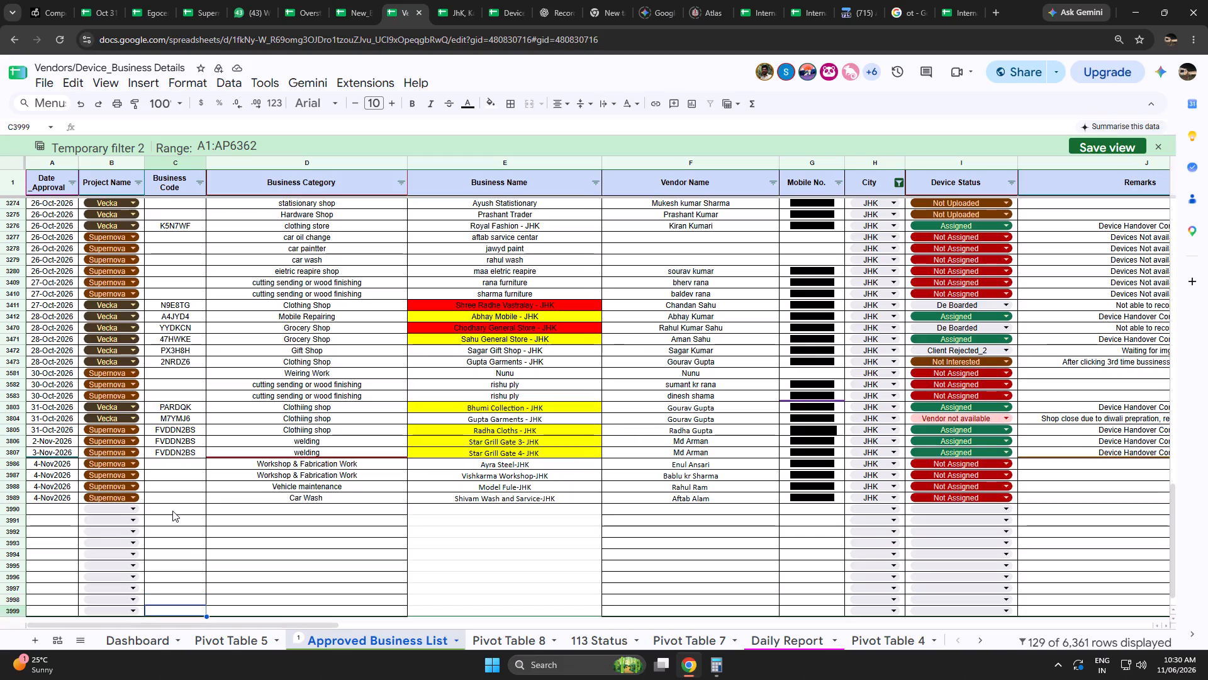
Insert one more blank row above row 3999 in the Approved Business List.
click(14, 609)
right_click(14, 609)
click(92, 331)
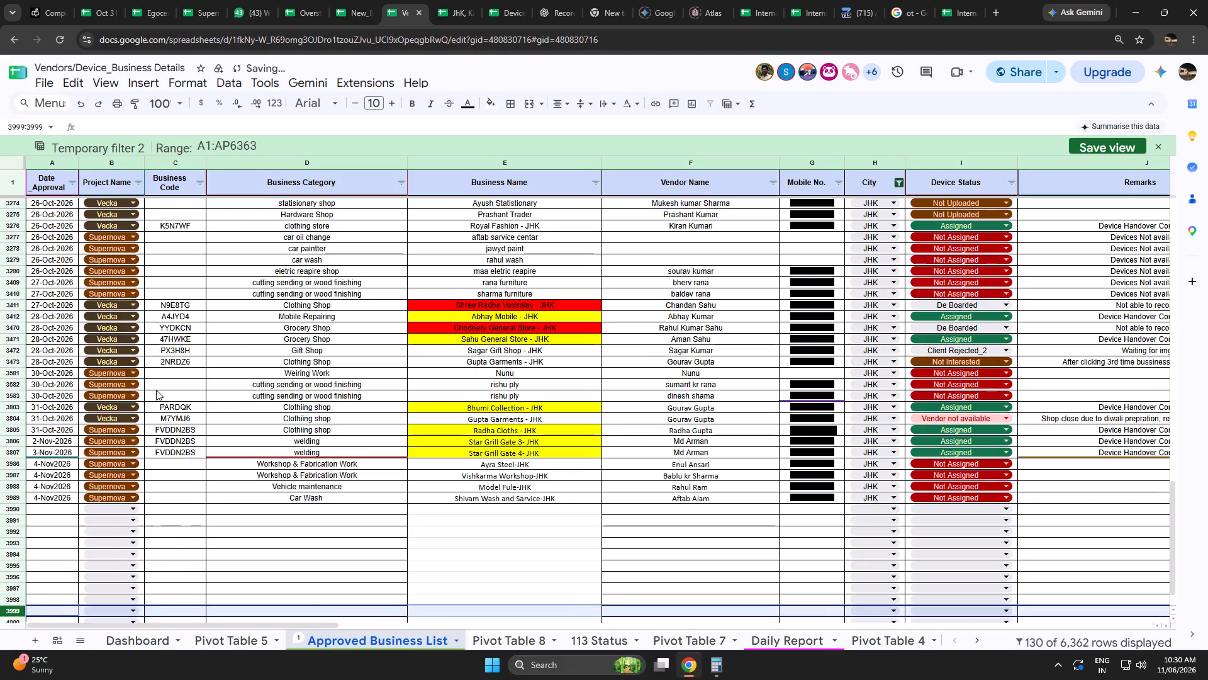
click(313, 622)
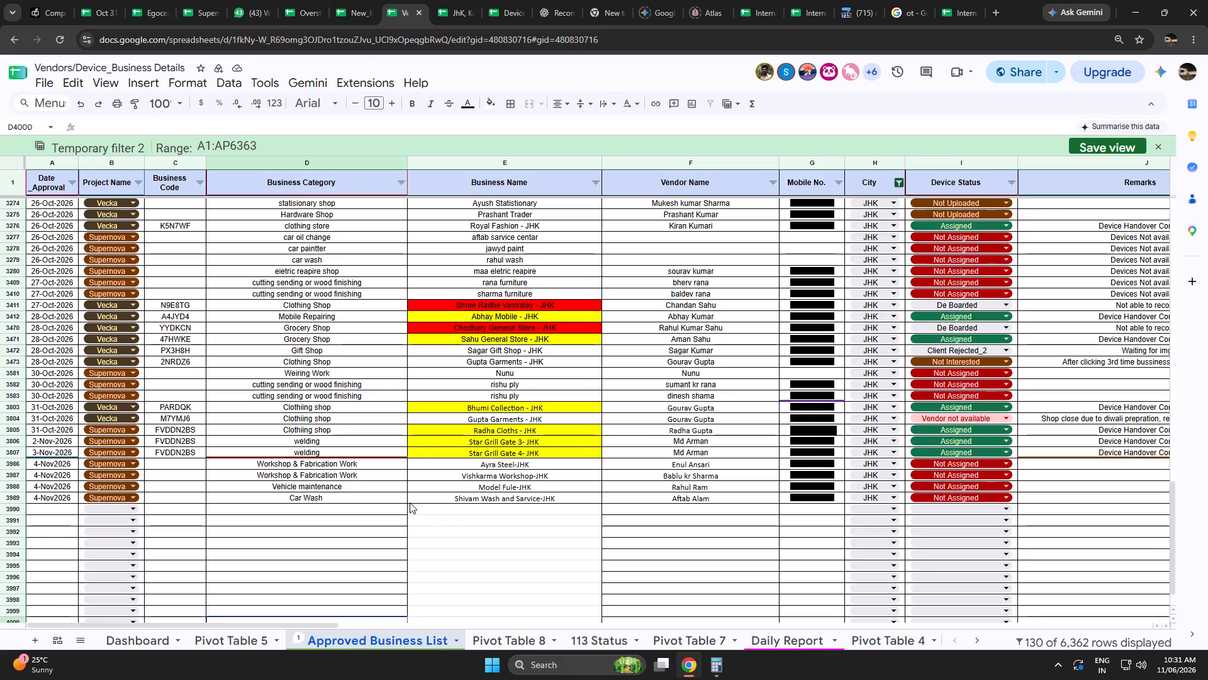
Check the JHK_Updated Report sheet, return briefly to the Approved Business List, and open the Overstory Plan attendance sheet.
click(466, 0)
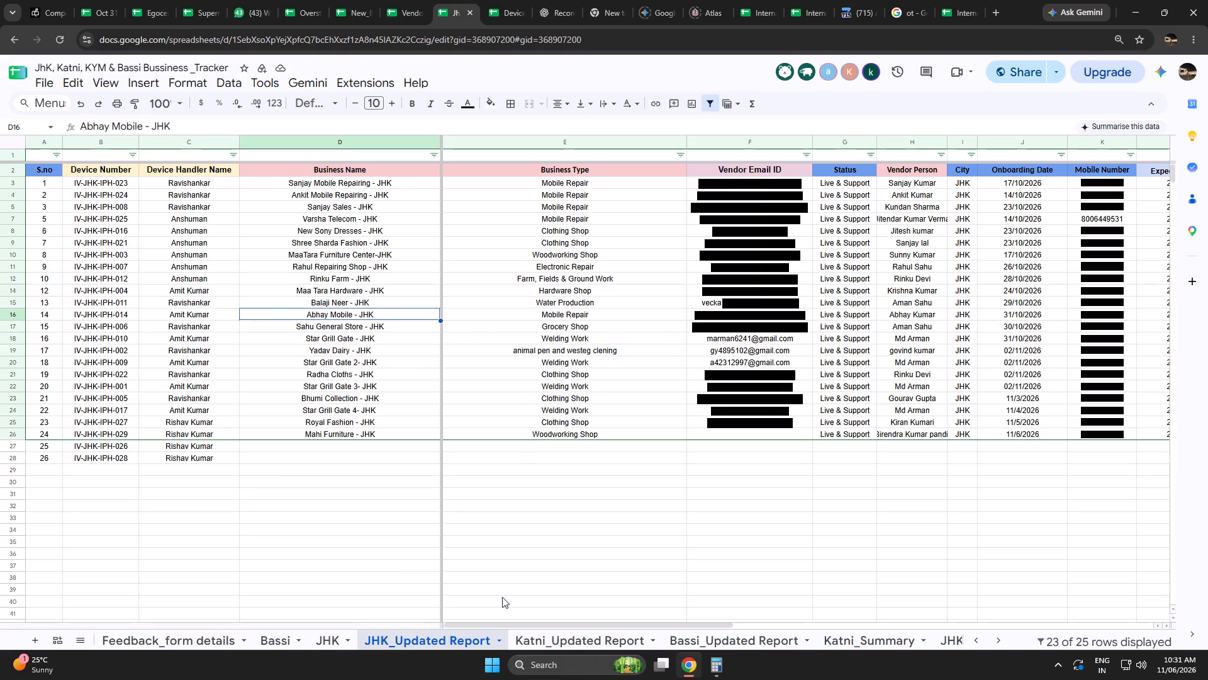
click(404, 0)
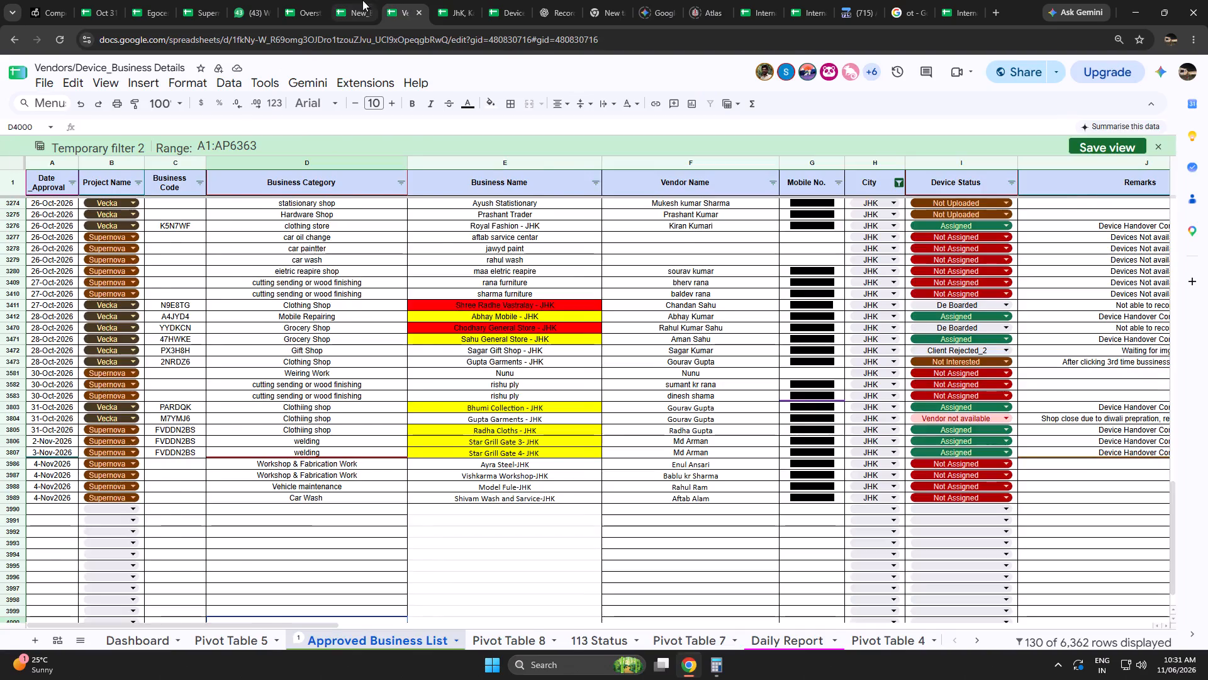
click(354, 0)
click(305, 0)
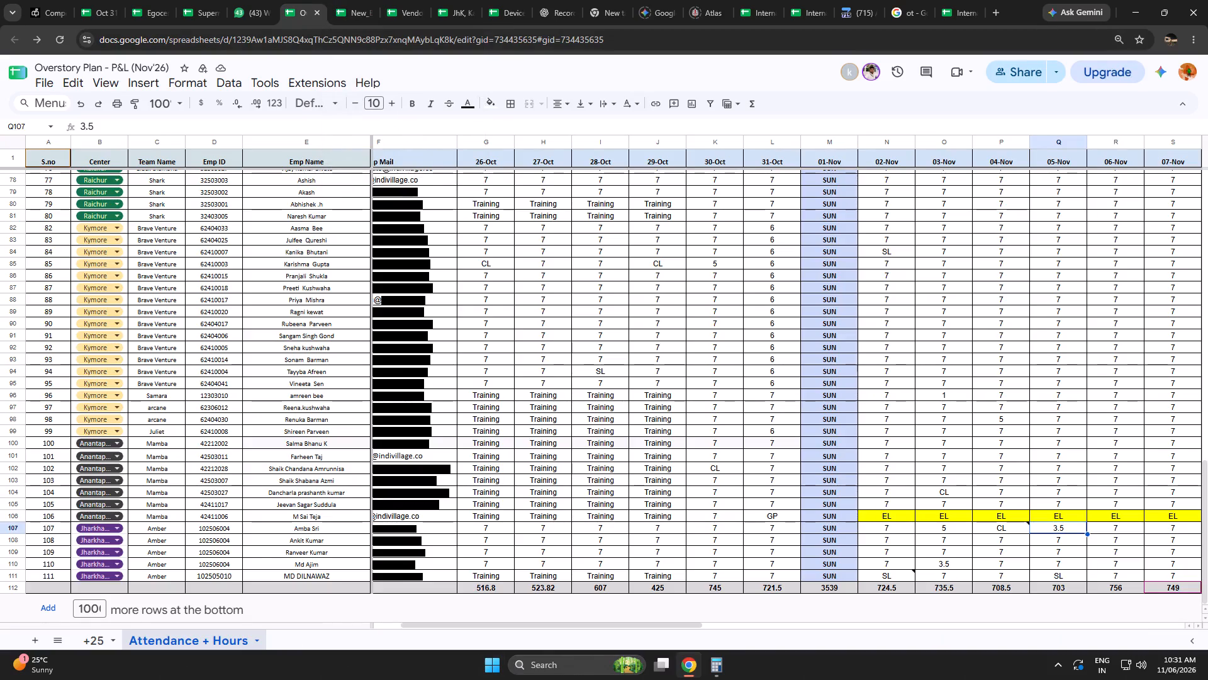
Open the New_Business_Outreach_Plan workbook and check Jharkhand's 05-Nov-26 team size and roll-check in Actuals_Recruitment.
click(341, 0)
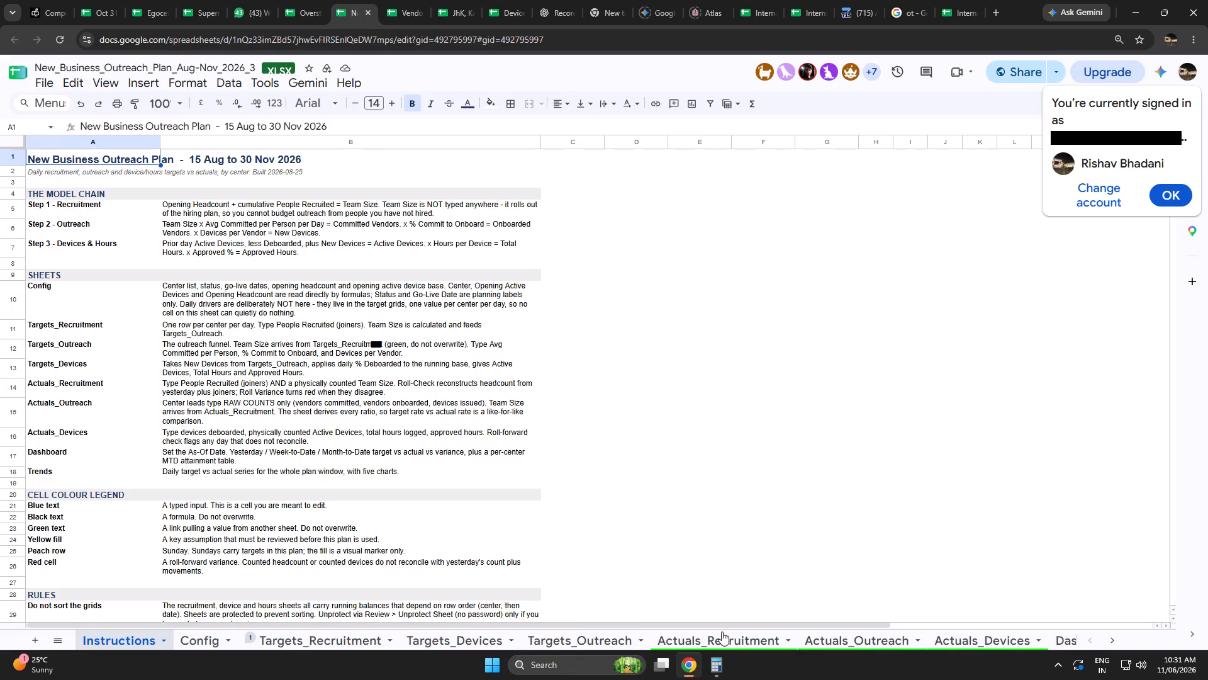
click(852, 637)
click(743, 640)
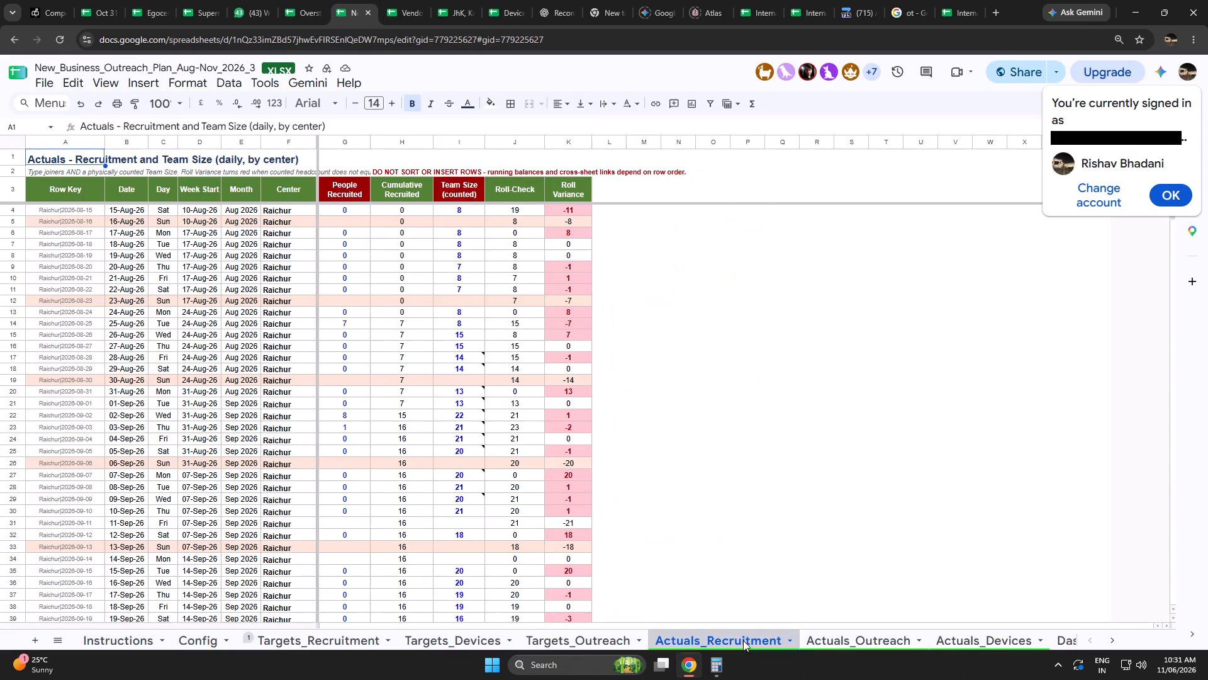
scroll(230, 487, down, 15)
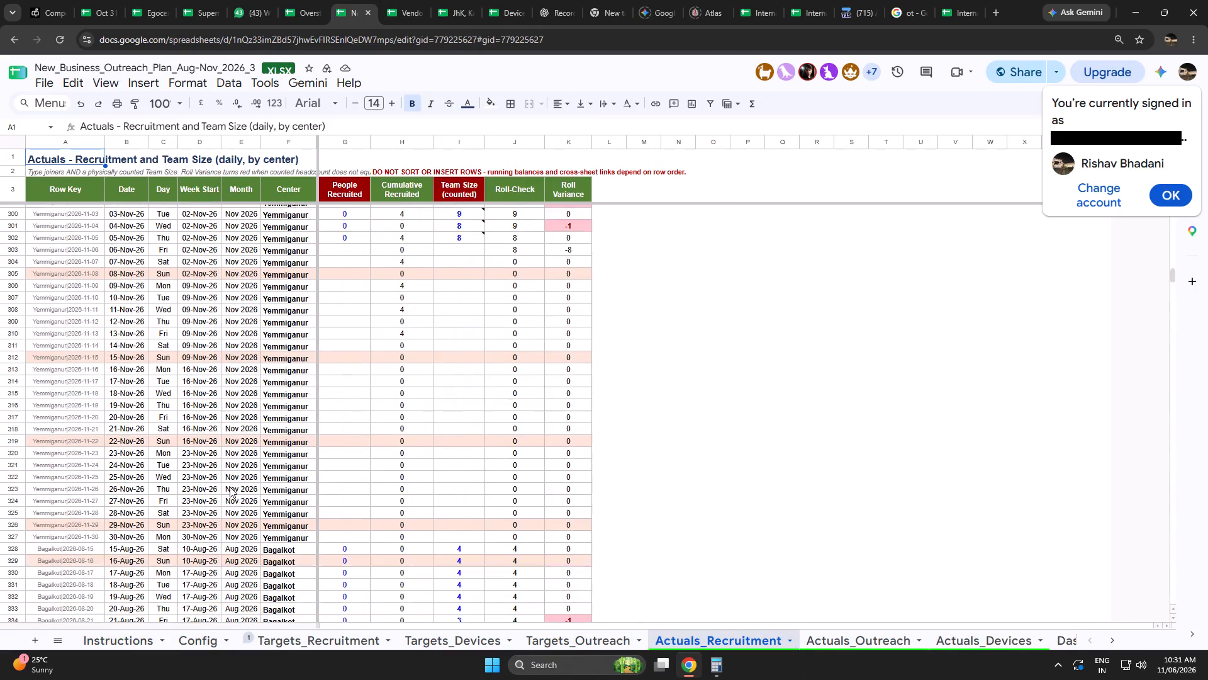
scroll(230, 487, down, 2)
scroll(230, 487, up, 1)
scroll(230, 487, down, 10)
scroll(230, 487, up, 1)
scroll(230, 487, down, 2)
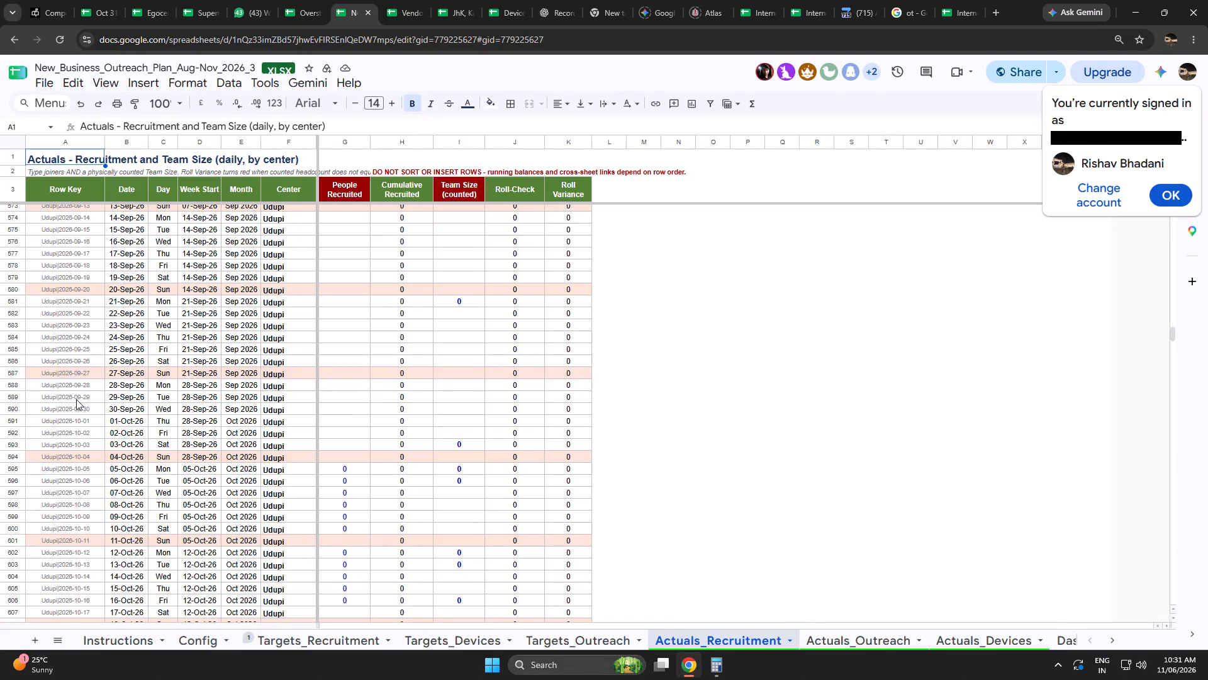
scroll(216, 436, down, 16)
scroll(208, 441, down, 10)
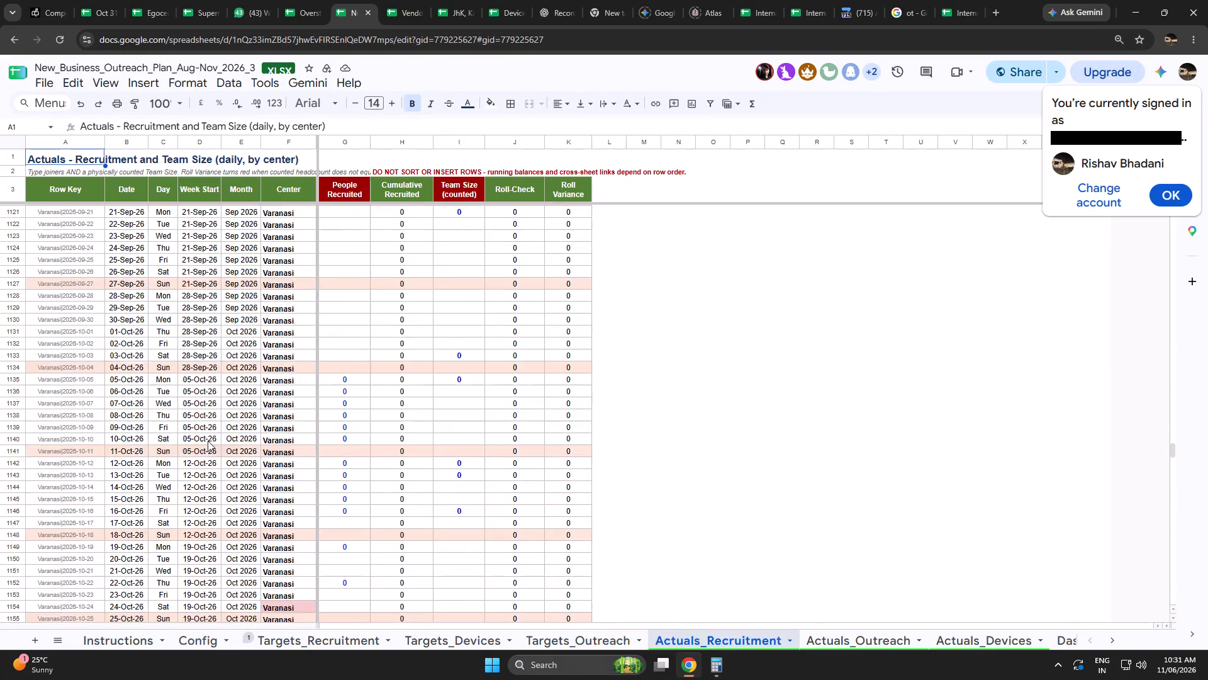
scroll(208, 441, up, 1)
scroll(208, 441, down, 14)
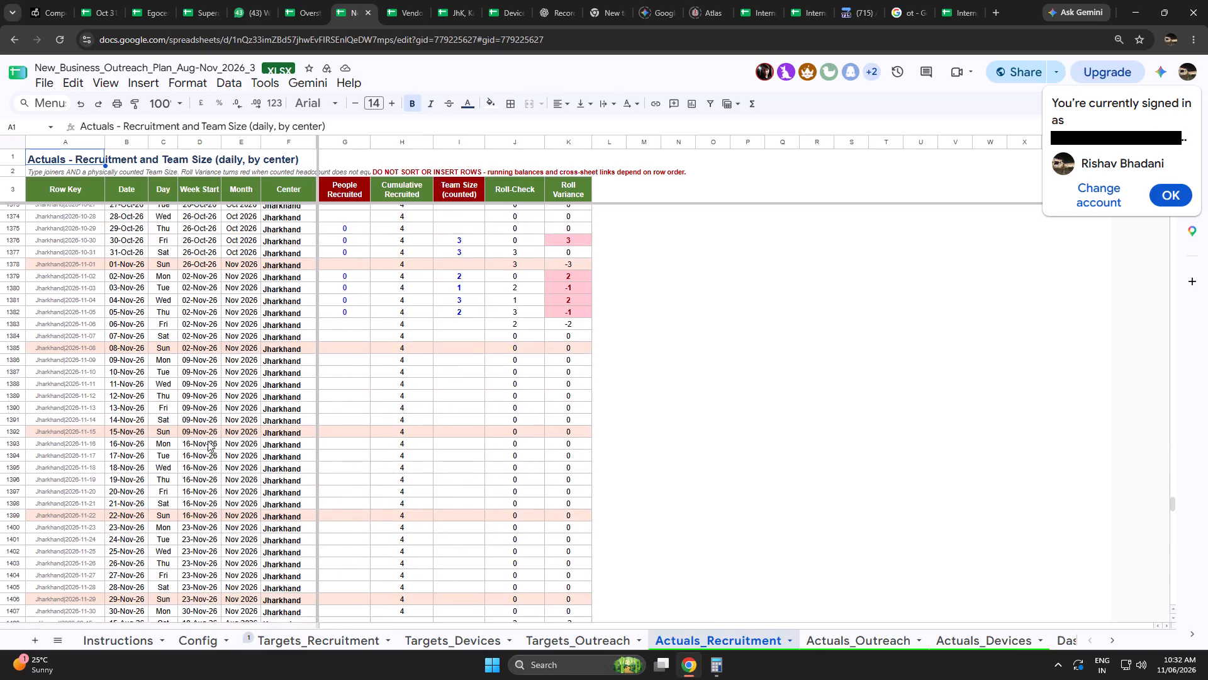
scroll(208, 441, up, 2)
scroll(245, 475, up, 1)
scroll(262, 481, down, 2)
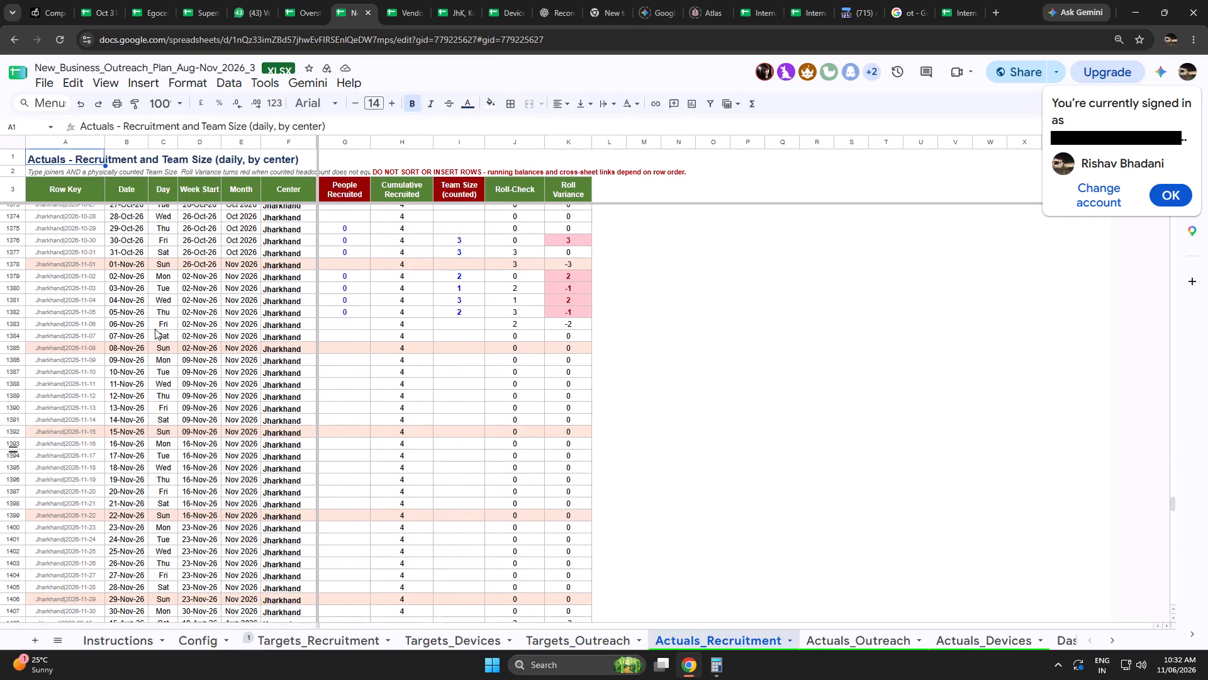
click(454, 313)
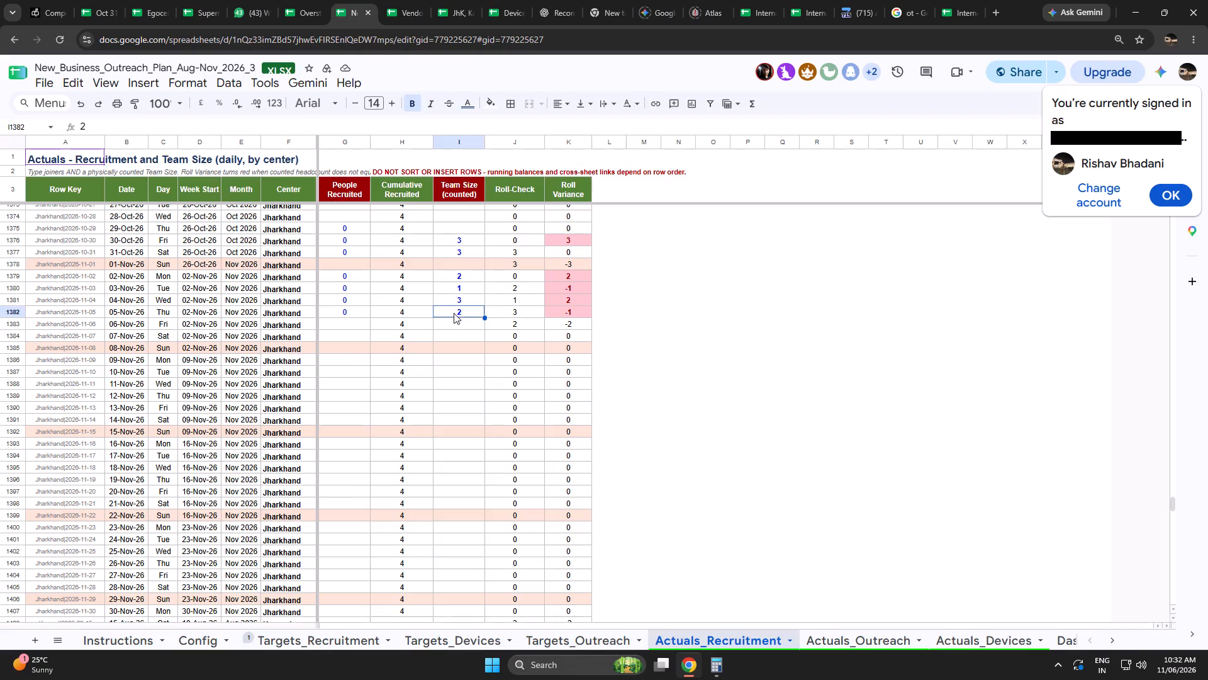
click(523, 313)
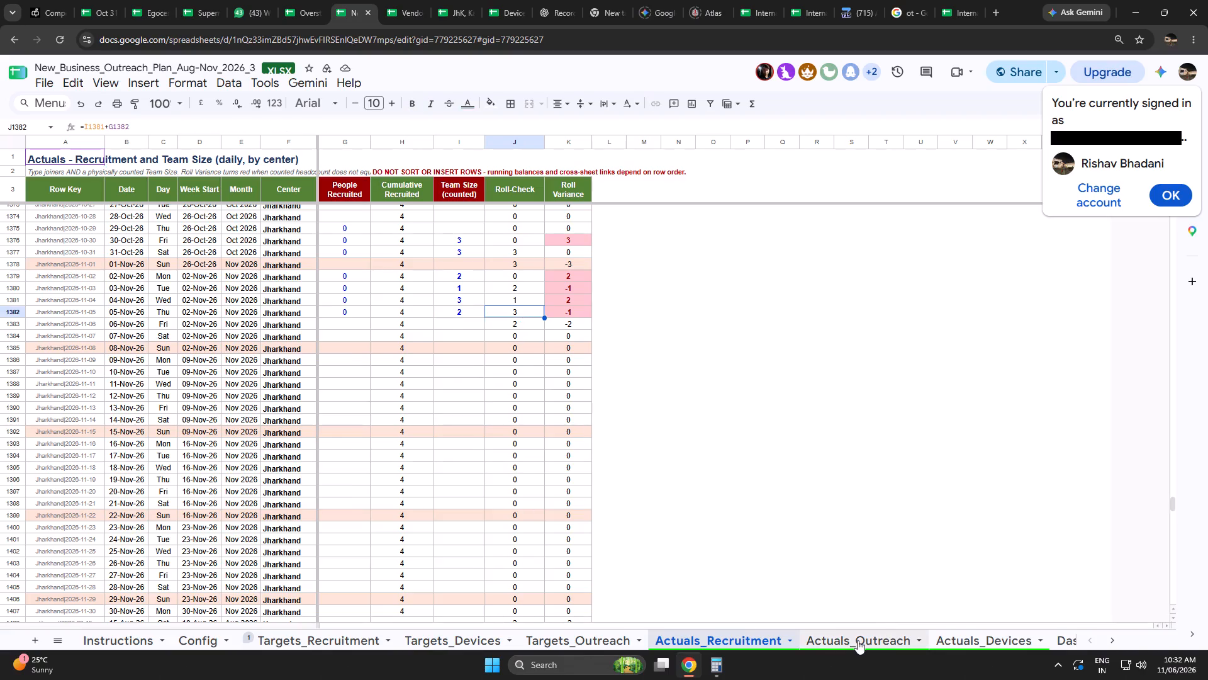
In Actuals_Outreach, enter 11 vendors committed, 1 vendor onboarded and 1 new device issued for Jharkhand on 05-Nov-26.
click(858, 640)
scroll(313, 458, down, 3)
scroll(313, 458, up, 1)
scroll(313, 458, down, 3)
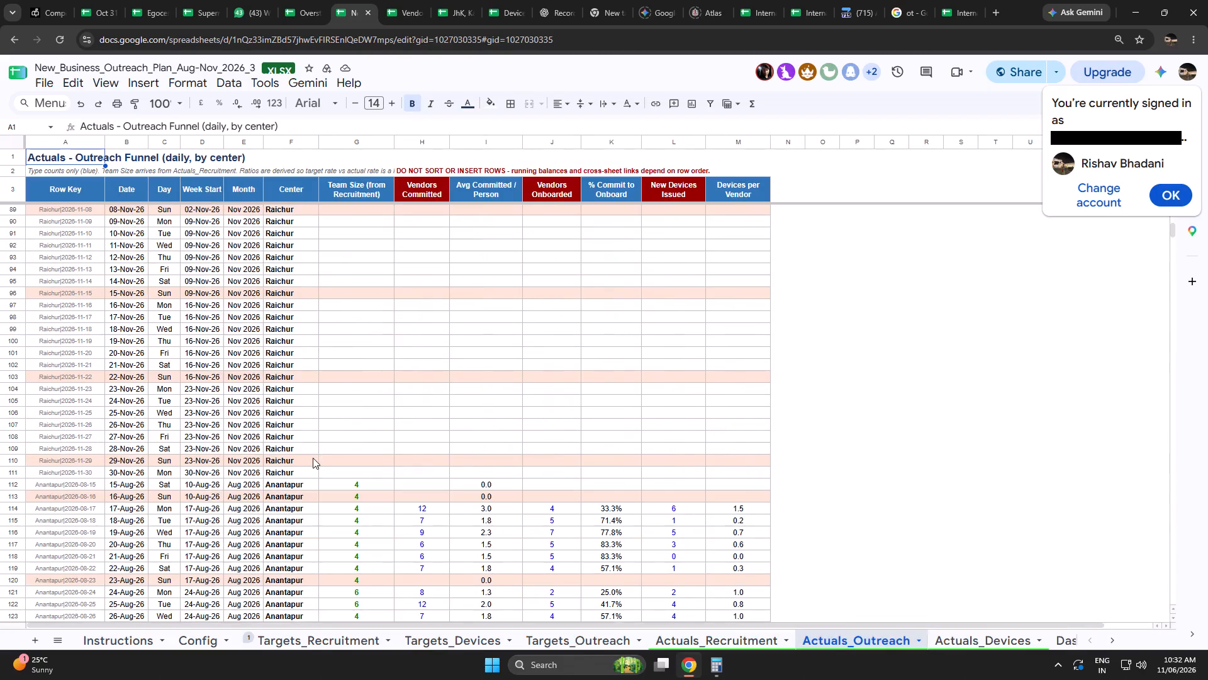
scroll(311, 458, down, 16)
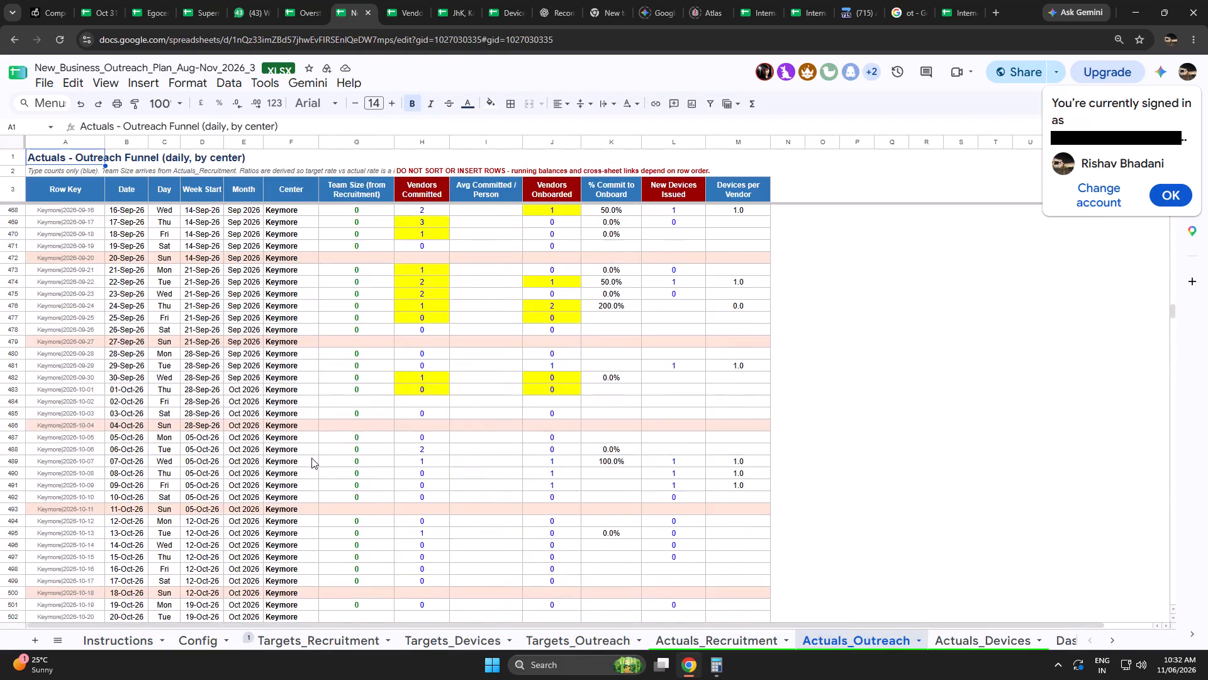
scroll(311, 458, down, 10)
scroll(311, 458, up, 1)
scroll(311, 458, down, 6)
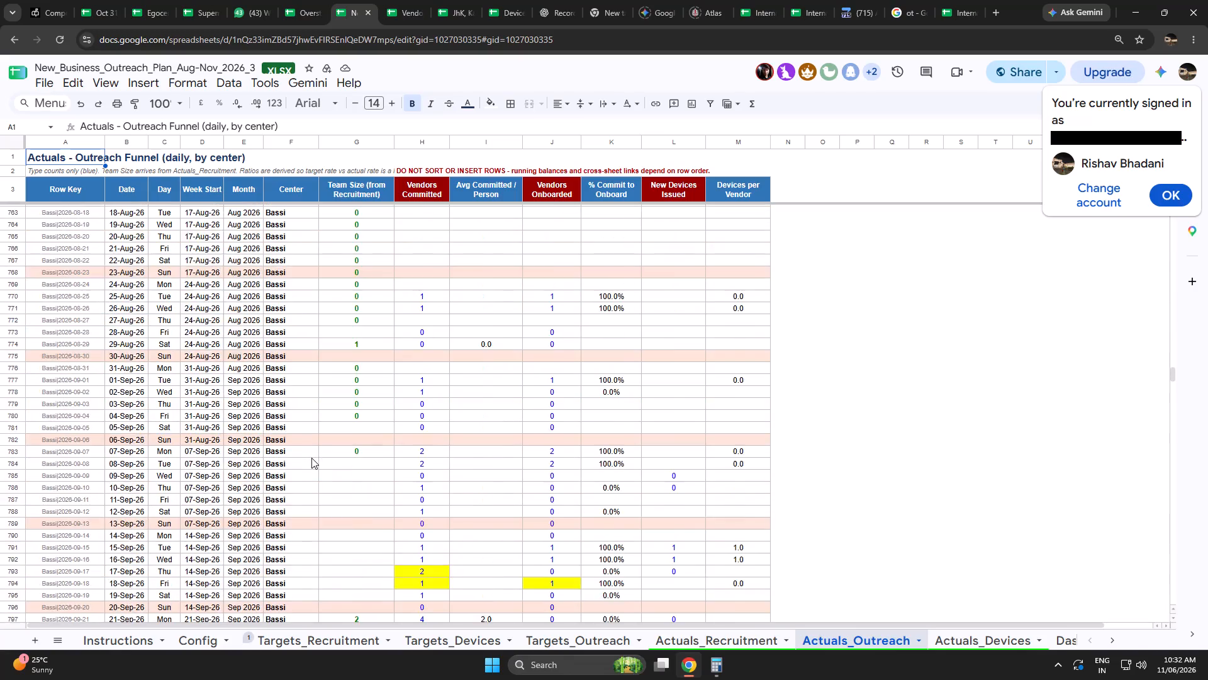
scroll(311, 458, down, 6)
scroll(311, 458, up, 1)
scroll(311, 458, down, 14)
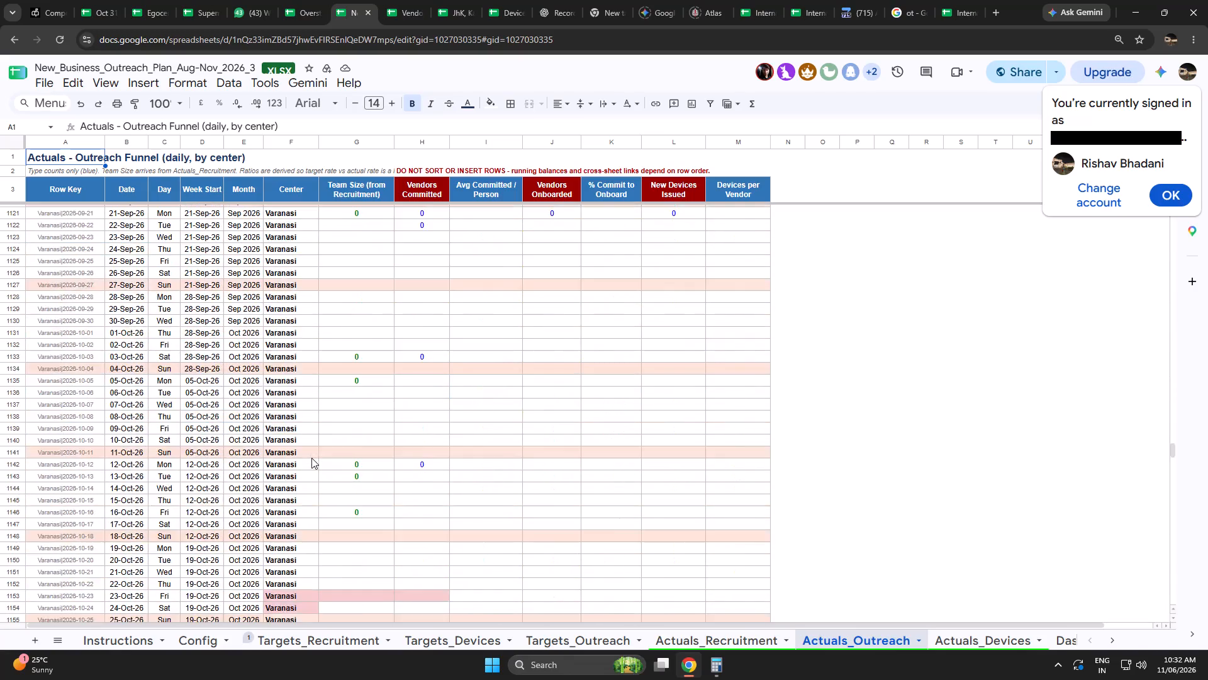
scroll(311, 458, down, 6)
scroll(311, 458, up, 1)
scroll(311, 458, down, 1)
scroll(311, 458, up, 1)
scroll(311, 458, down, 5)
scroll(311, 458, up, 1)
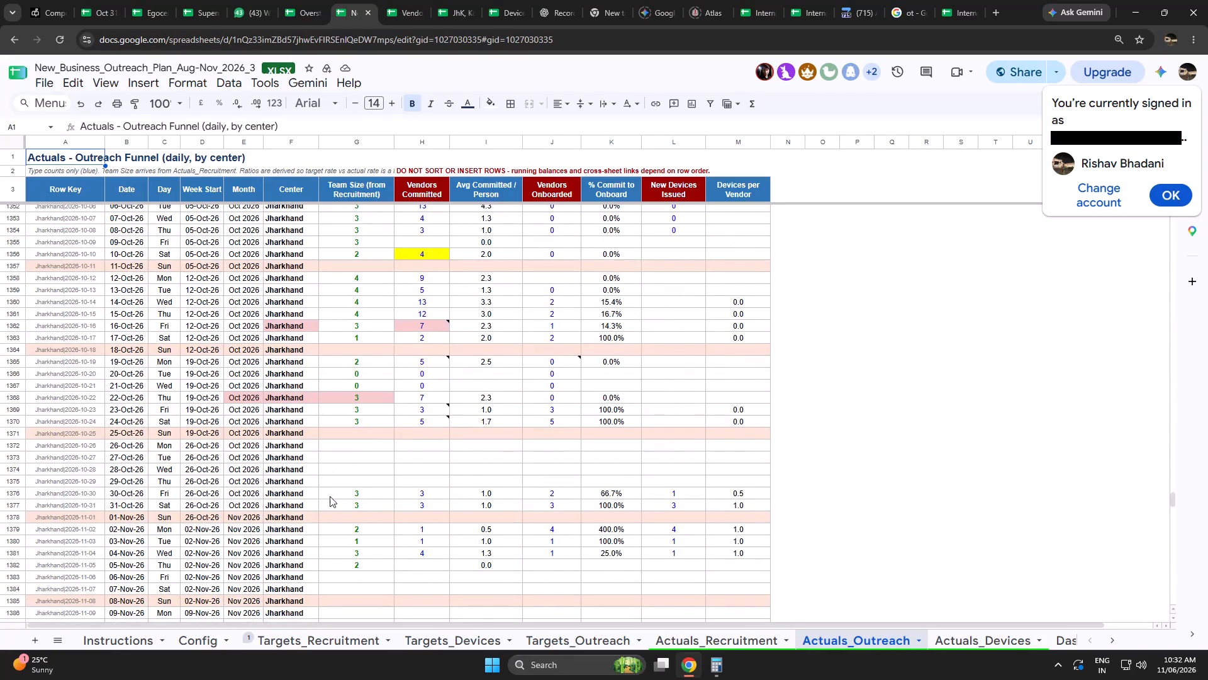
click(362, 562)
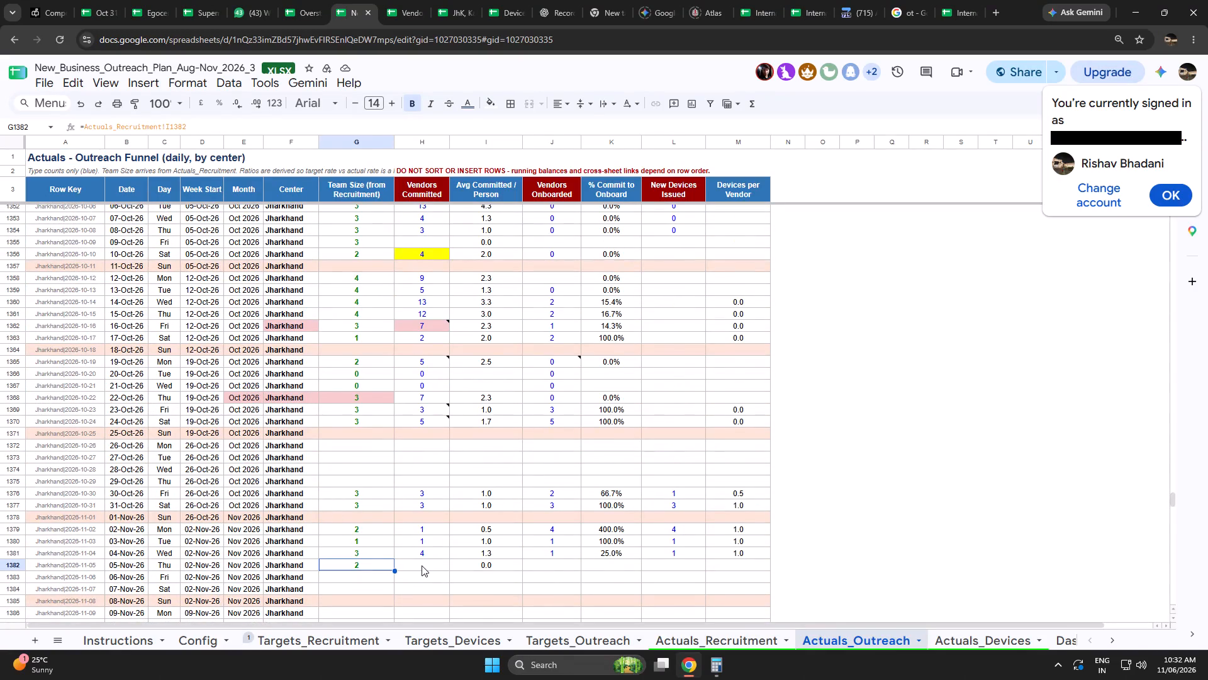
click(422, 565)
text(11)
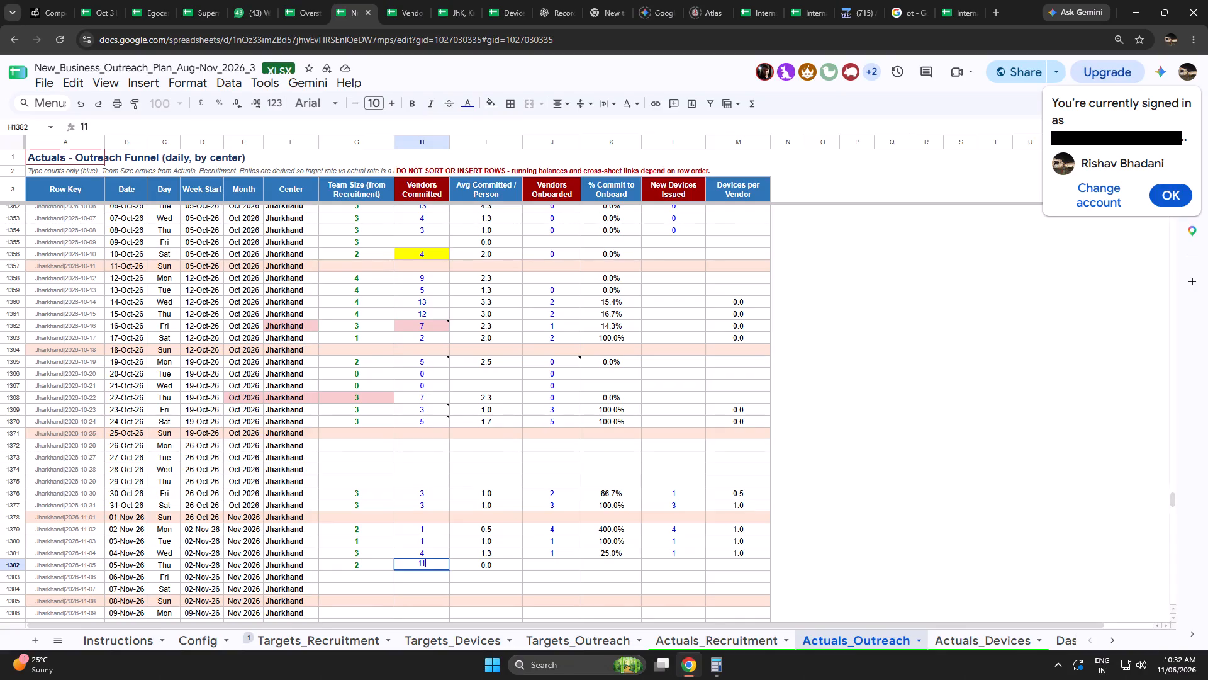
key(Right)
key(Right)
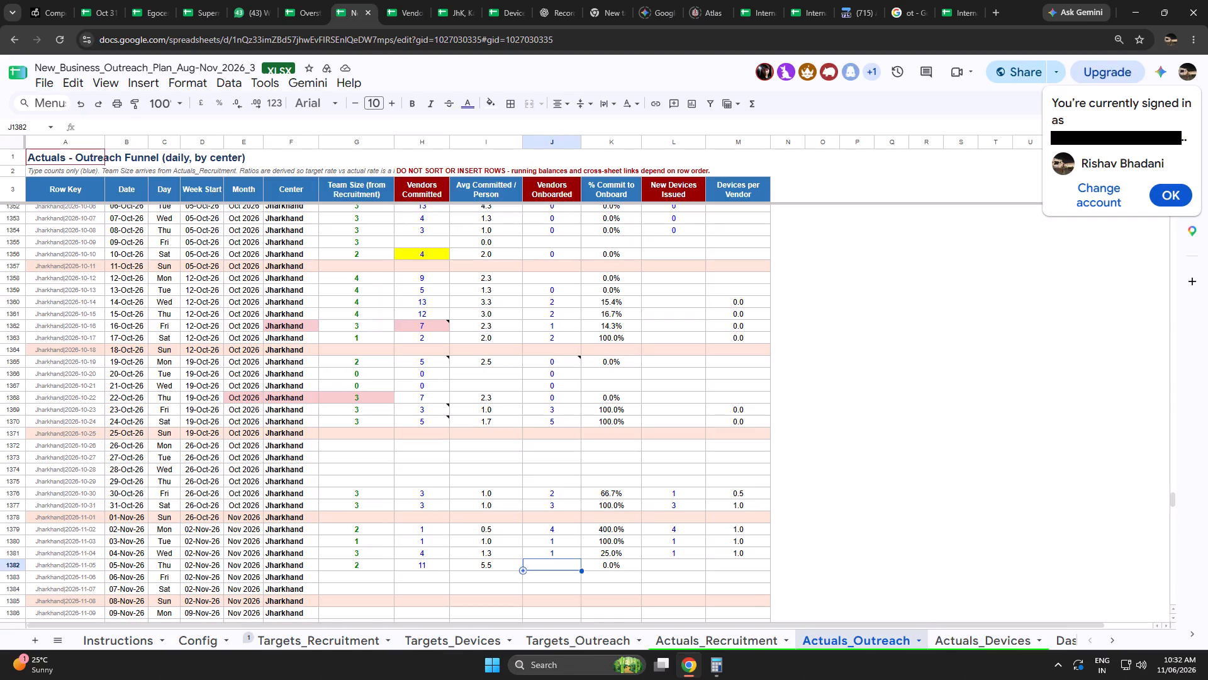
key(1)
key(Right)
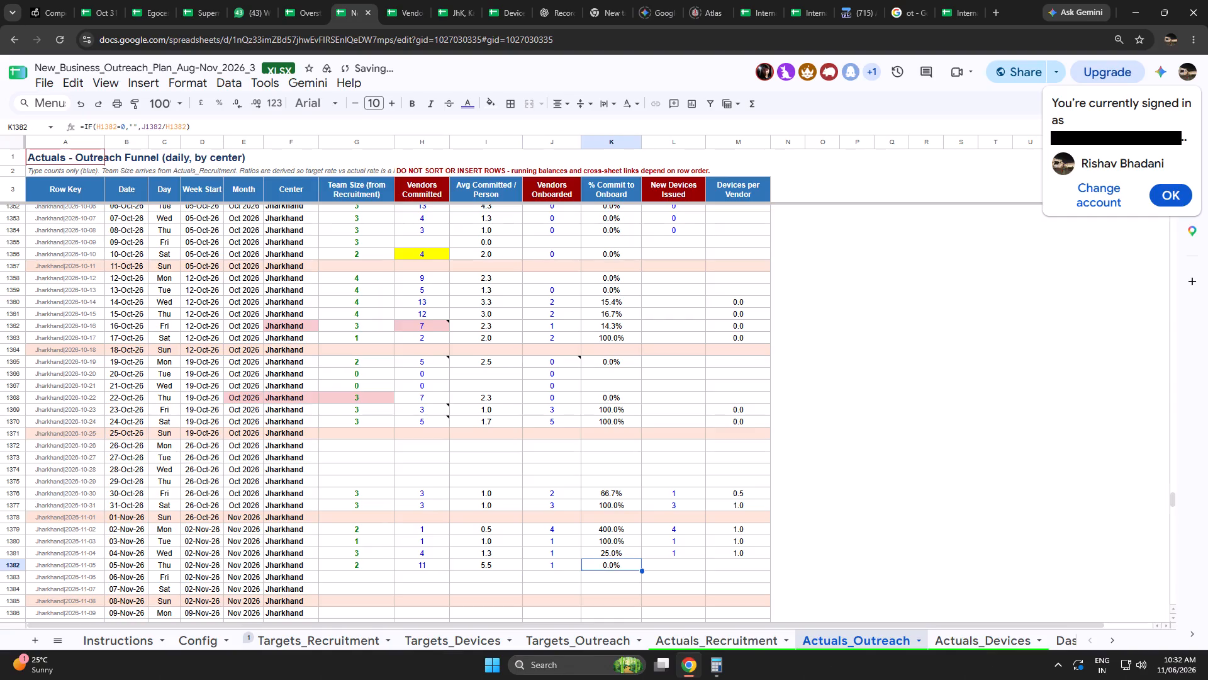
key(Right)
key(1)
key(Right)
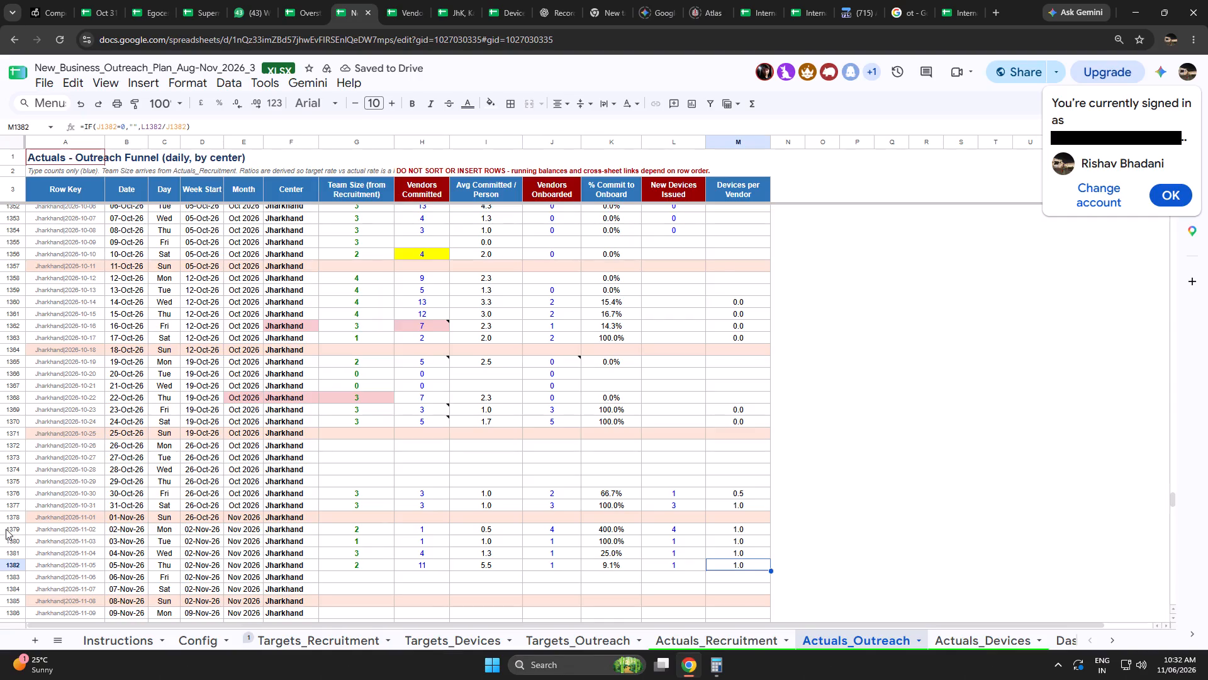
Set Jharkhand's vendors committed for 05-Nov-26 to 10.
click(426, 564)
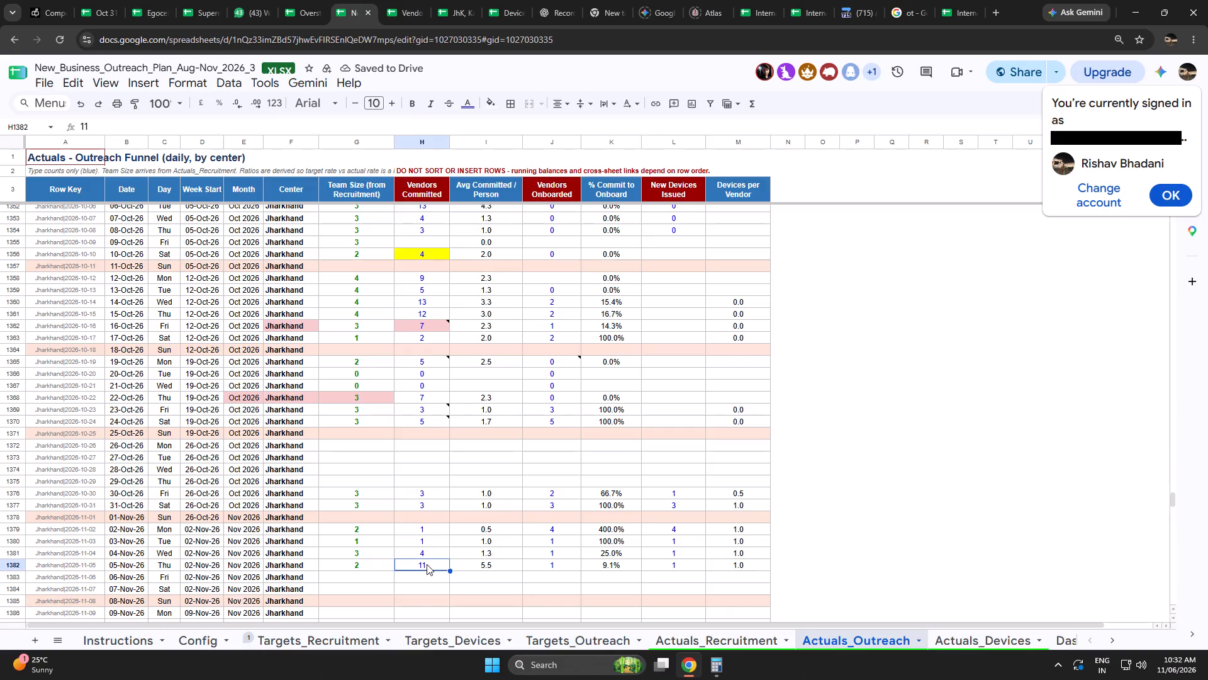
text(10)
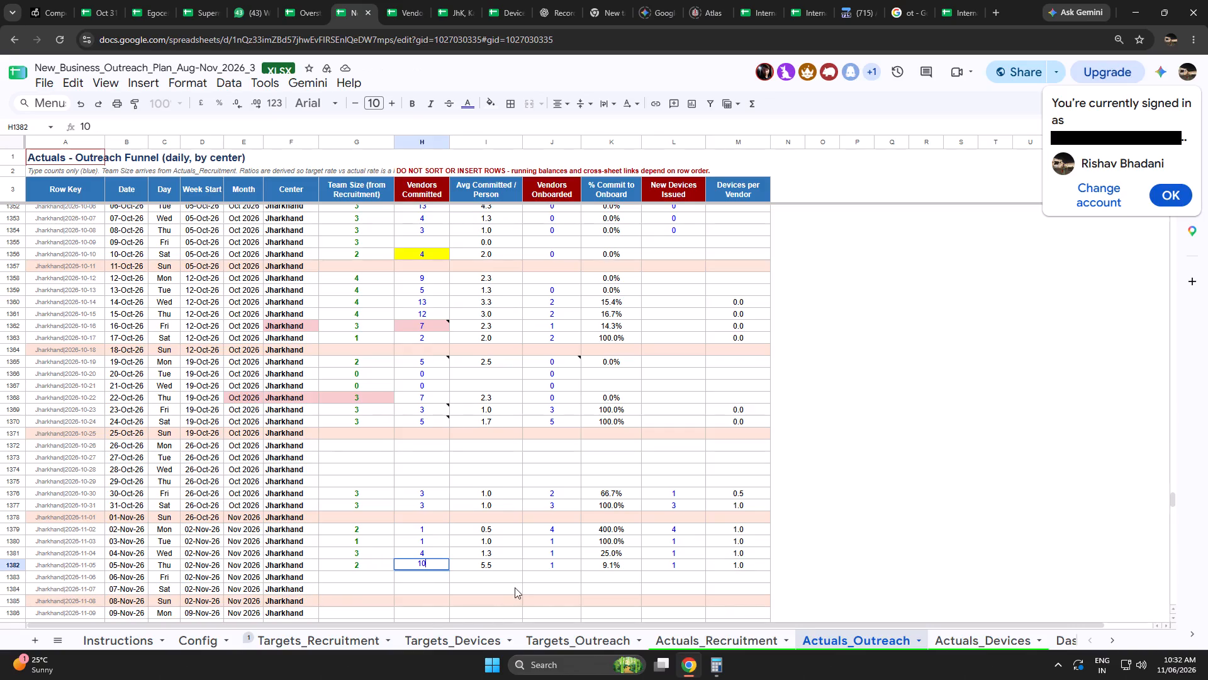
click(515, 587)
Examine Jharkhand's early-November device rows in Actuals_Devices, including new devices issued and devices deboarded for 05-Nov-26.
click(967, 638)
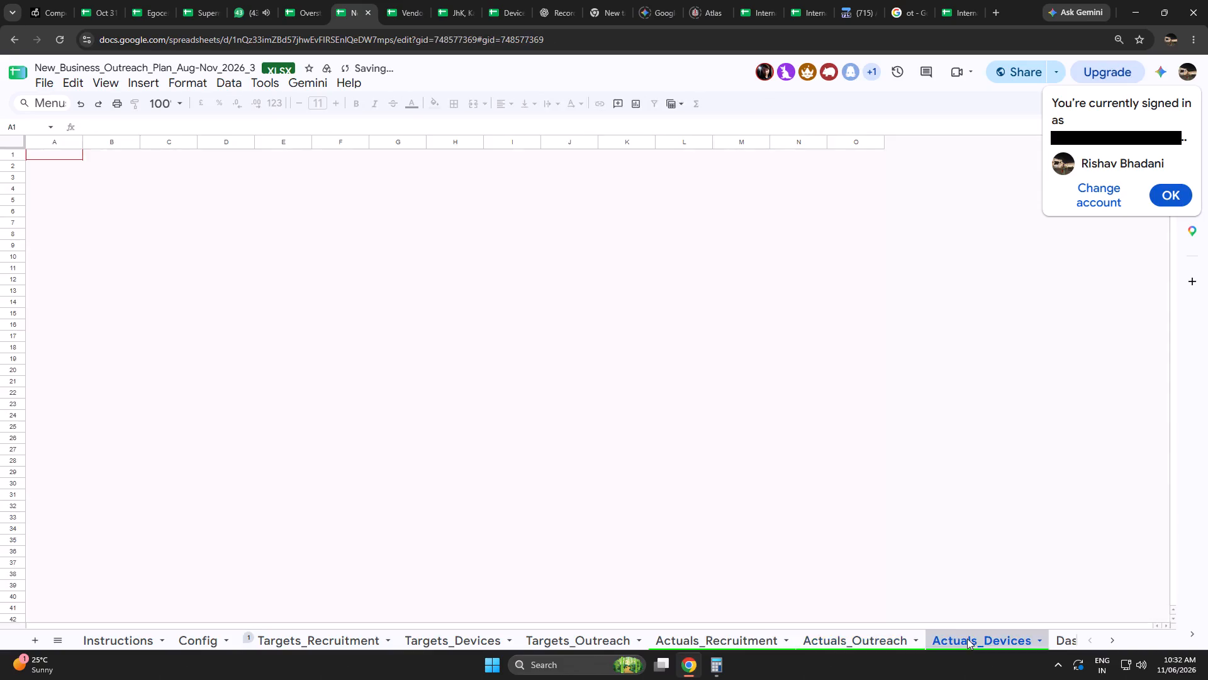
scroll(449, 465, down, 12)
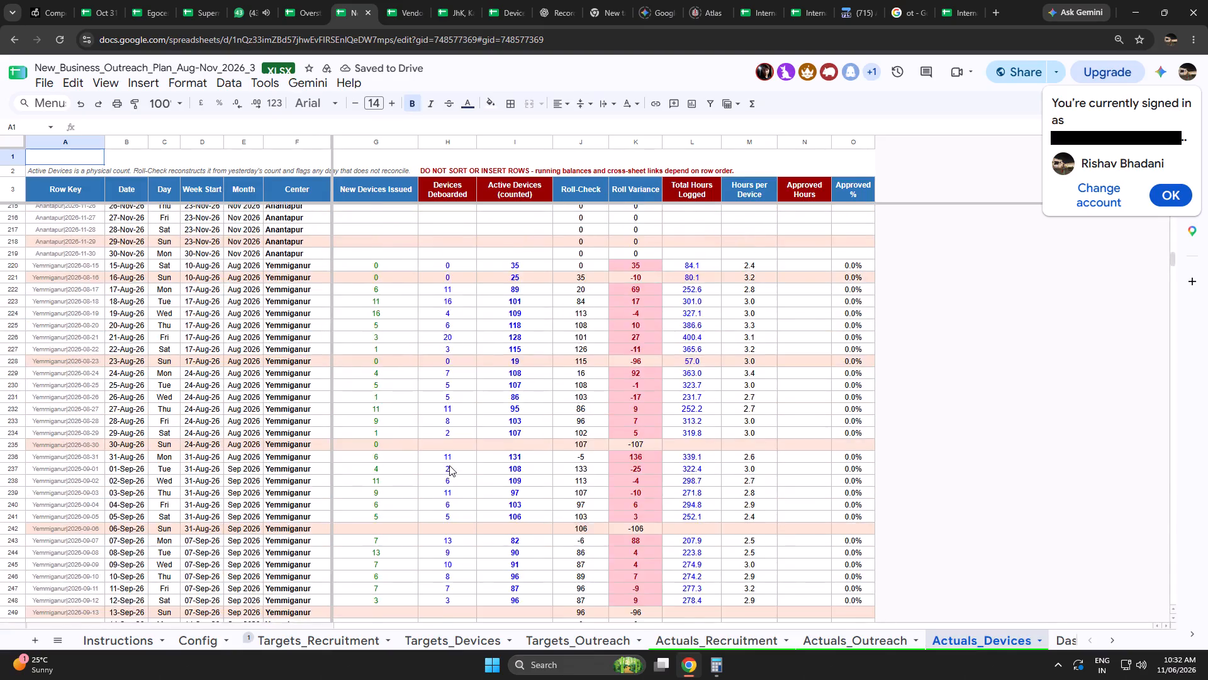
scroll(449, 465, down, 14)
scroll(449, 465, down, 11)
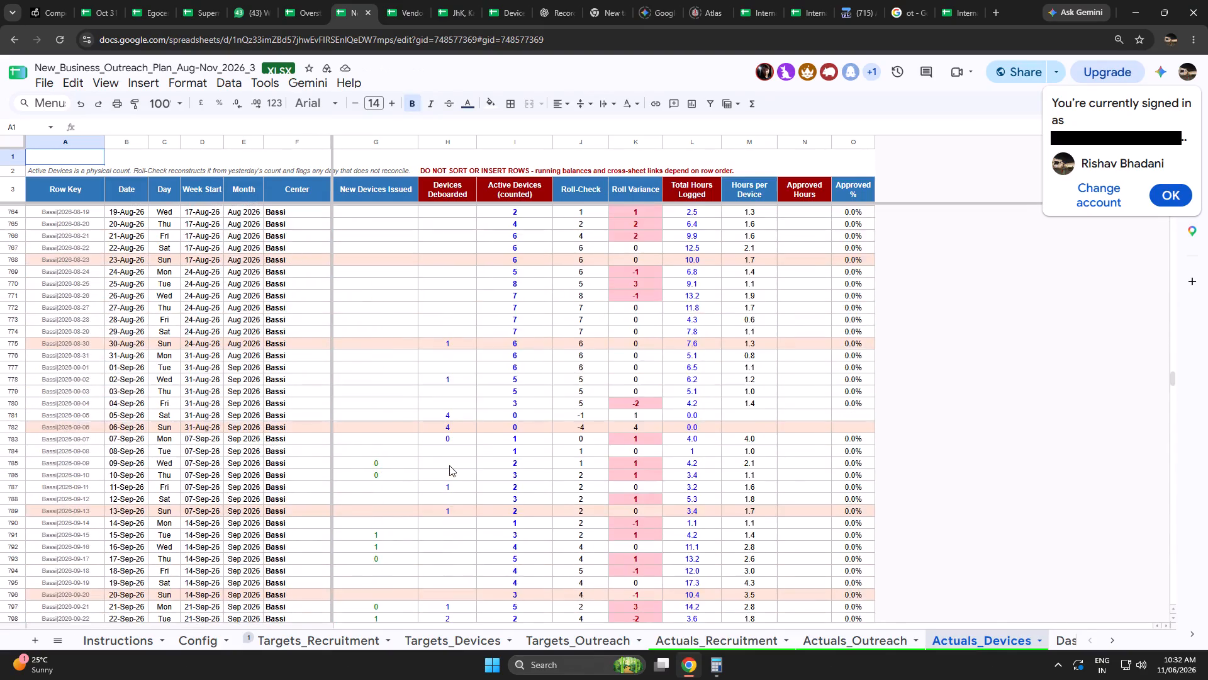
scroll(449, 465, down, 3)
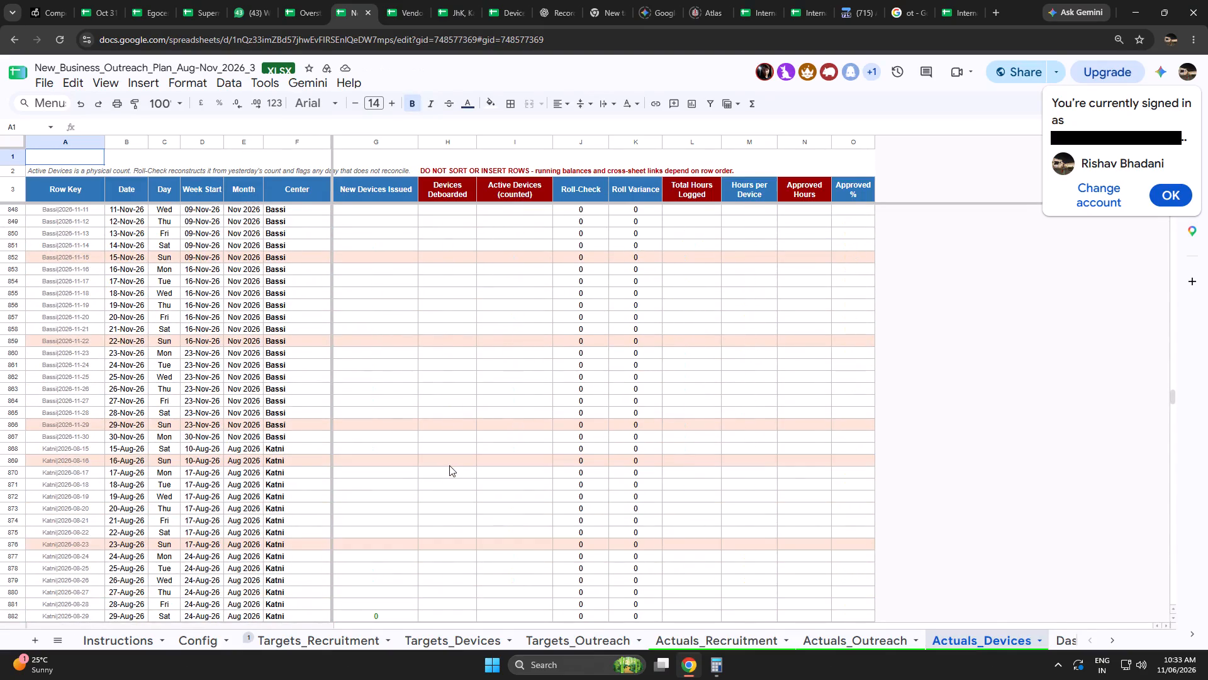
scroll(447, 465, down, 20)
scroll(447, 465, down, 6)
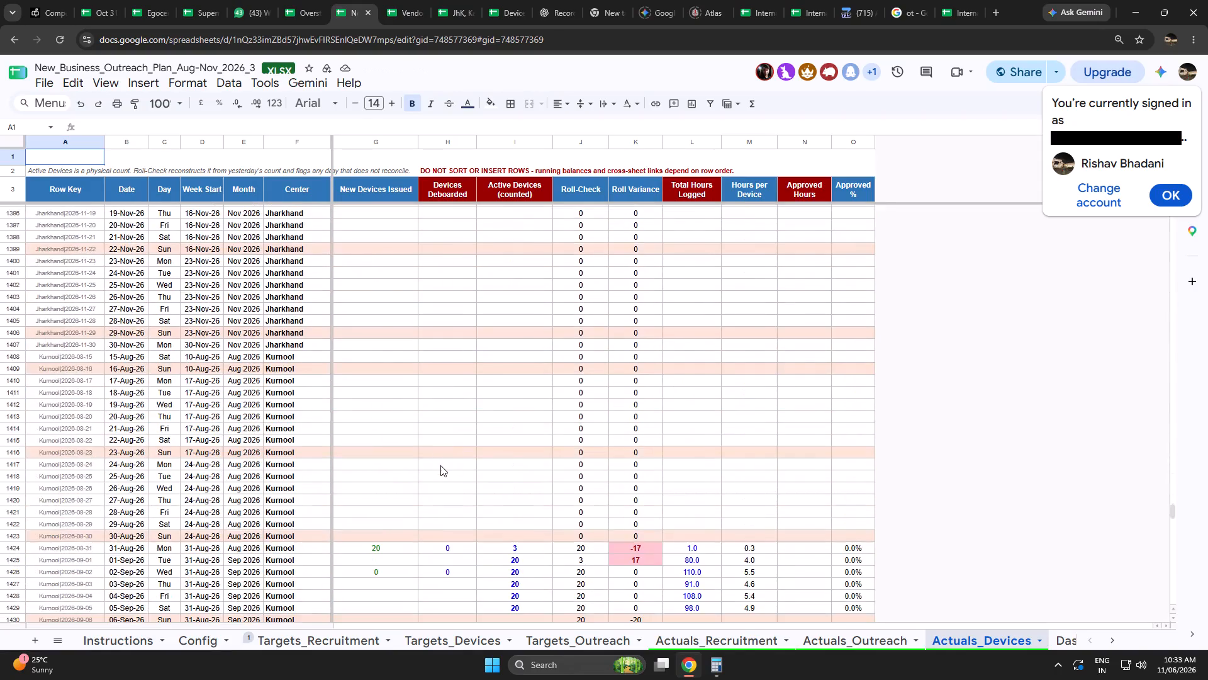
scroll(440, 465, up, 2)
scroll(440, 465, down, 1)
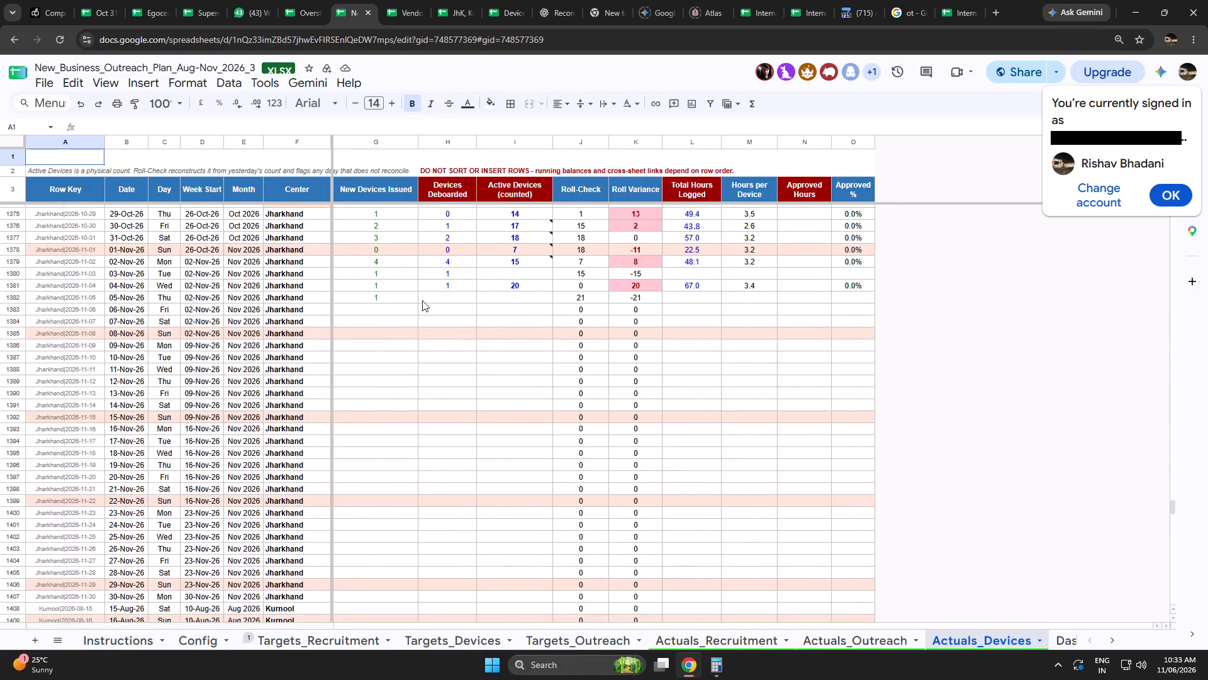
click(394, 300)
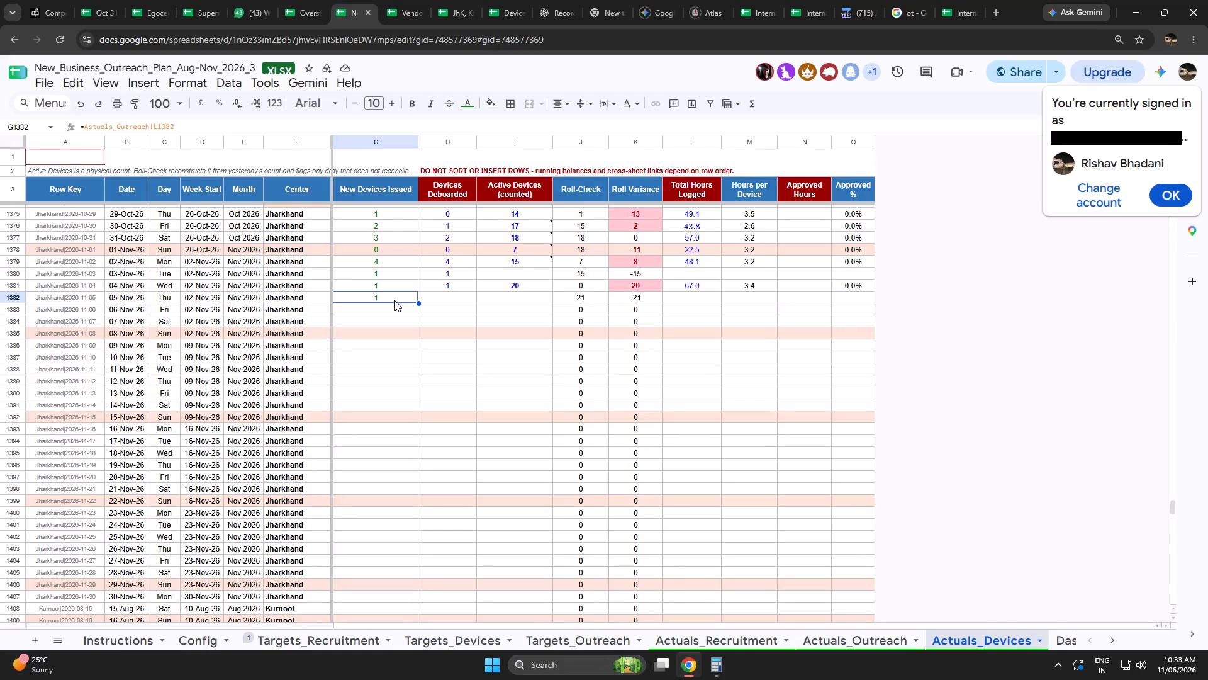
click(451, 300)
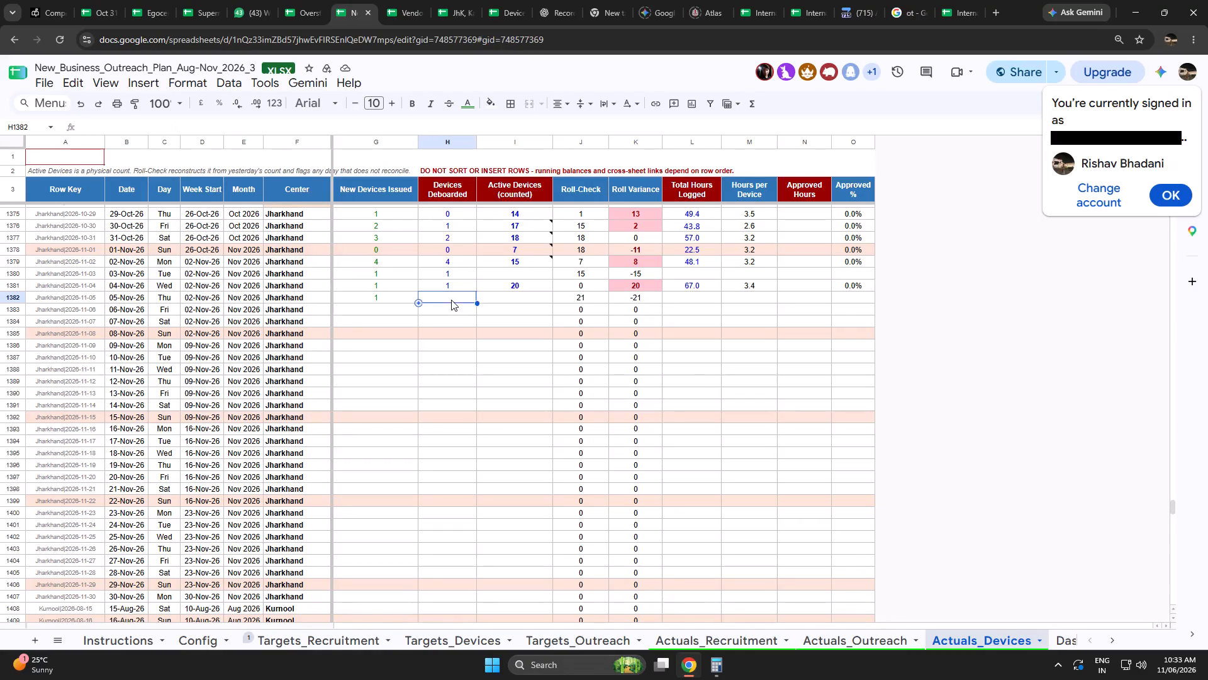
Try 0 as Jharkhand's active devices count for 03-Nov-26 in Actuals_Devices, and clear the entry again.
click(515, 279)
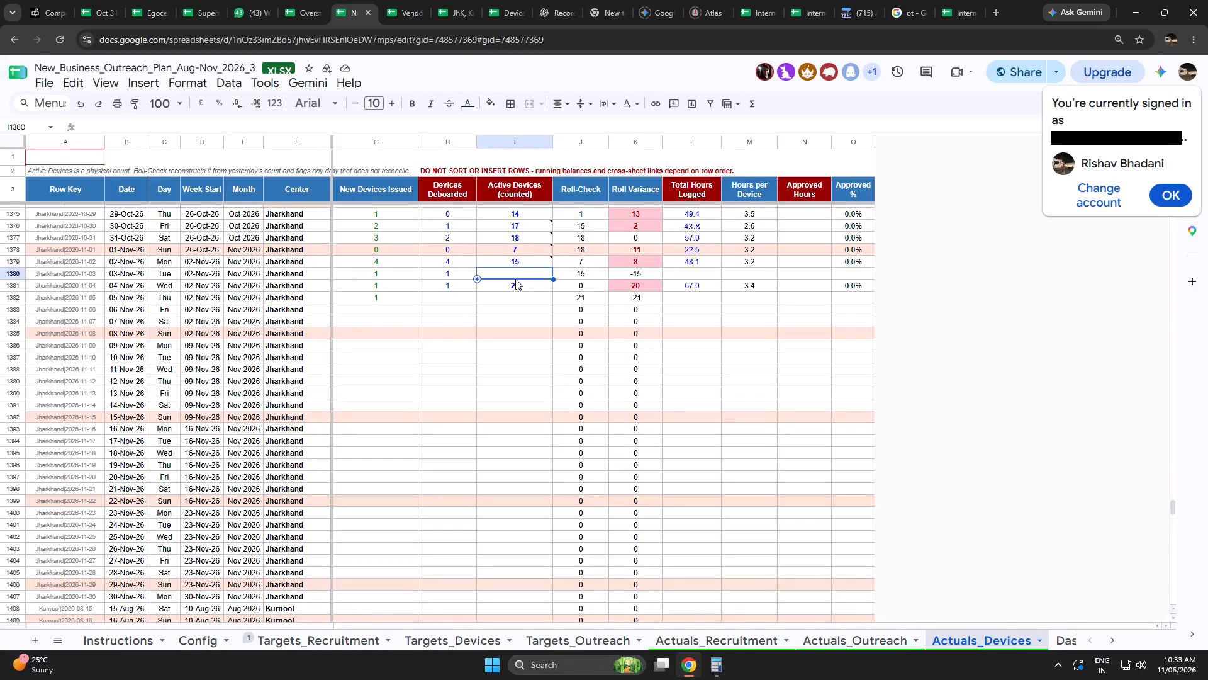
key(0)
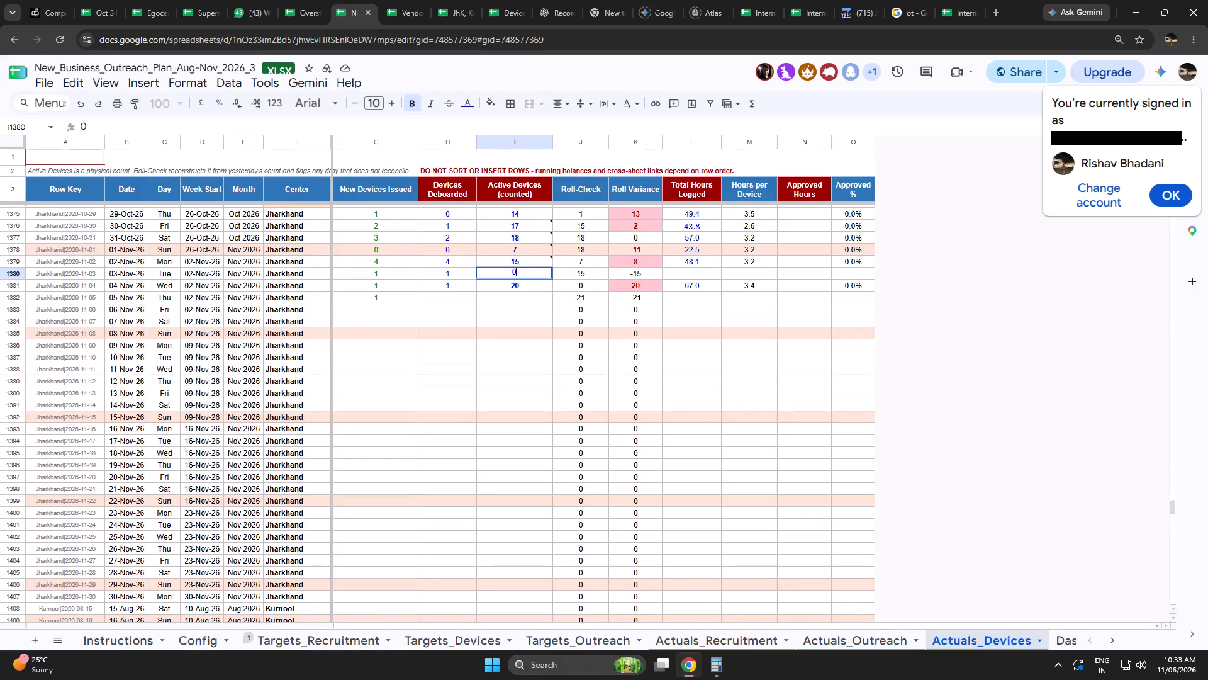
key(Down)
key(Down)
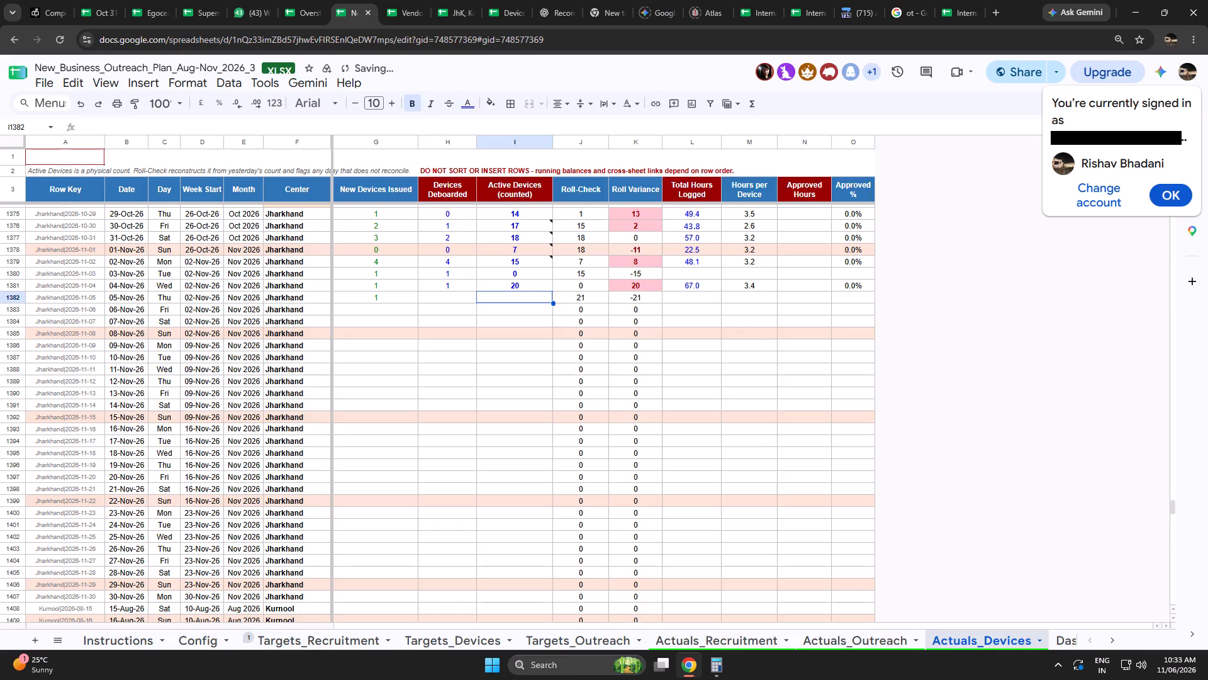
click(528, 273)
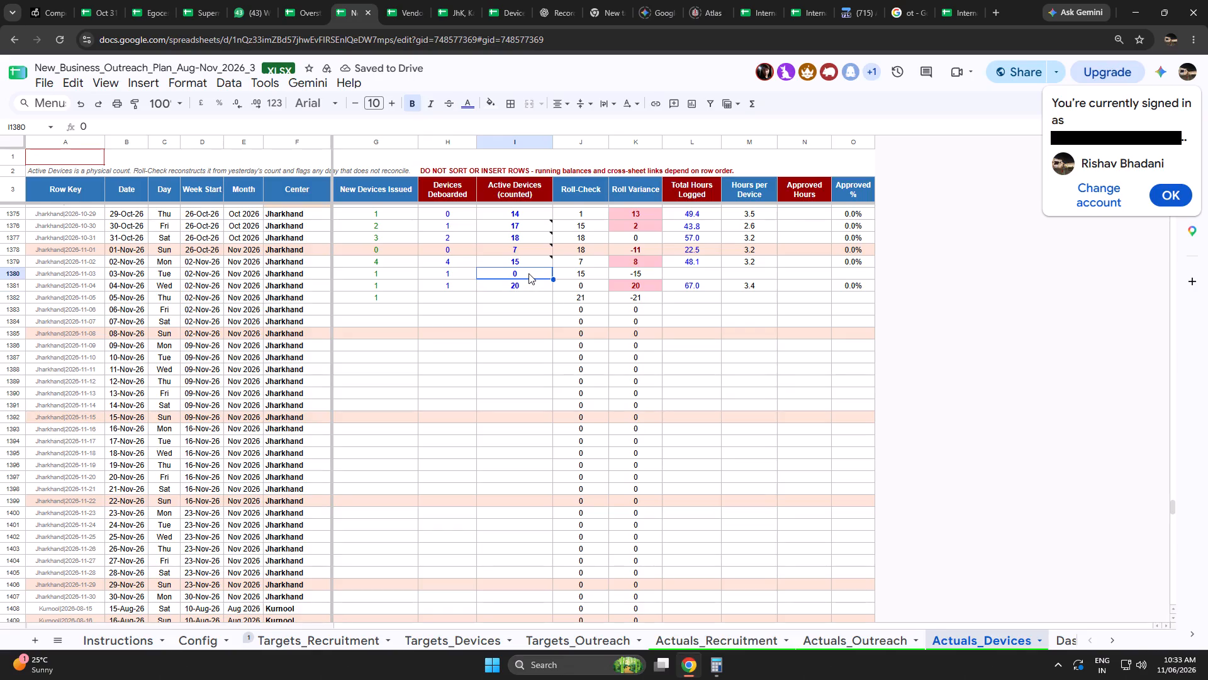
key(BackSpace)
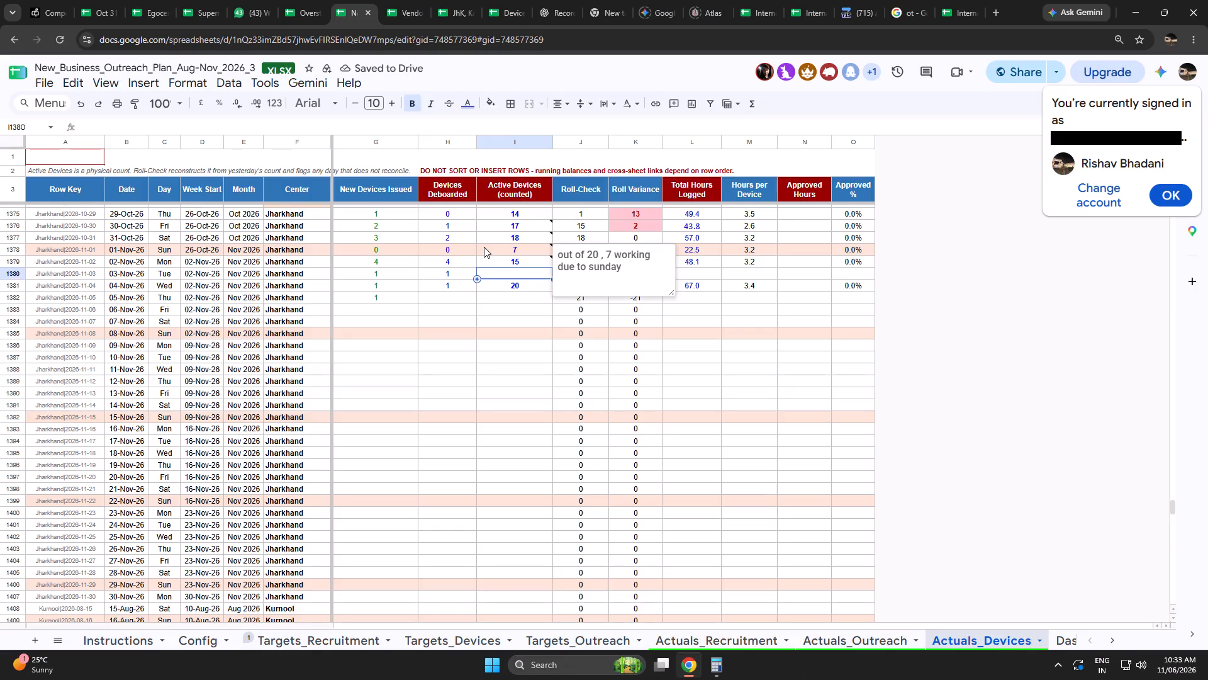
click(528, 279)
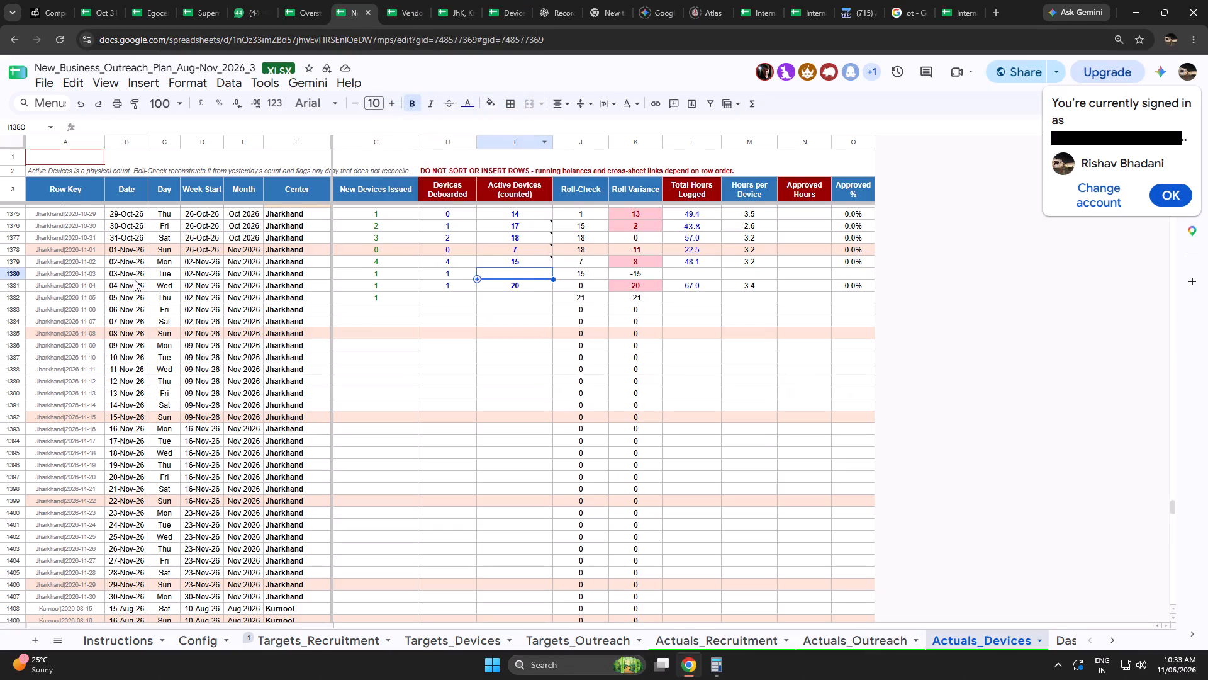
Look up the 11/3/2026 hours in the tracker's JHK sheet and enter 61.5 as Jharkhand's Total Hours Logged for 03-Nov-26 in Actuals_Devices.
drag(114, 275, 531, 277)
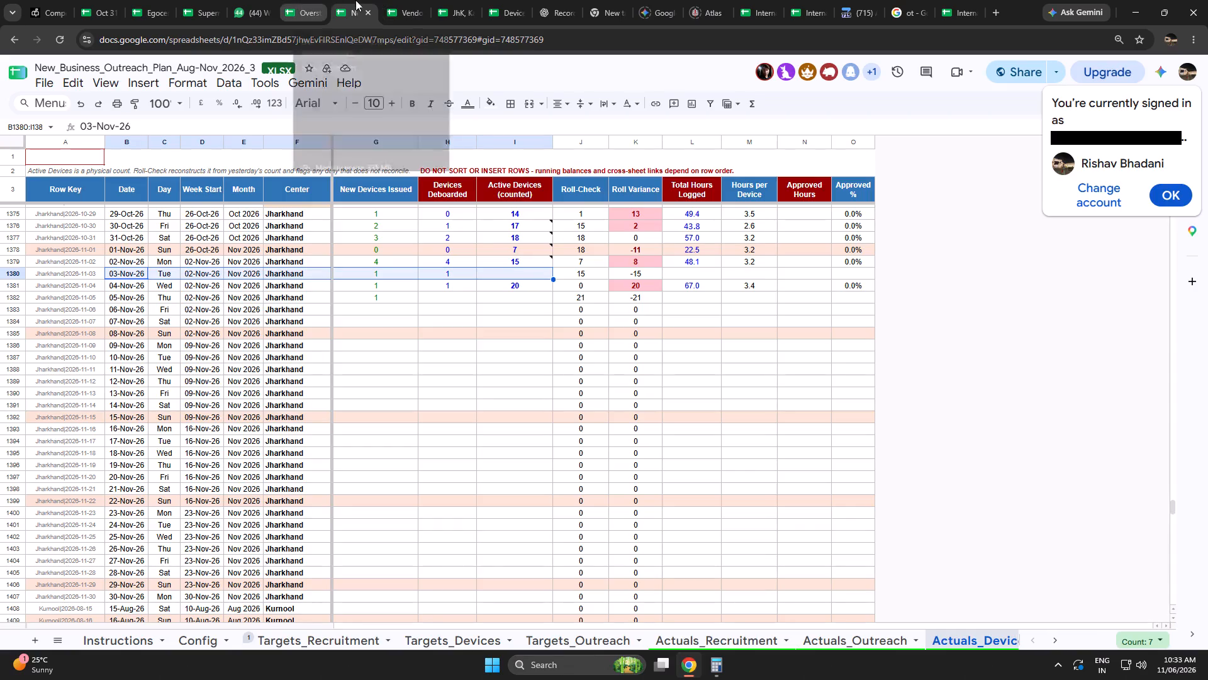
click(440, 0)
scroll(344, 478, up, 1)
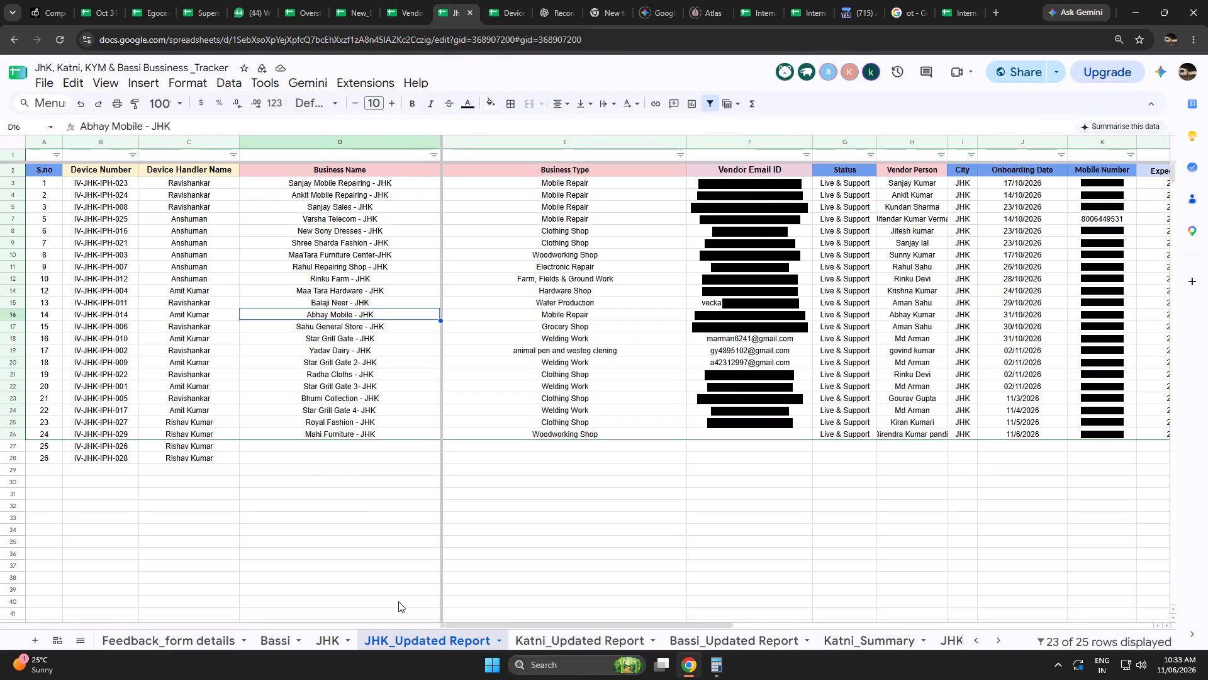
click(335, 640)
scroll(305, 518, up, 2)
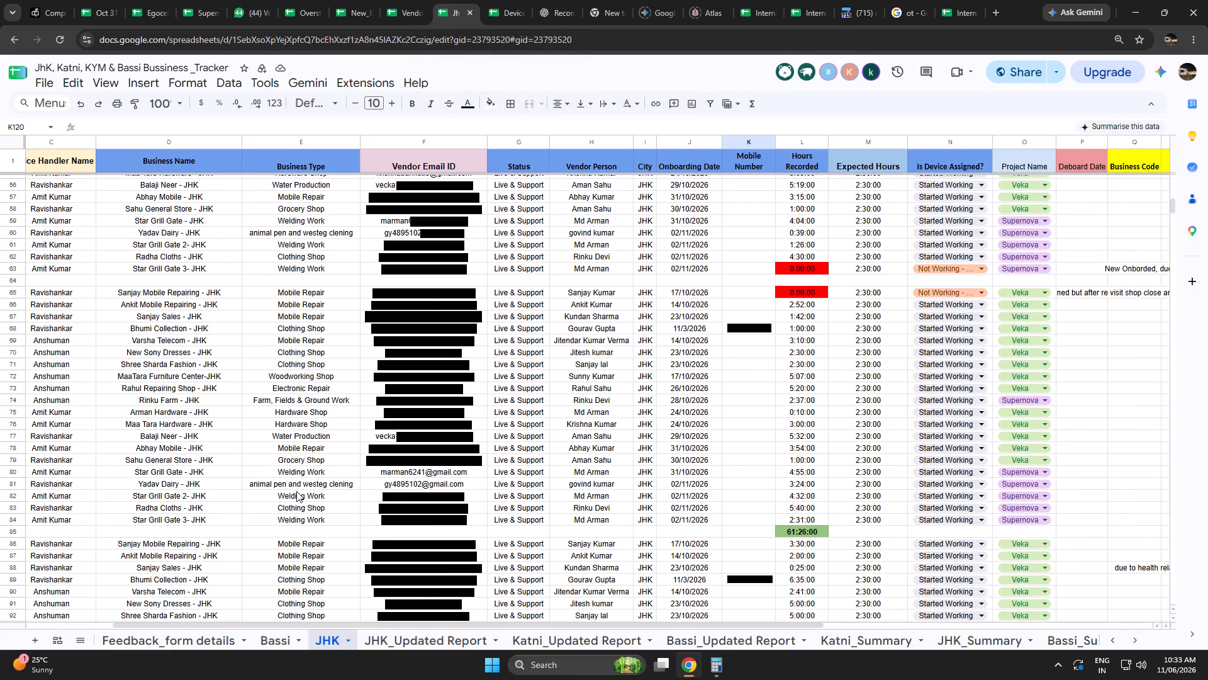
drag(274, 625, 116, 625)
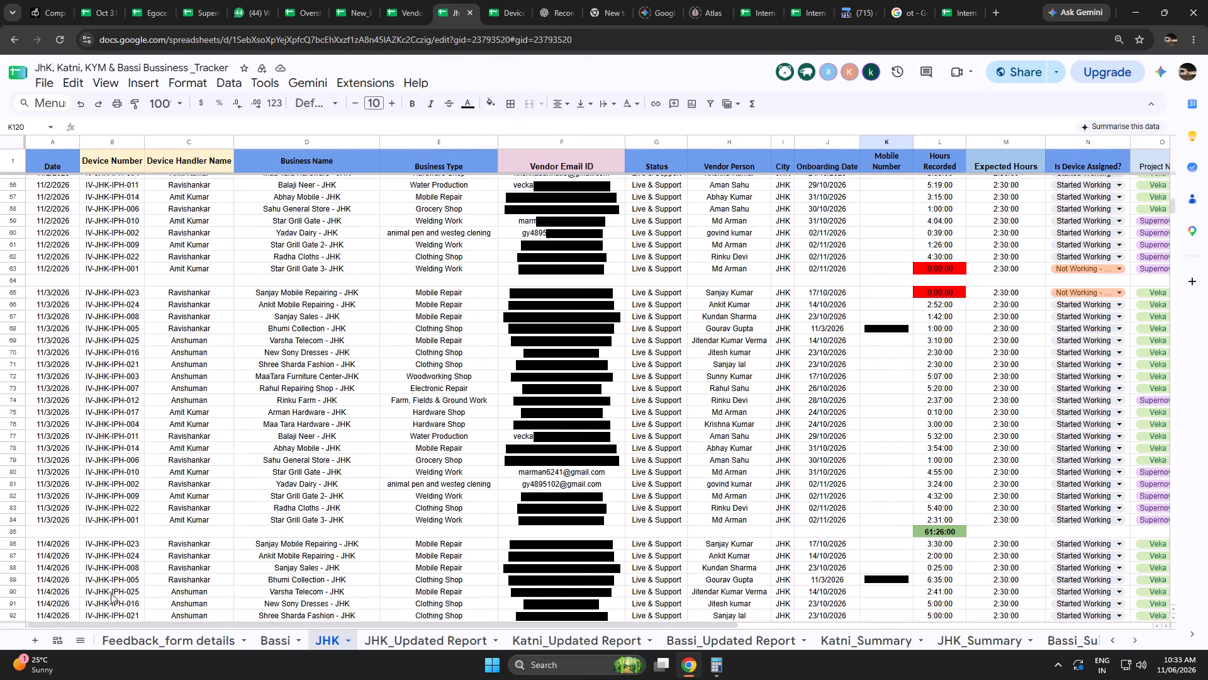
drag(935, 294, 944, 410)
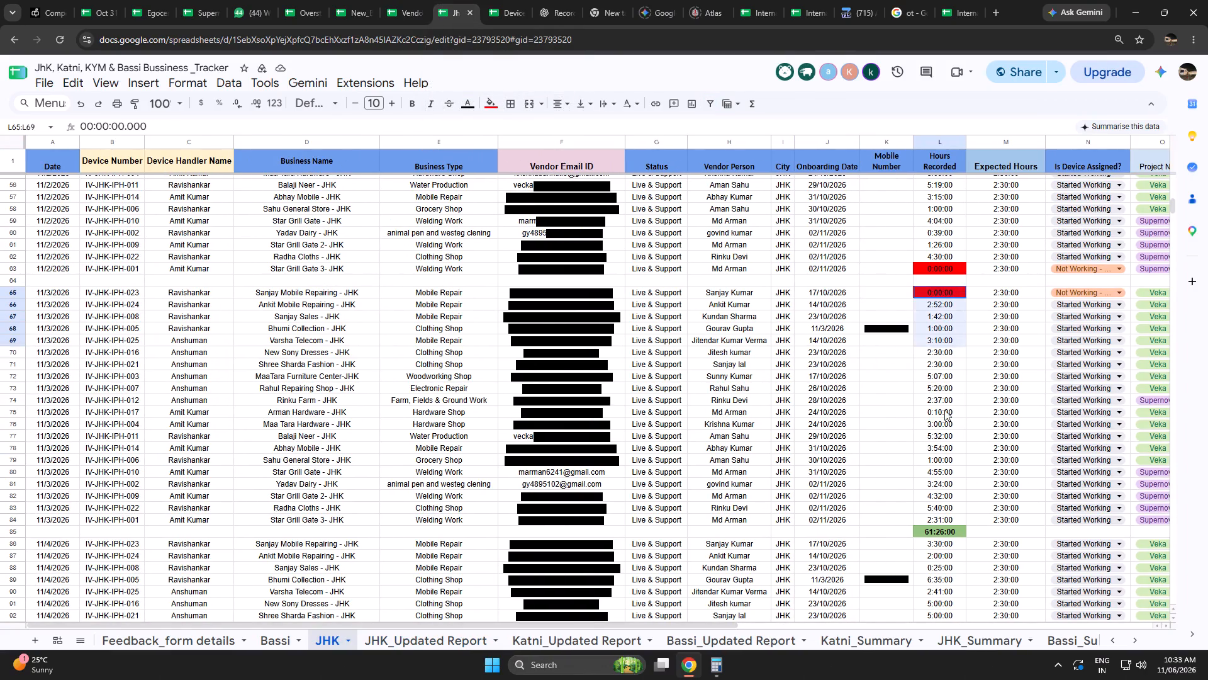
drag(944, 410, 945, 519)
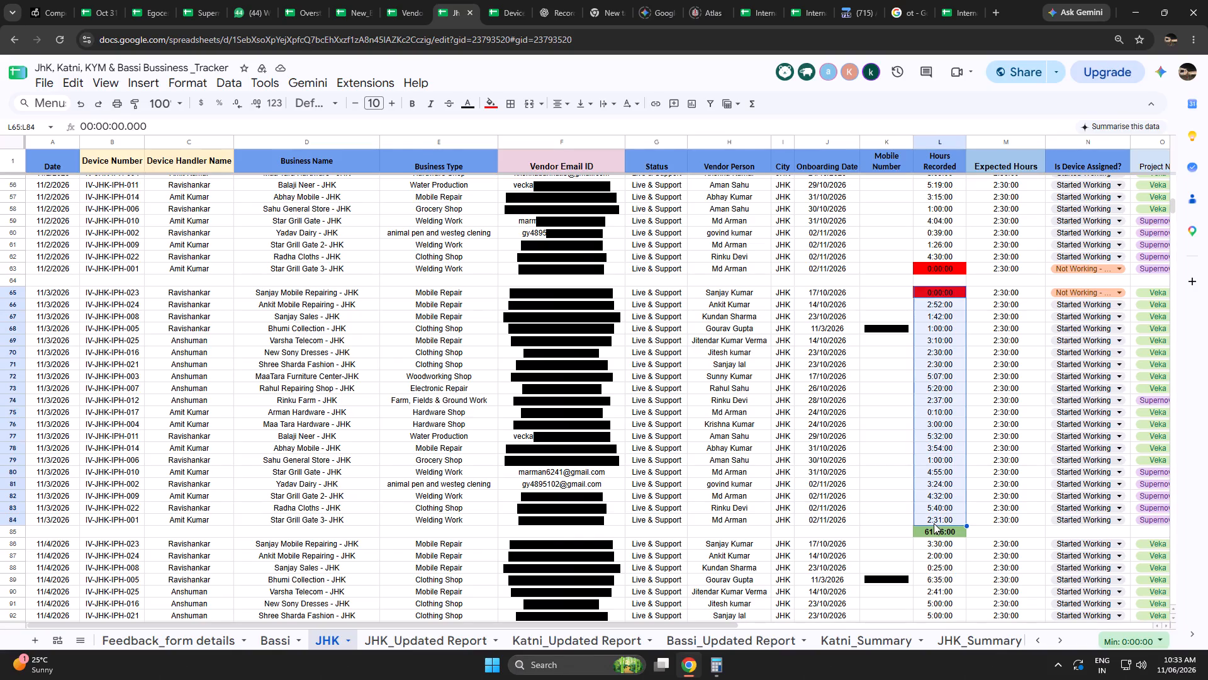
click(929, 535)
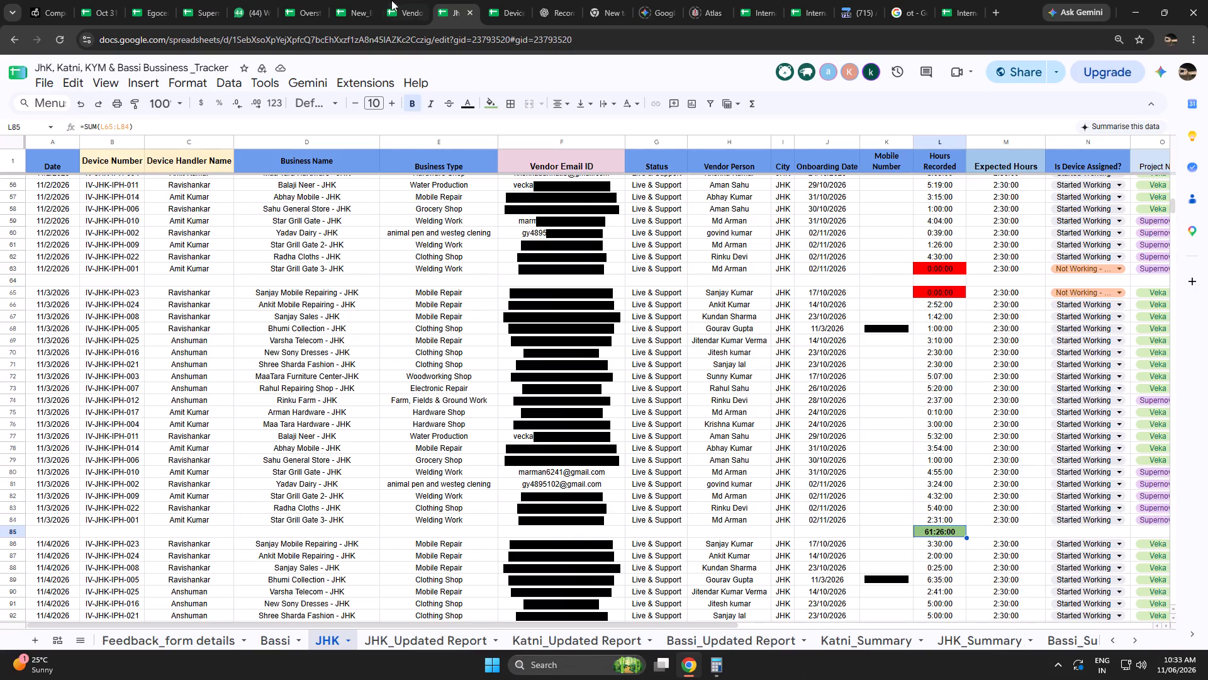
click(405, 0)
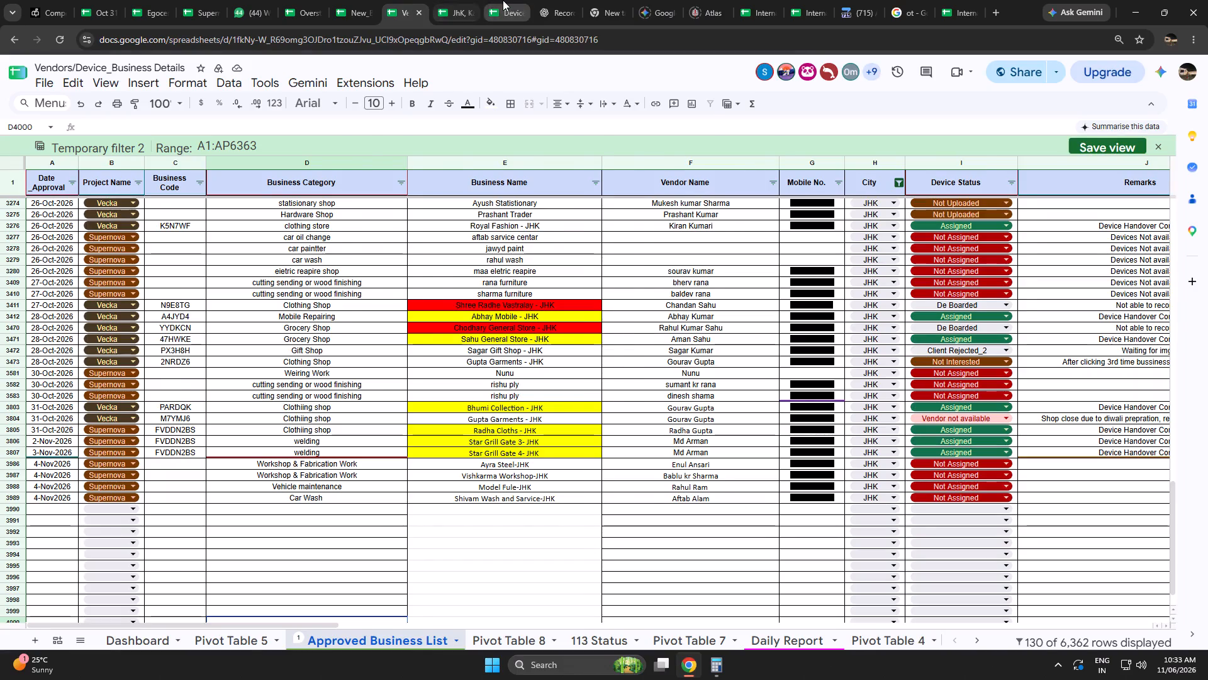
click(503, 0)
click(412, 0)
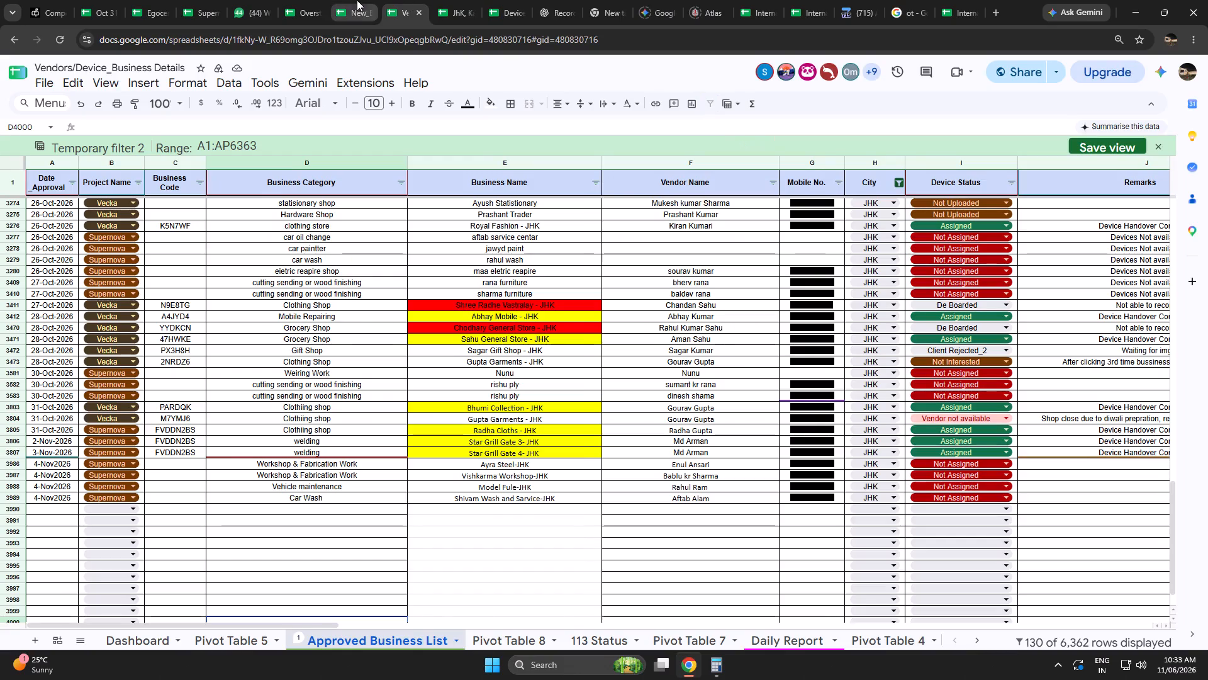
click(342, 0)
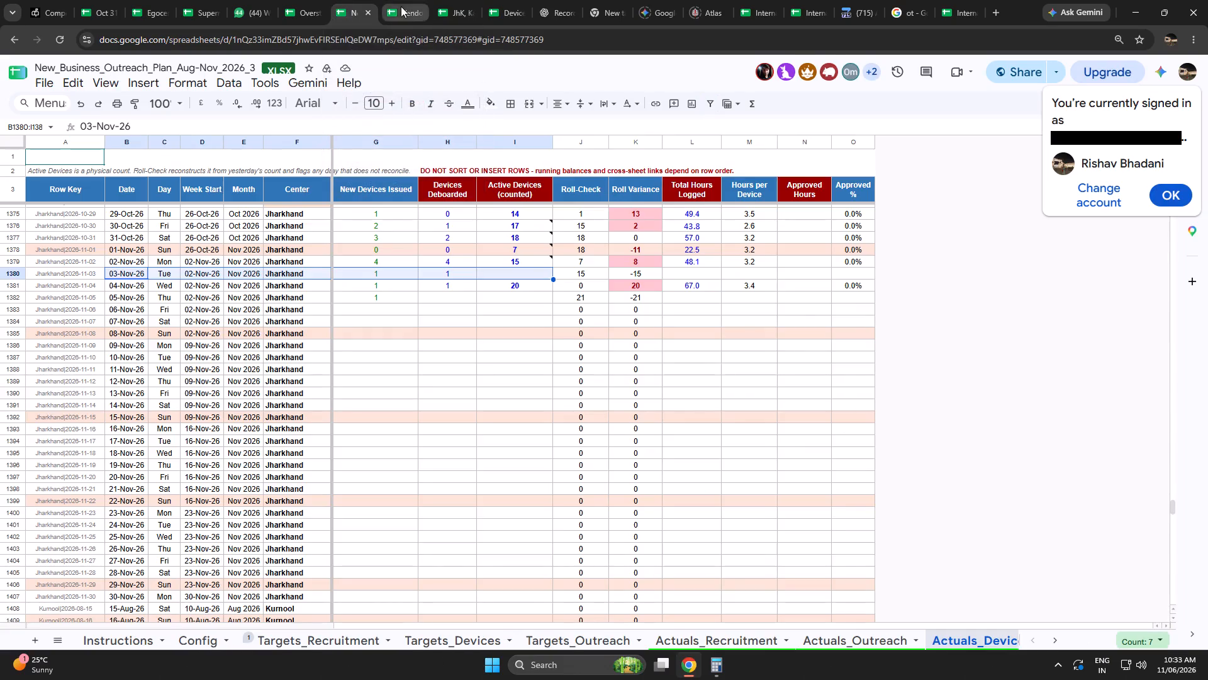
click(678, 275)
text(61.5)
Check the 11/3/2026 device rows in the tracker's JHK sheet and enter 19 as Jharkhand's active devices for 03-Nov-26 in Actuals_Devices.
key(Left)
key(Left)
key(Left)
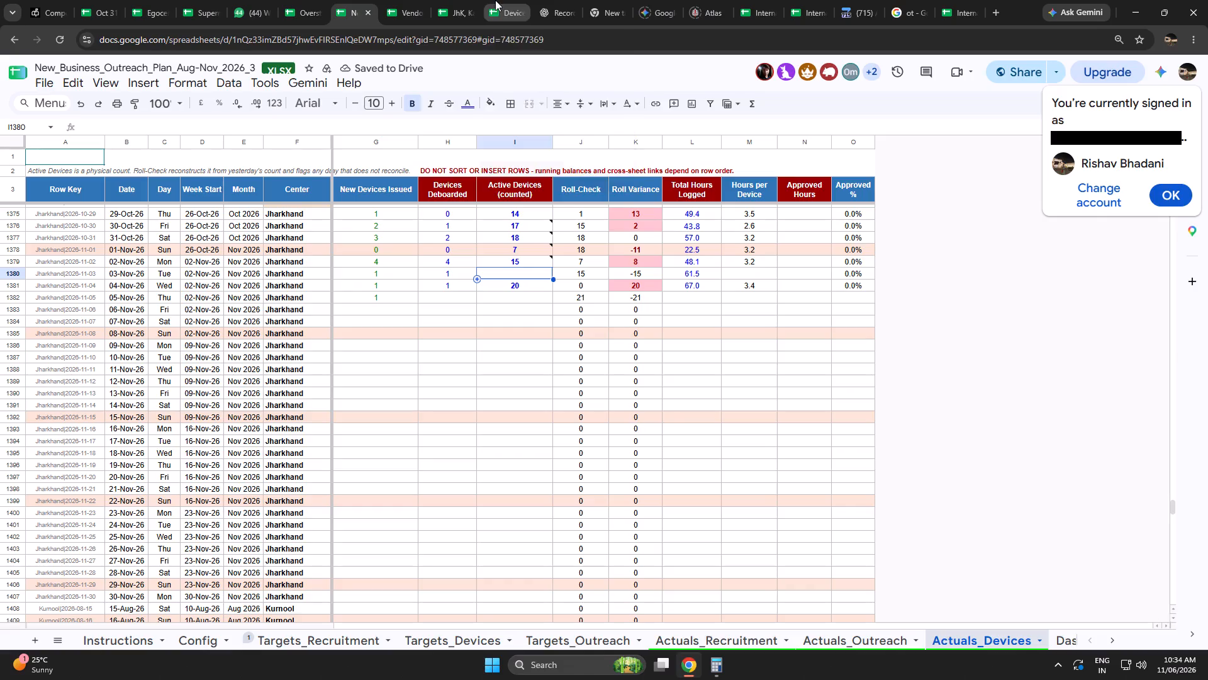
click(313, 0)
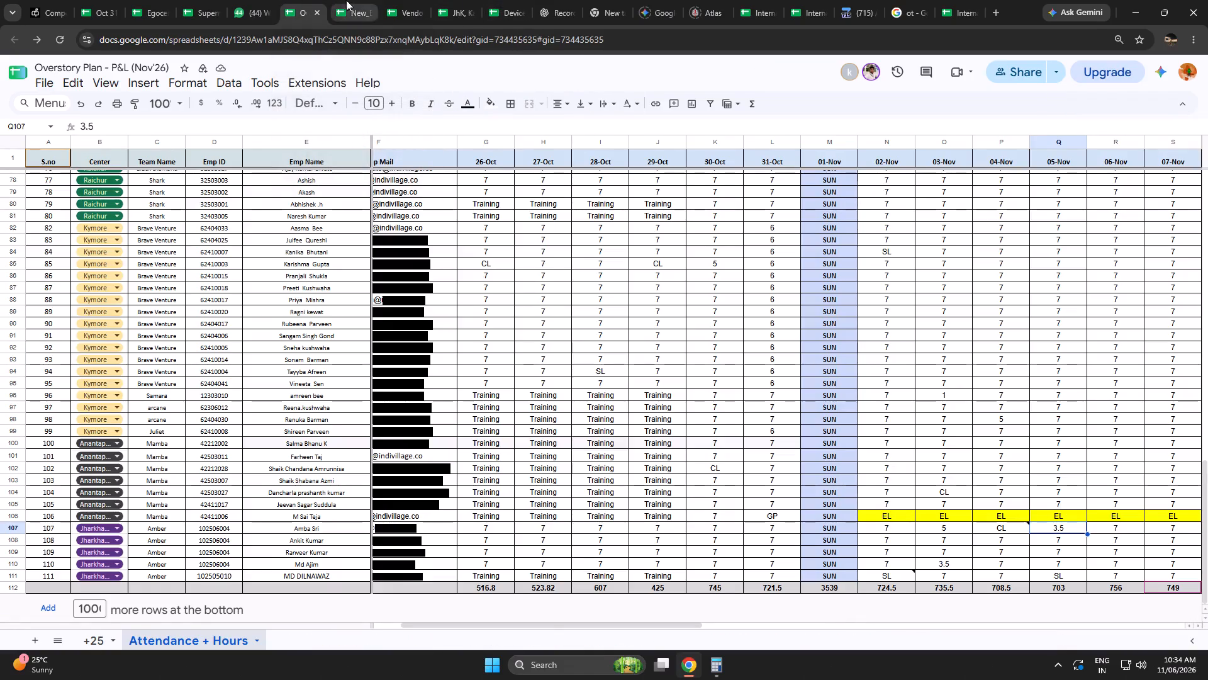
click(348, 0)
click(450, 0)
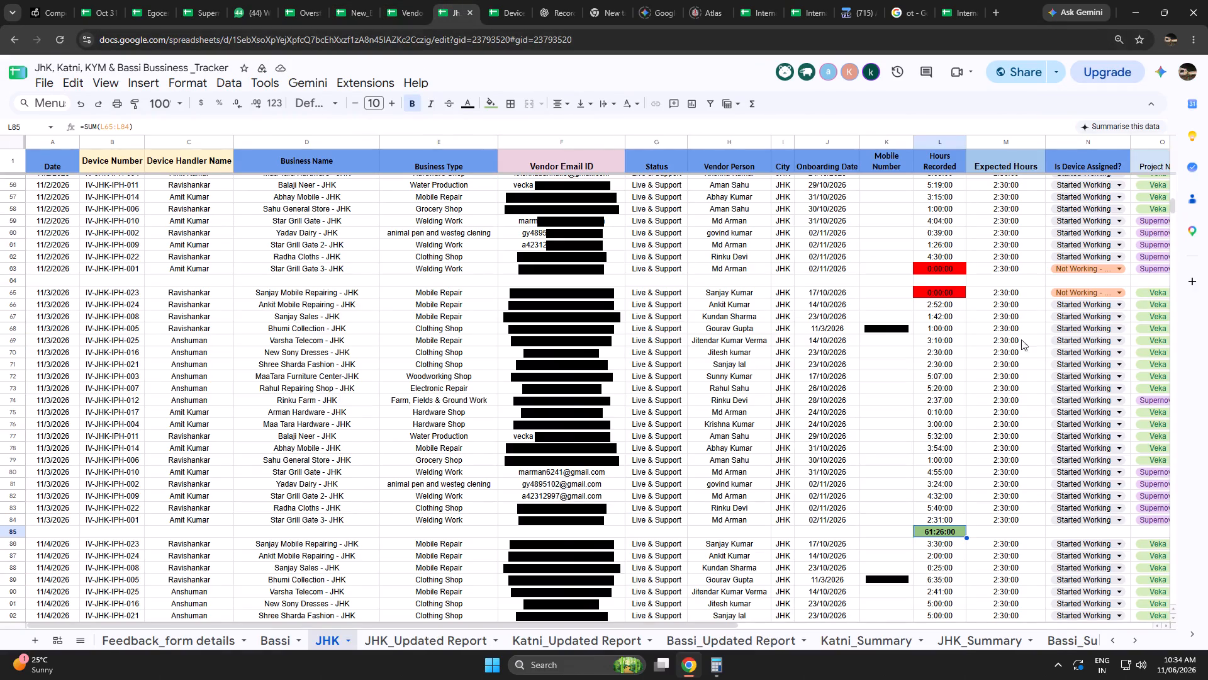
drag(927, 288, 929, 516)
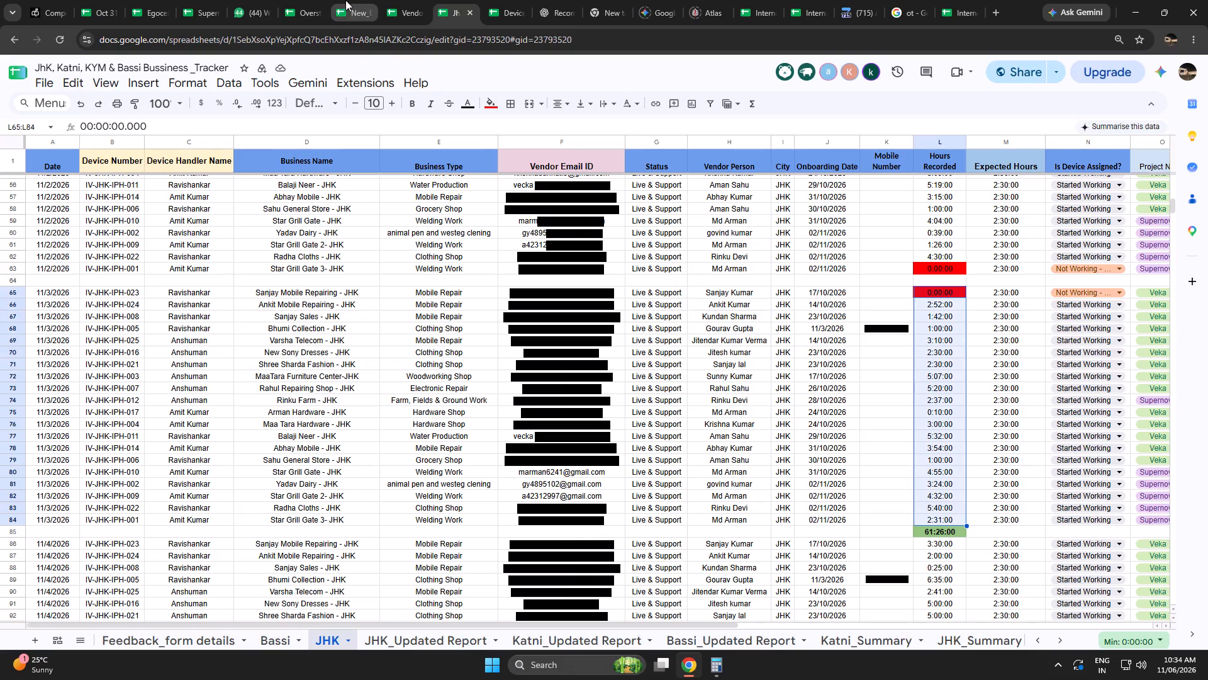
click(389, 0)
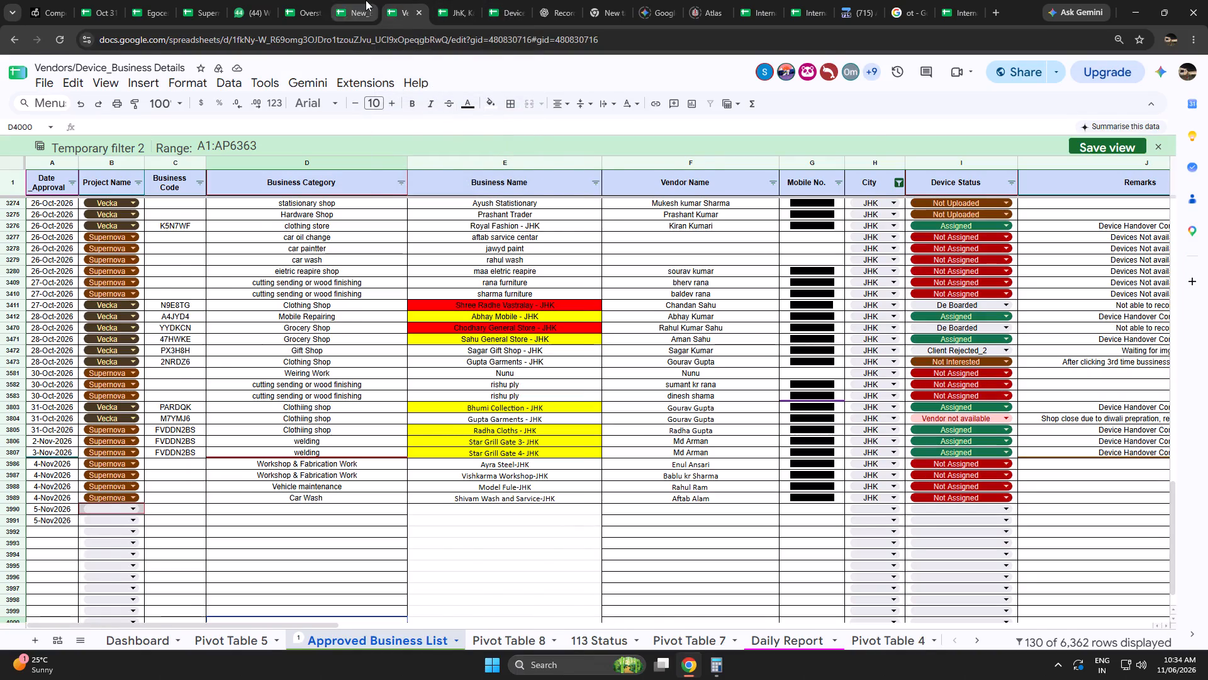
click(366, 0)
text(19)
click(511, 315)
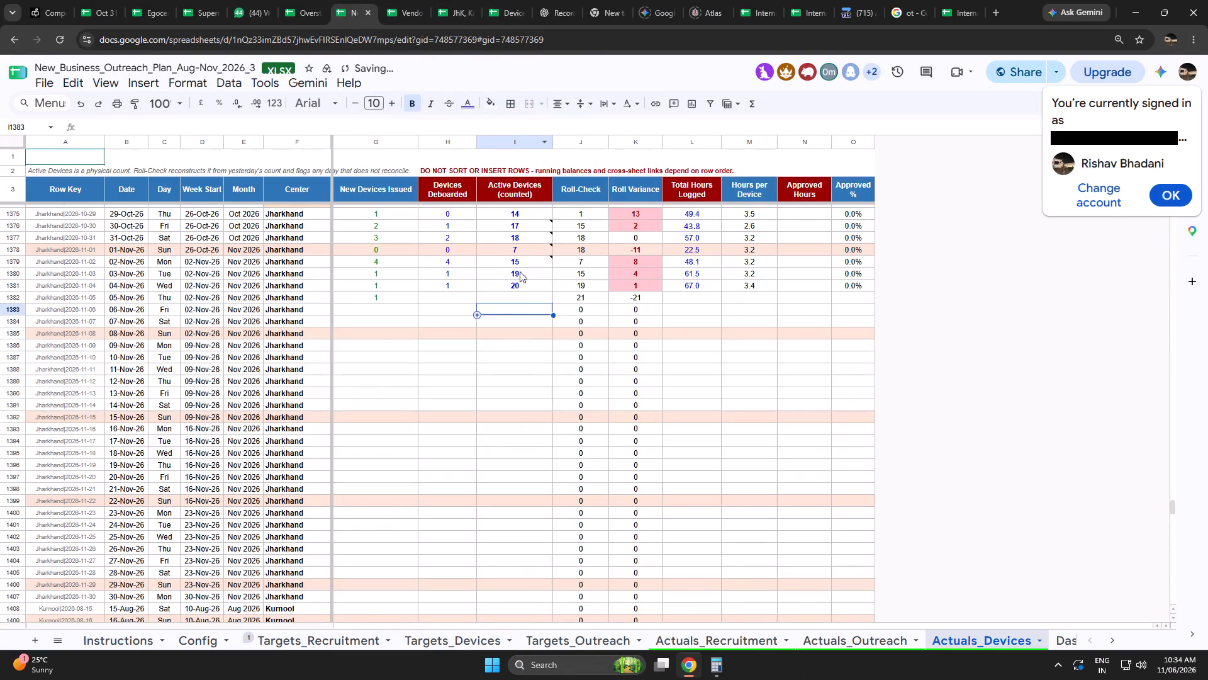
Add the note "out of 20, 19 working" to Jharkhand's active devices cell for 03-Nov-26.
click(520, 271)
right_click(520, 271)
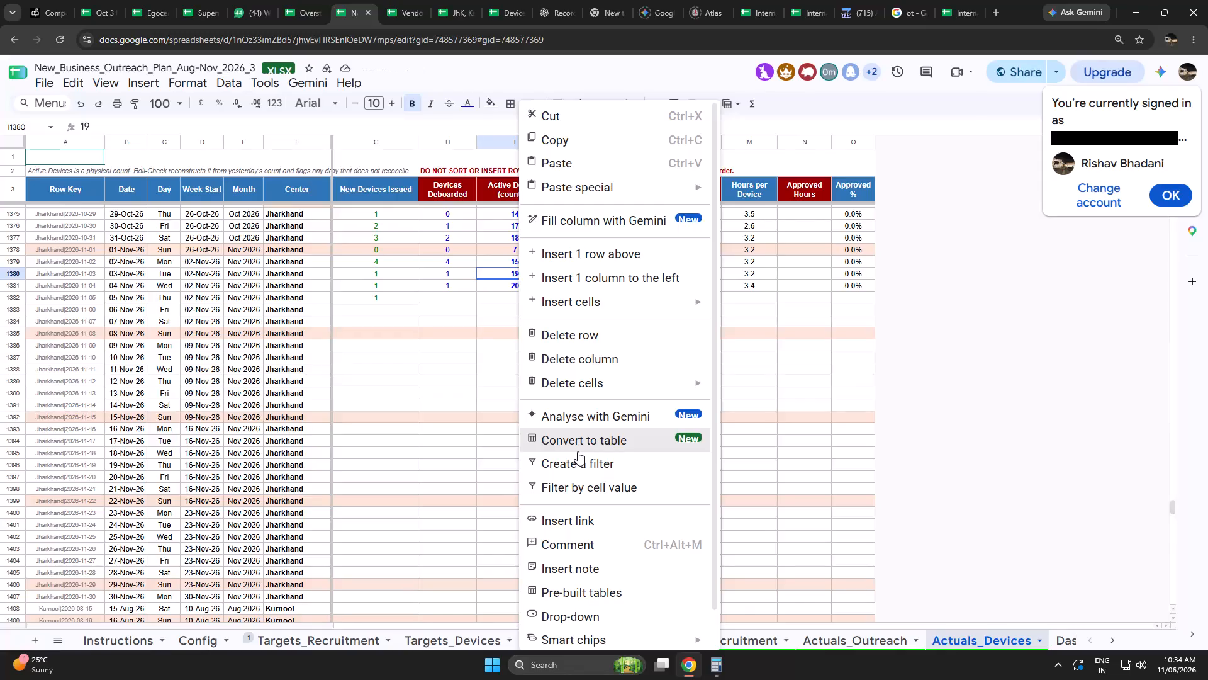
click(580, 560)
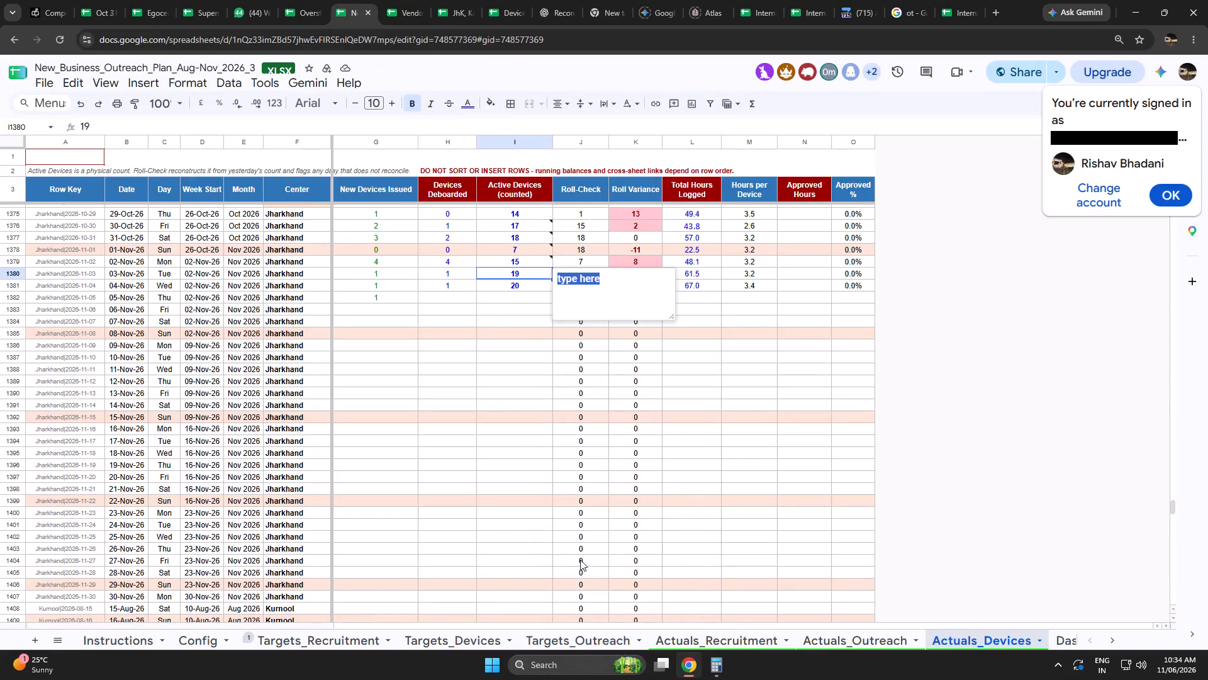
text(out of 20)
key(space)
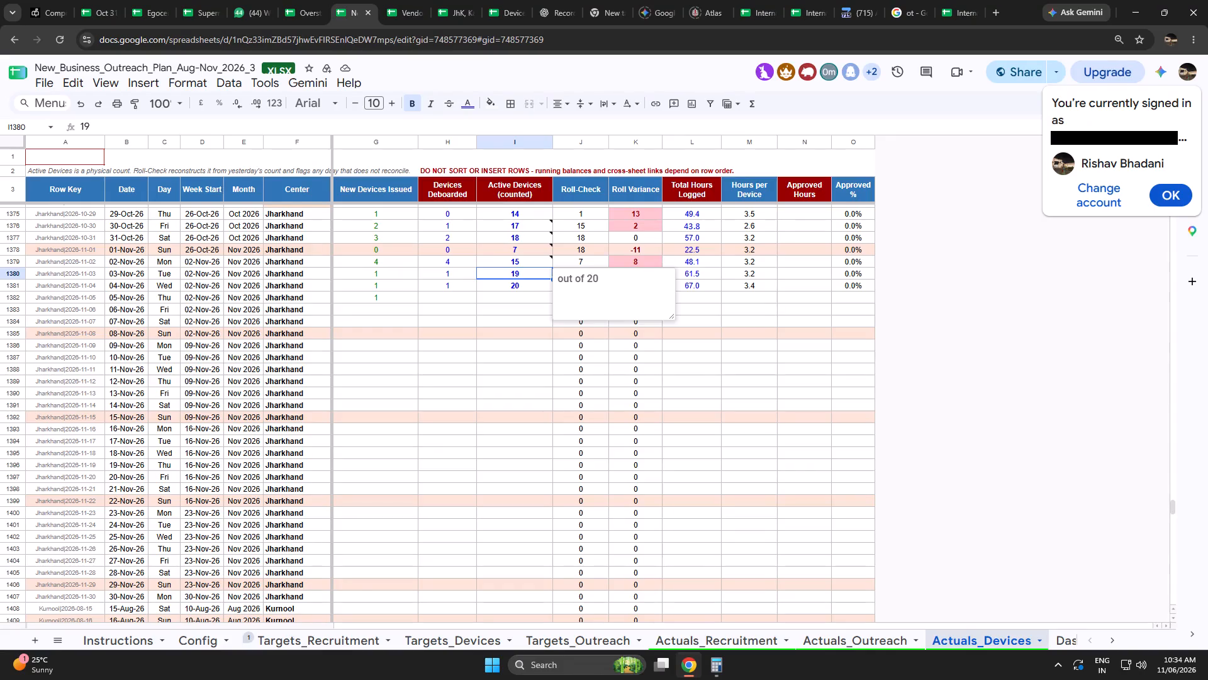
key(BackSpace)
text(,)
key(space)
text(19 working)
key(Return)
click(764, 401)
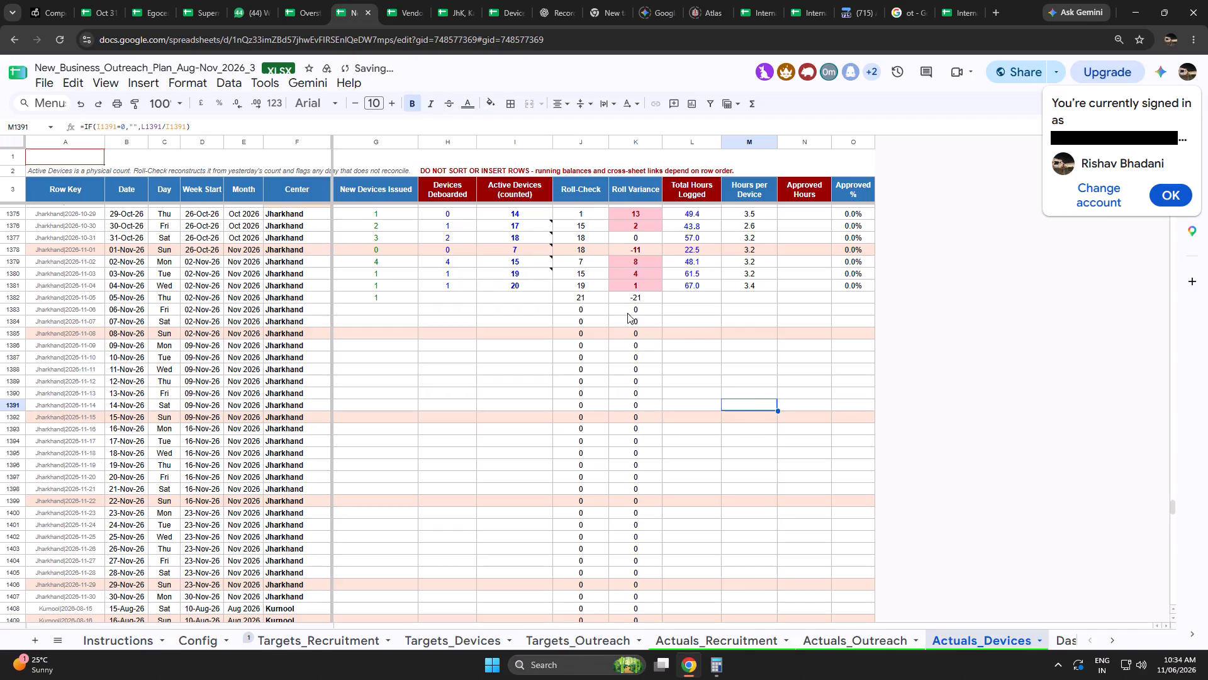
Enter 0 devices deboarded and 21 active devices for Jharkhand on 05-Nov-26.
click(533, 288)
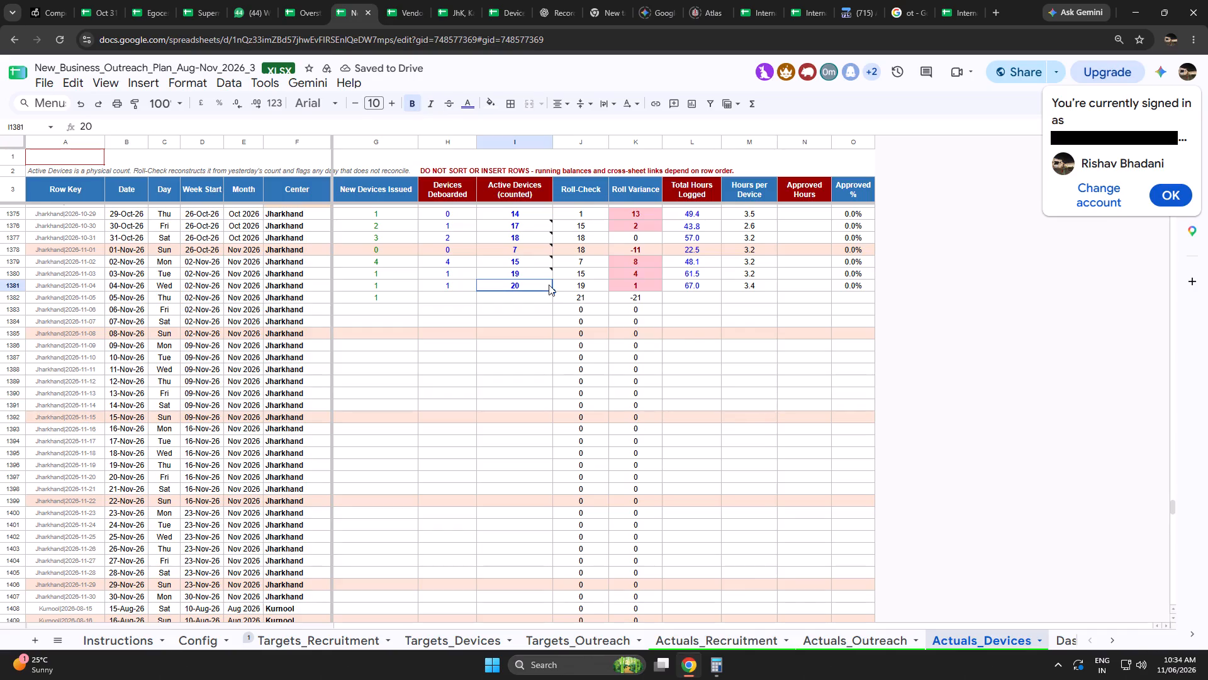
click(527, 280)
click(442, 304)
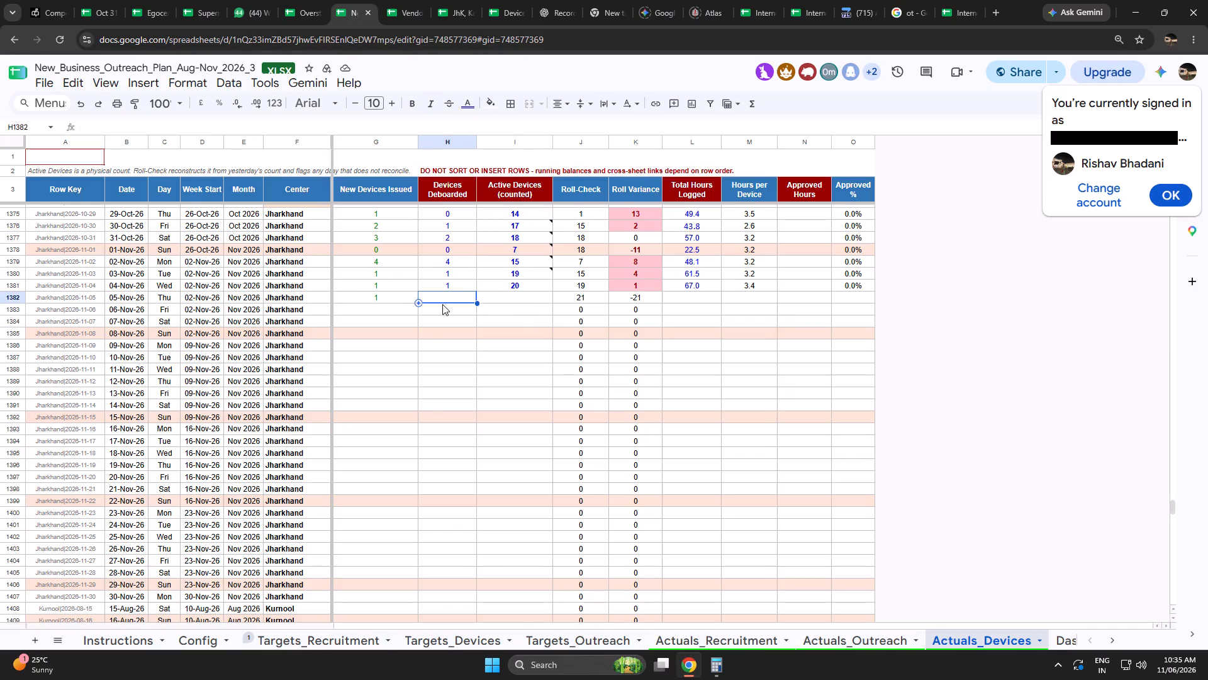
key(0)
key(Right)
key(Right)
key(Left)
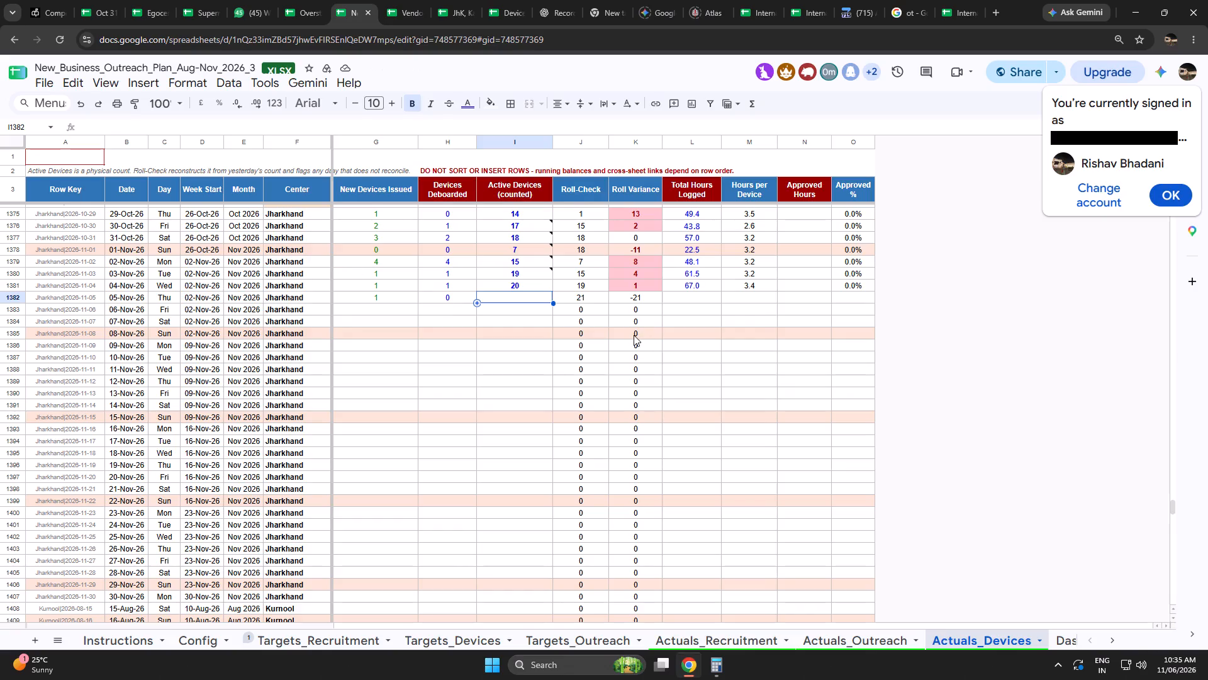
text(21)
key(Right)
key(Right)
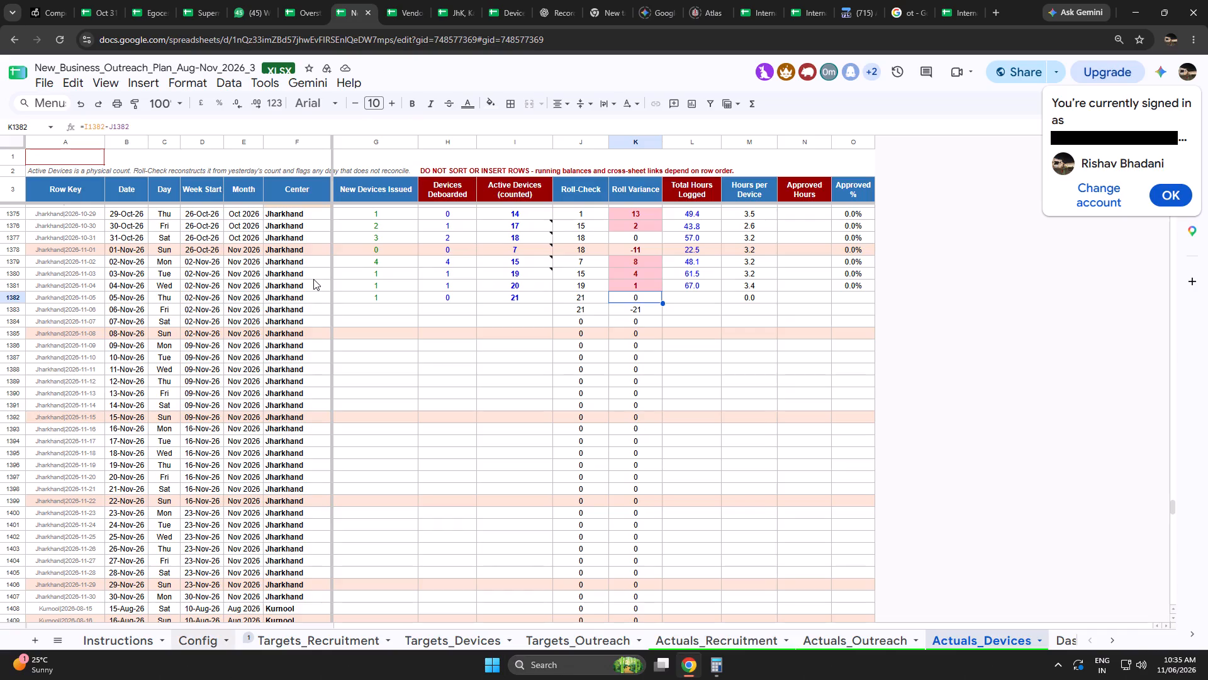
Look up the 11/05/2026 hours total in the tracker's JHK_Updated Report and enter 66.5 as Jharkhand's Total Hours Logged for 05-Nov-26 in Actuals_Devices.
click(676, 298)
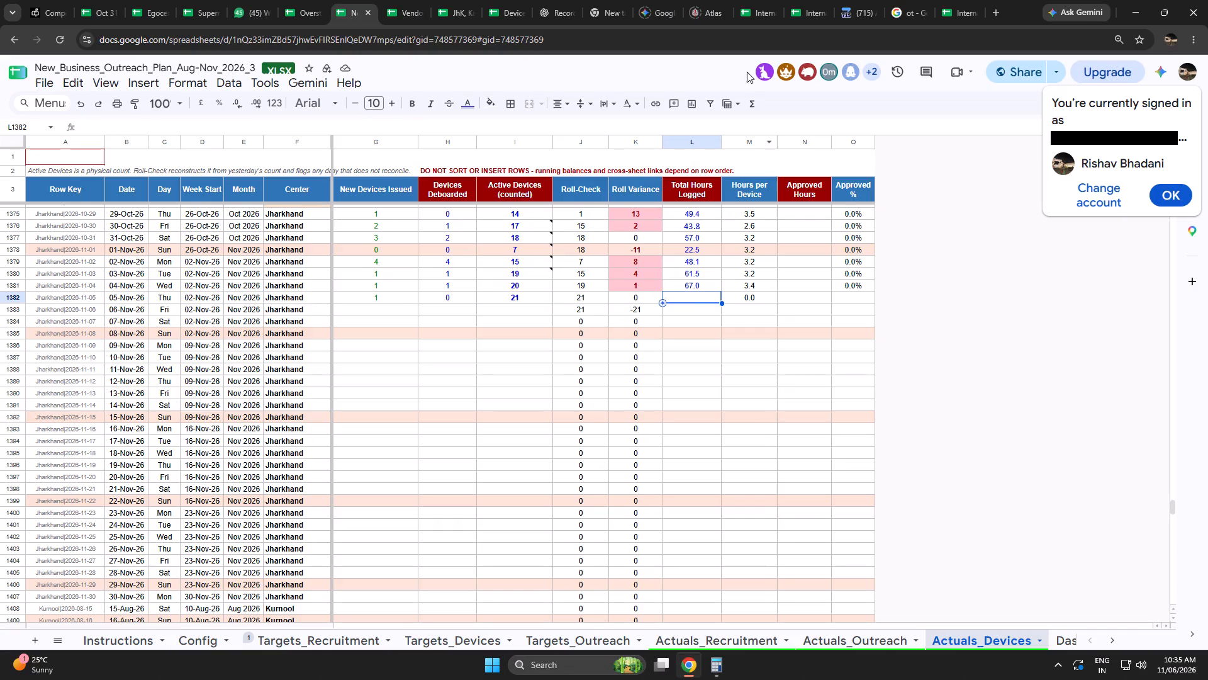
click(400, 0)
click(313, 0)
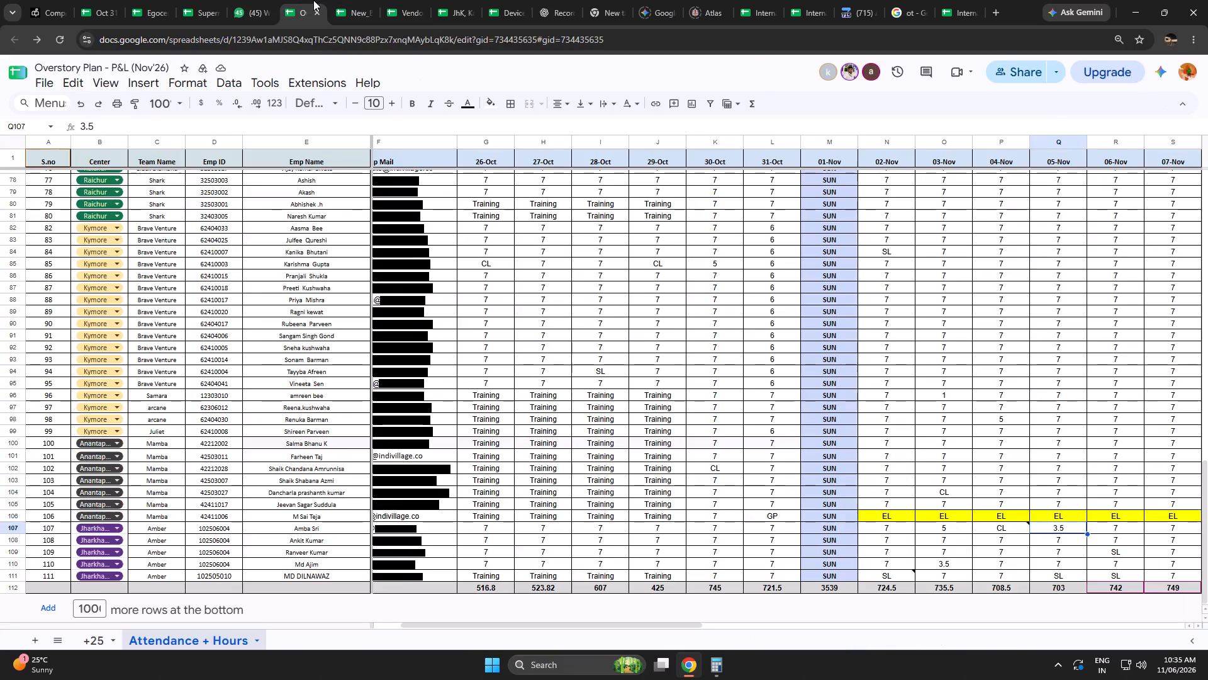
click(456, 0)
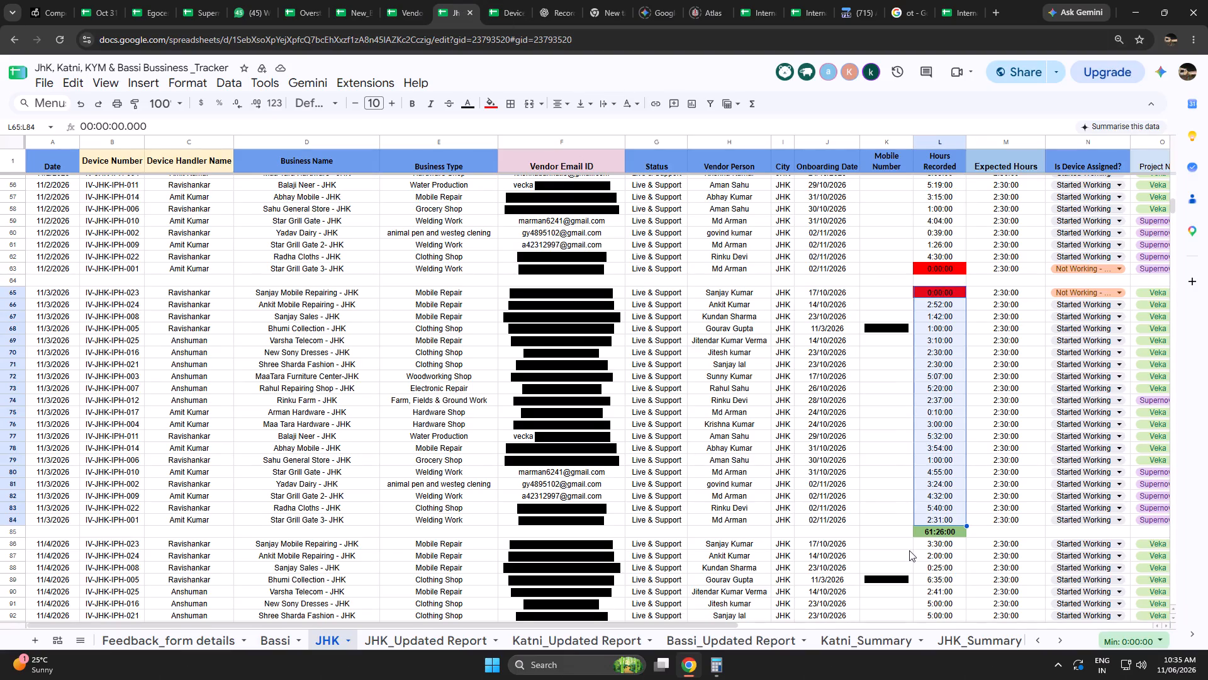
scroll(909, 550, down, 1)
click(419, 642)
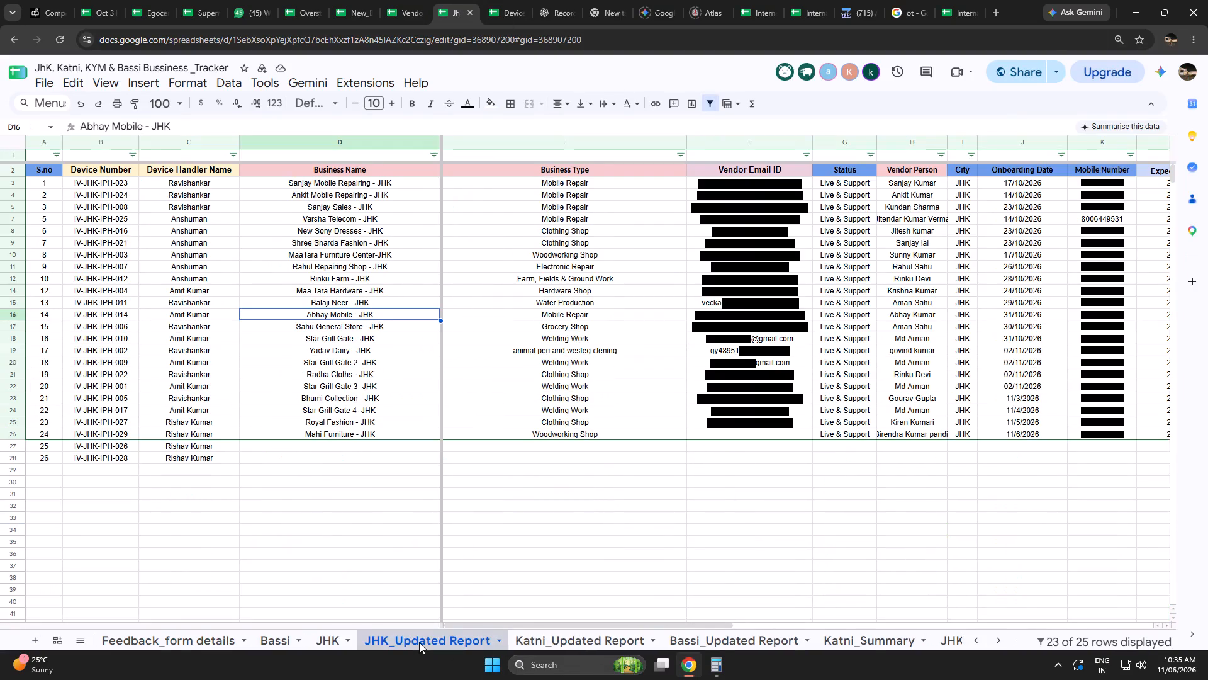
drag(469, 623, 620, 616)
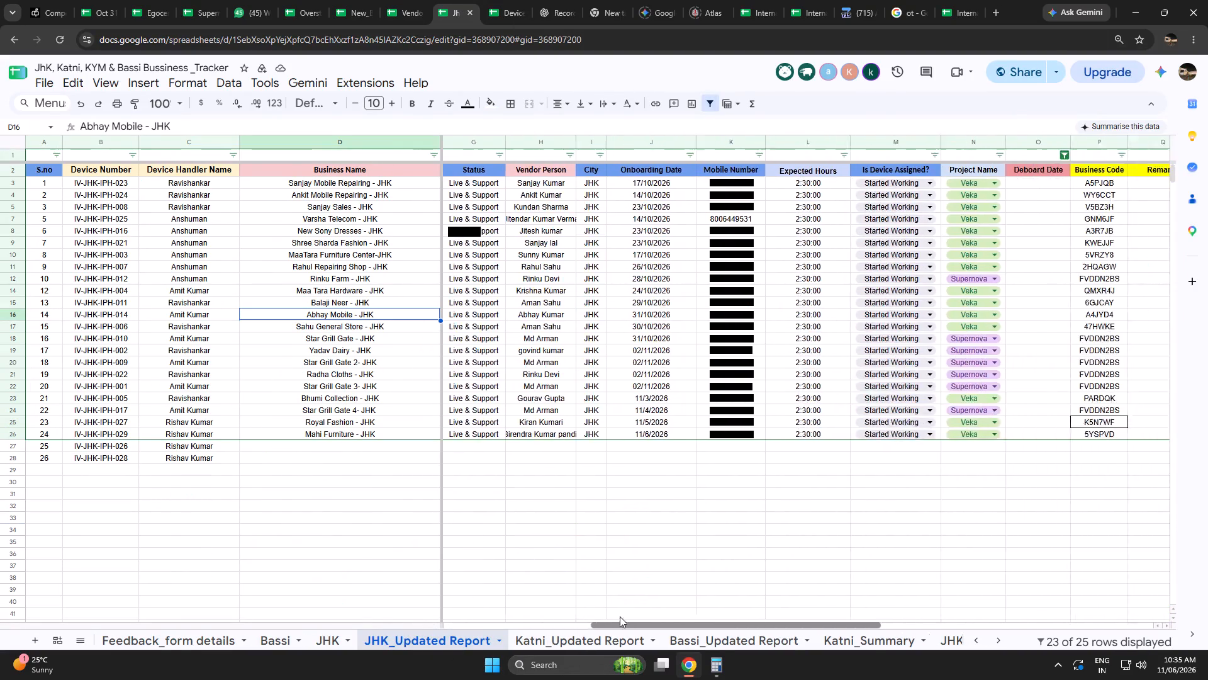
drag(620, 616, 908, 599)
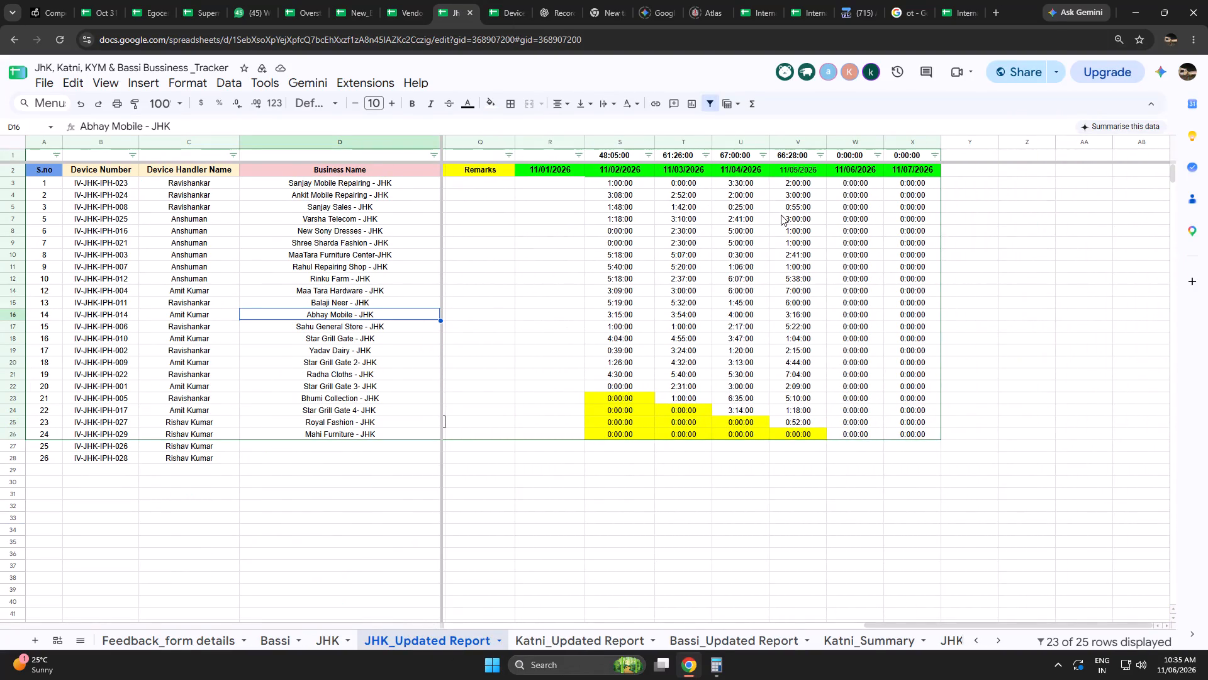
click(790, 152)
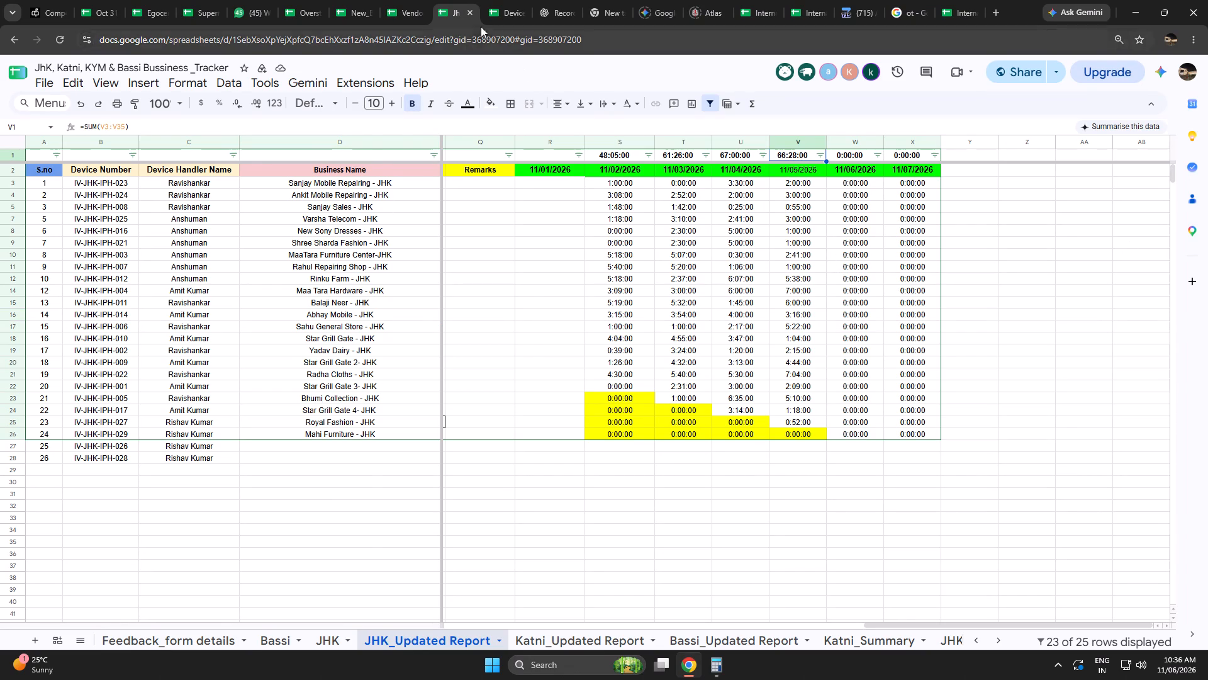
click(515, 0)
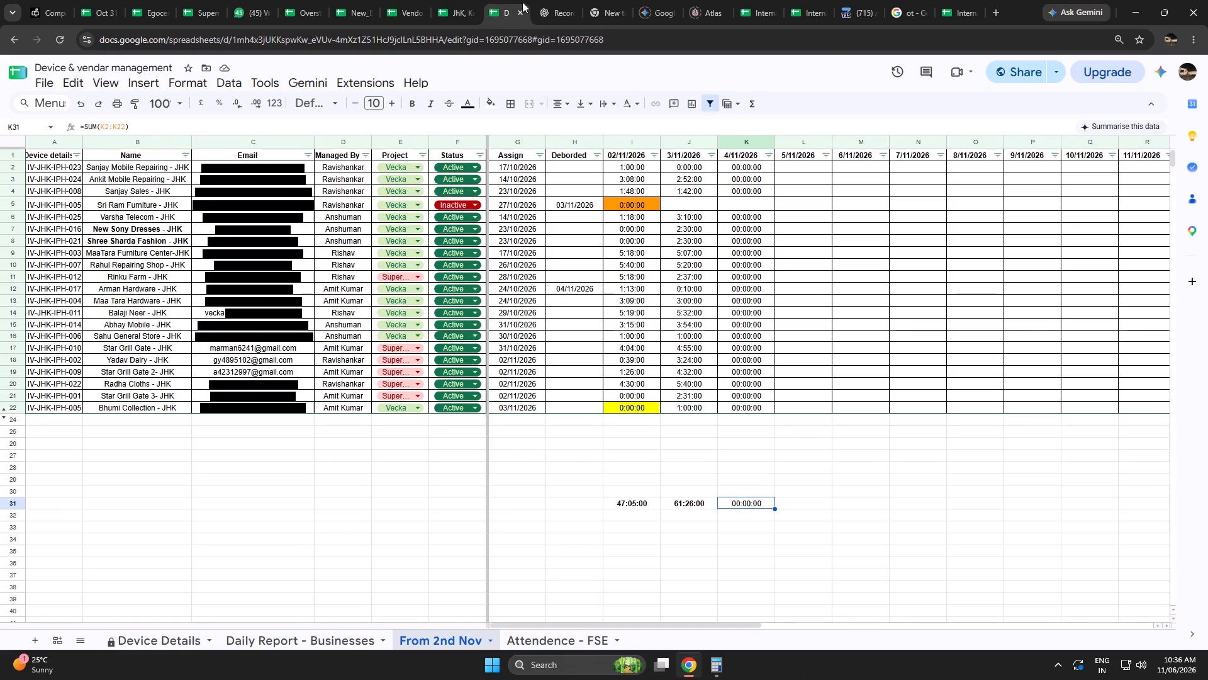
click(461, 0)
click(398, 0)
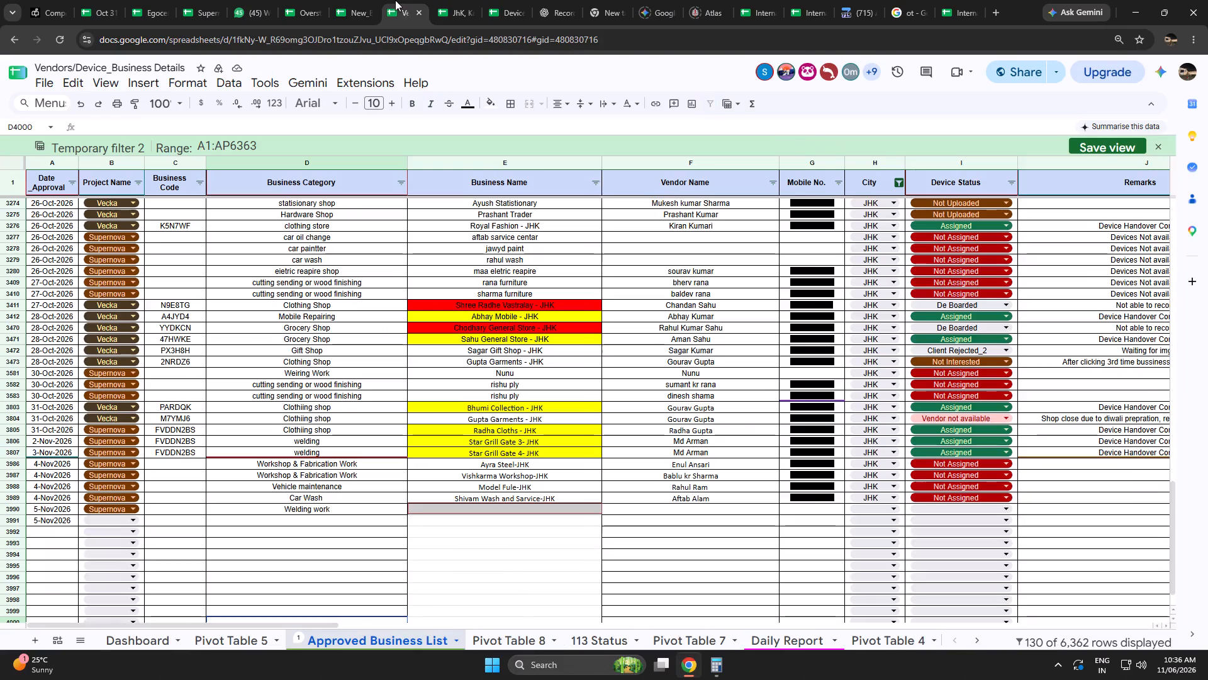
click(360, 0)
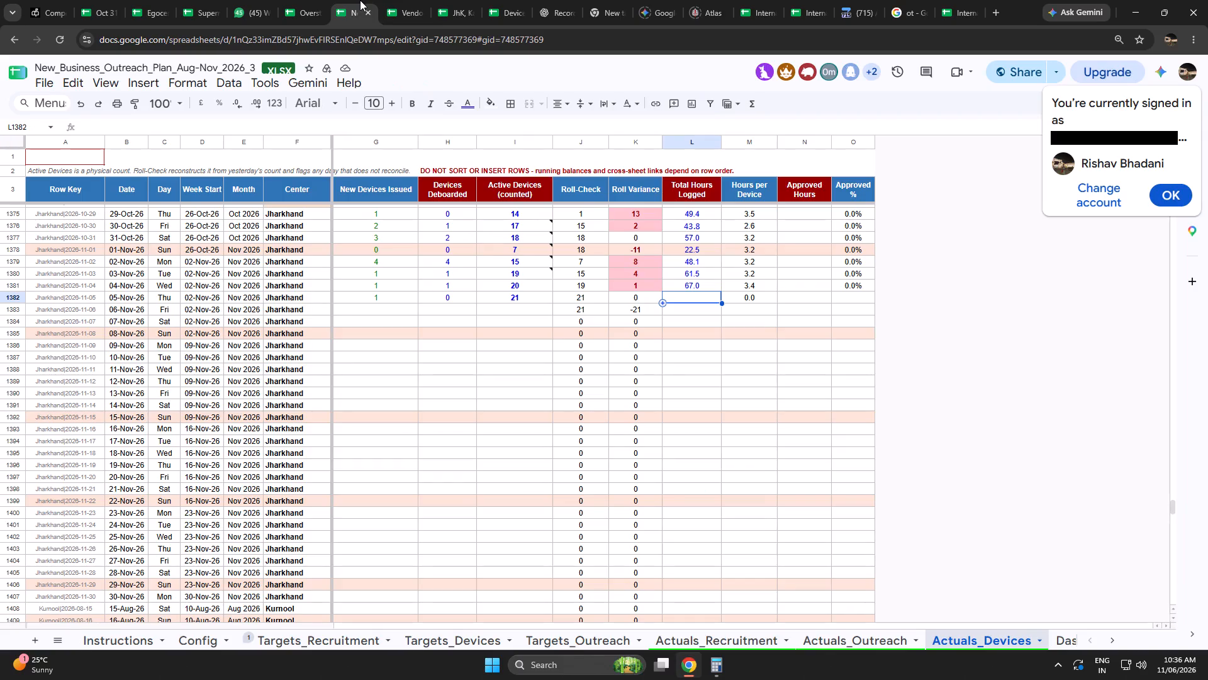
text(66.5)
key(Return)
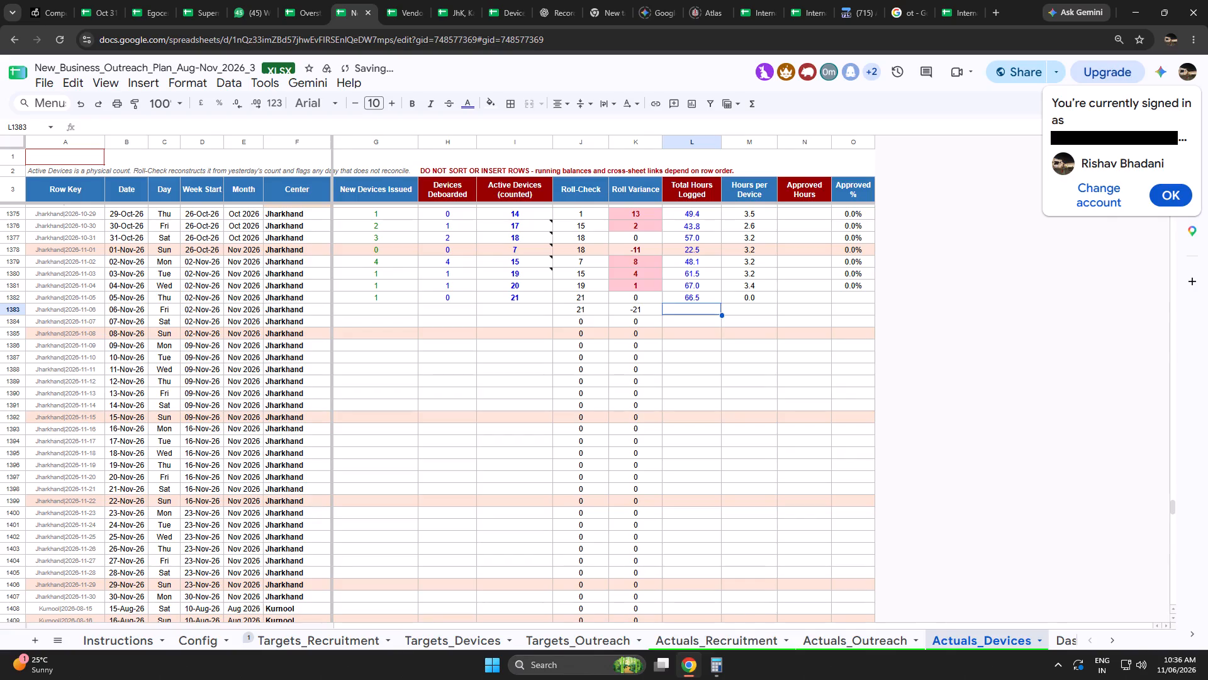
Enter 3 new devices issued and 0 devices deboarded for Jharkhand on 06-Nov-26.
click(371, 312)
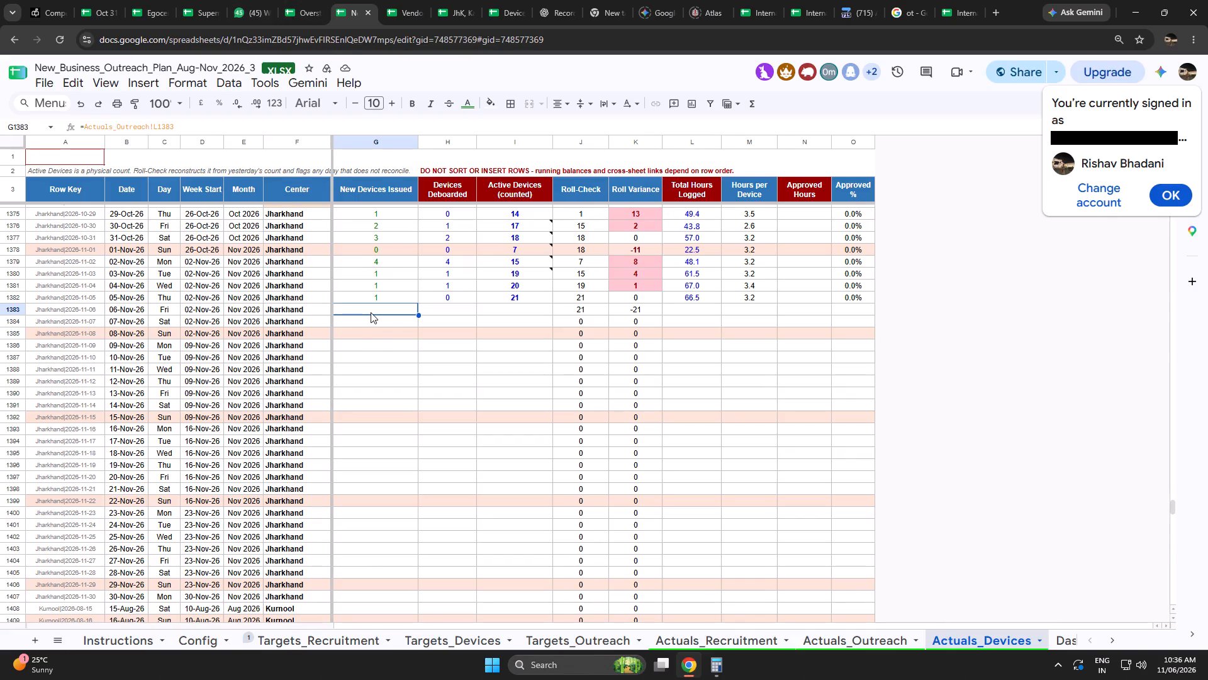
key(3)
key(Right)
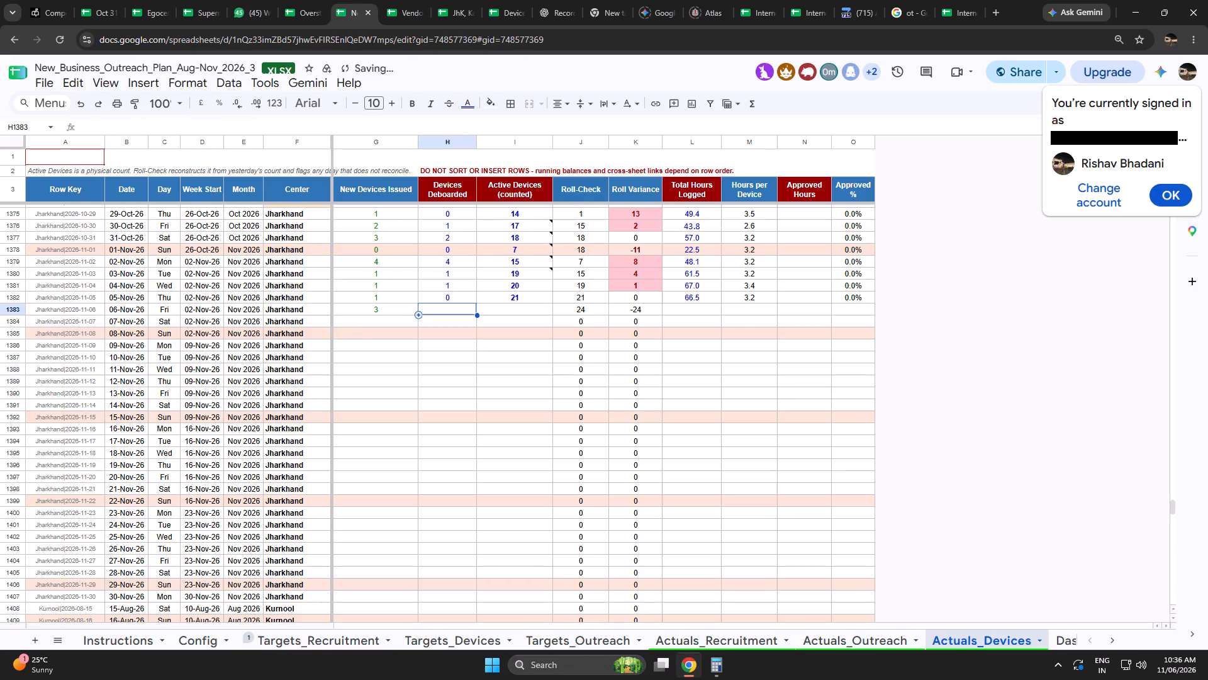
key(0)
key(Right)
key(Right)
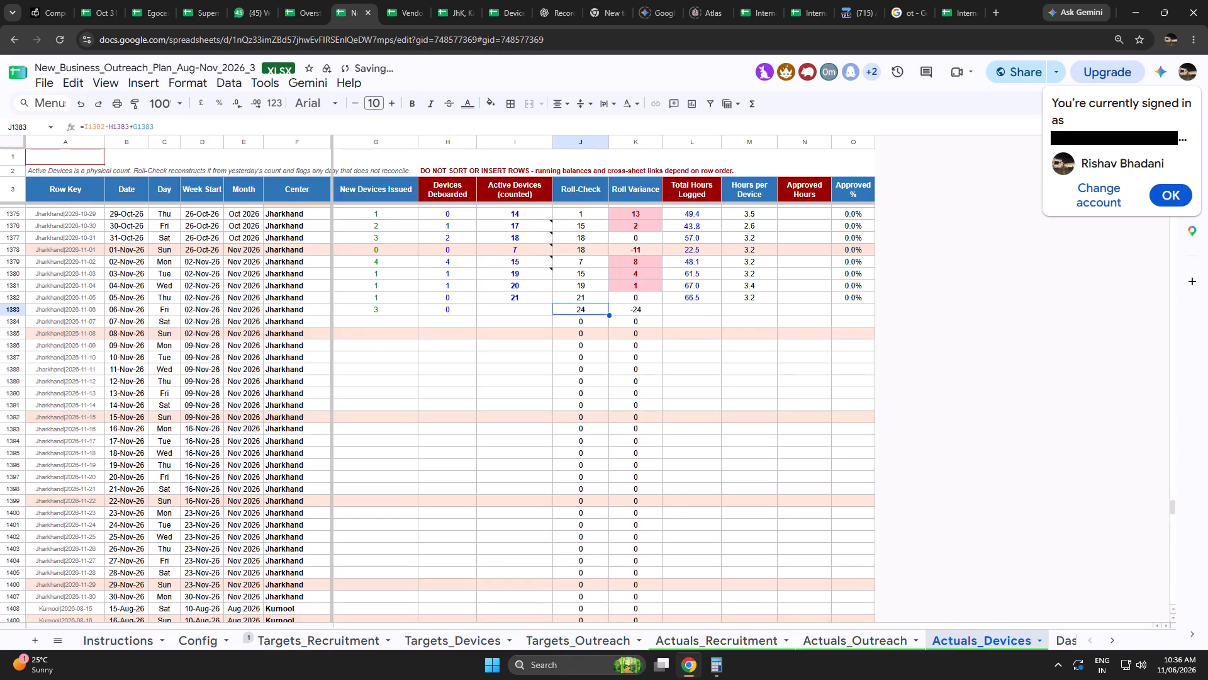
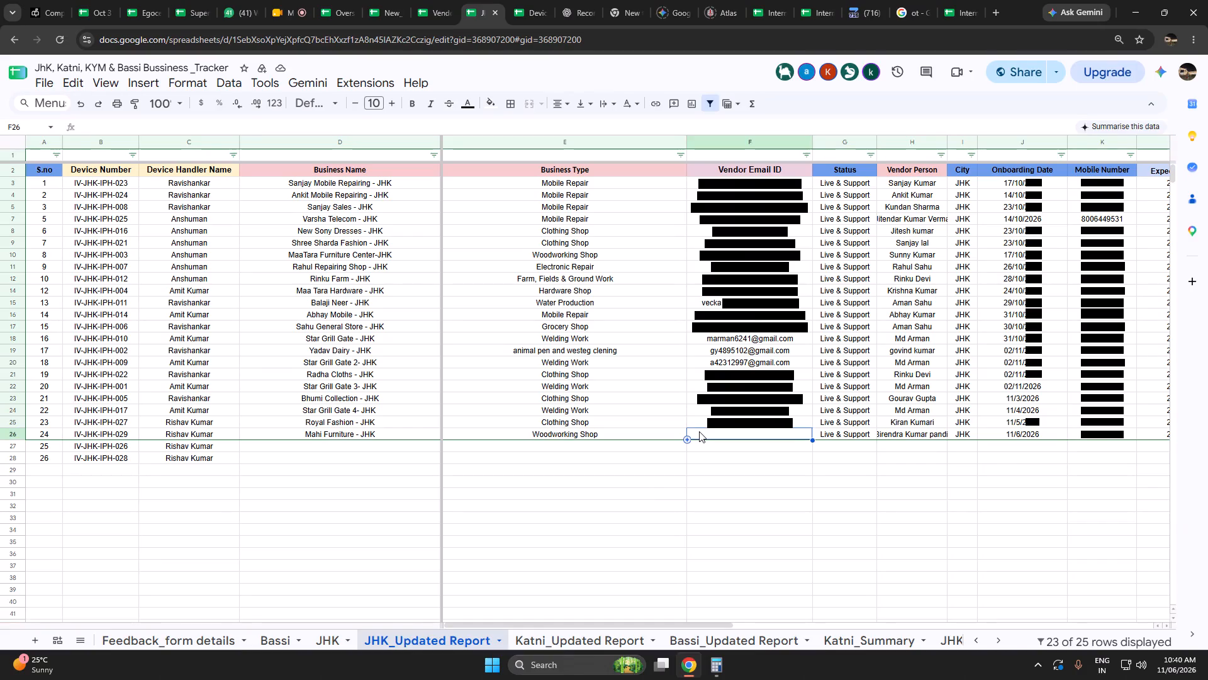
Review the Mahi Furniture - JHK row in JHK_Updated Report, checking its onboarding, device assignment, project and business code details.
key(Right)
key(Right)
key(Right)
key(Right)
key(Right)
key(Right)
key(Right)
key(Right)
key(Right)
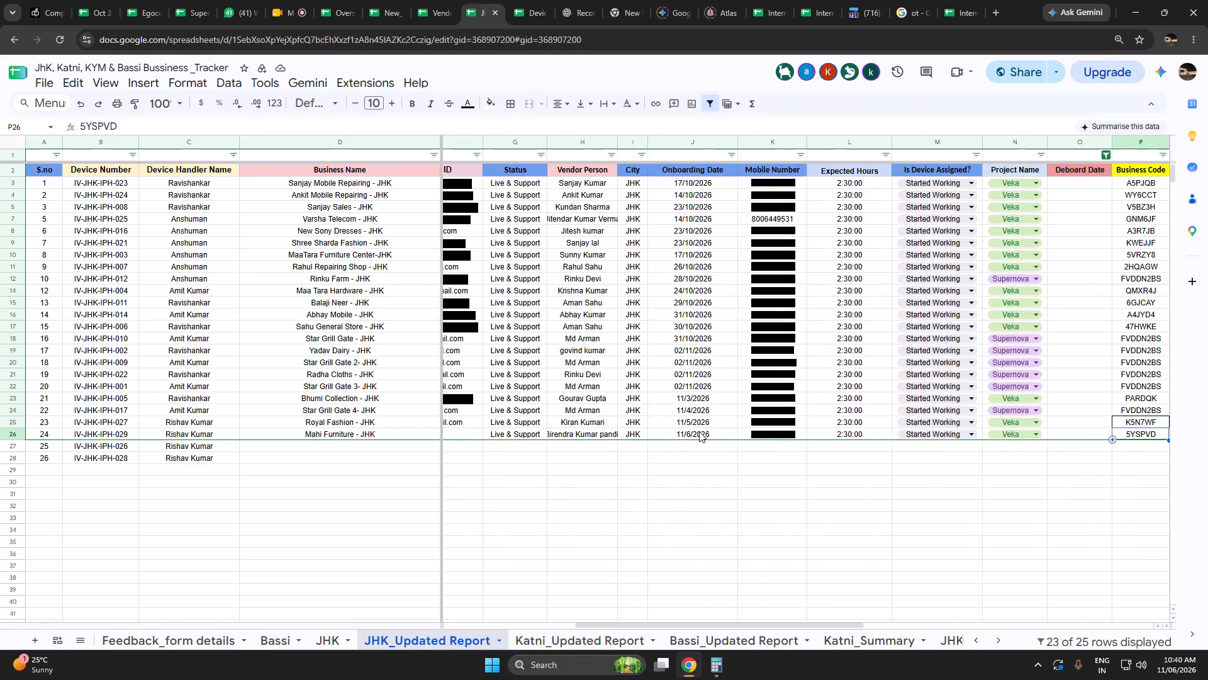
key(Right)
key(Right)
key(Right)
key(Left)
key(Left)
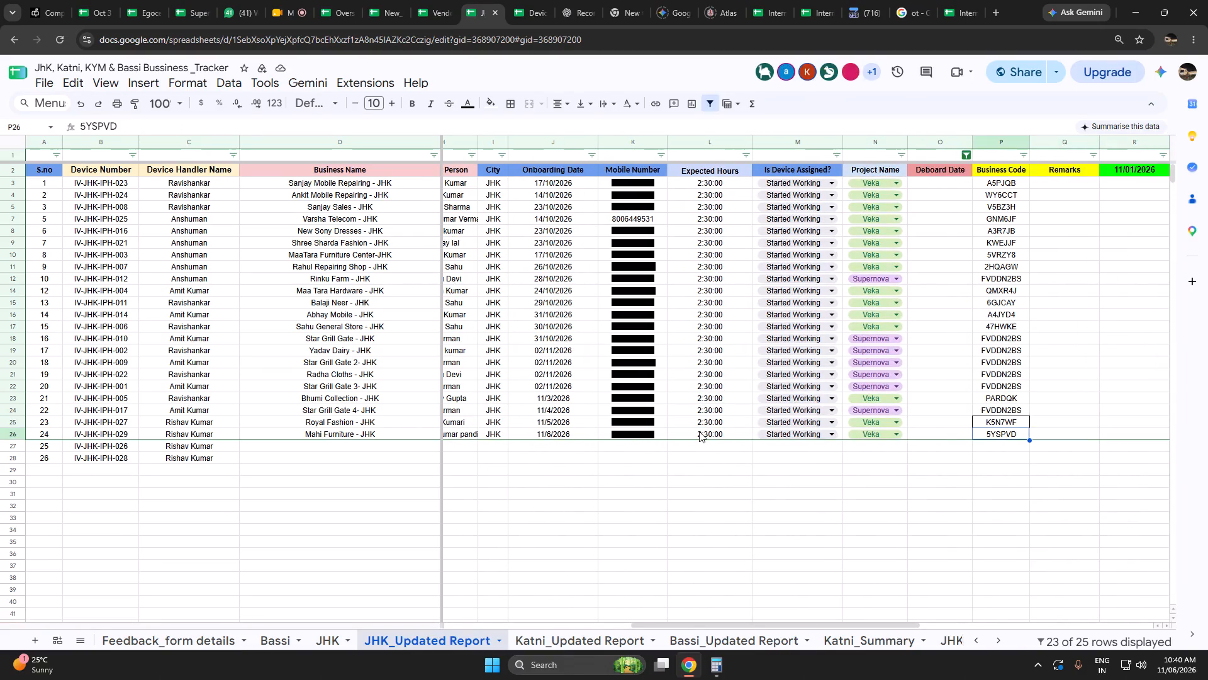
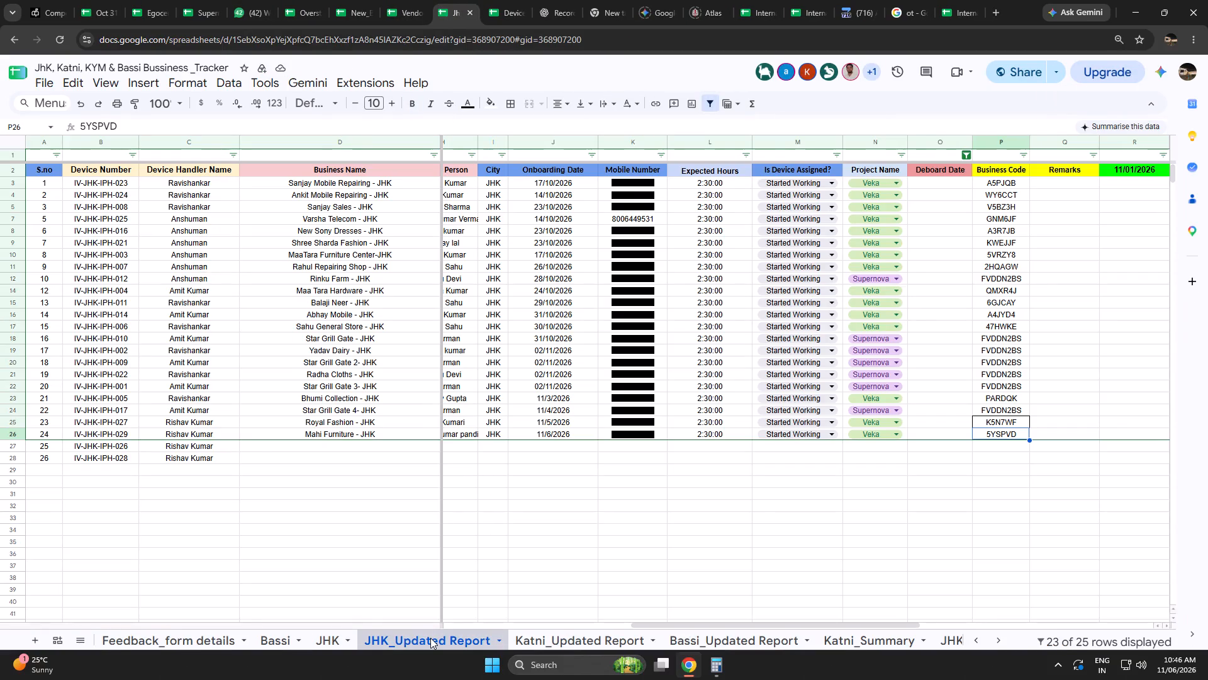
Check the vendor email cell in the Mahi Furniture - JHK row and look for its email in the From 2nd Nov sheet.
drag(654, 625, 562, 620)
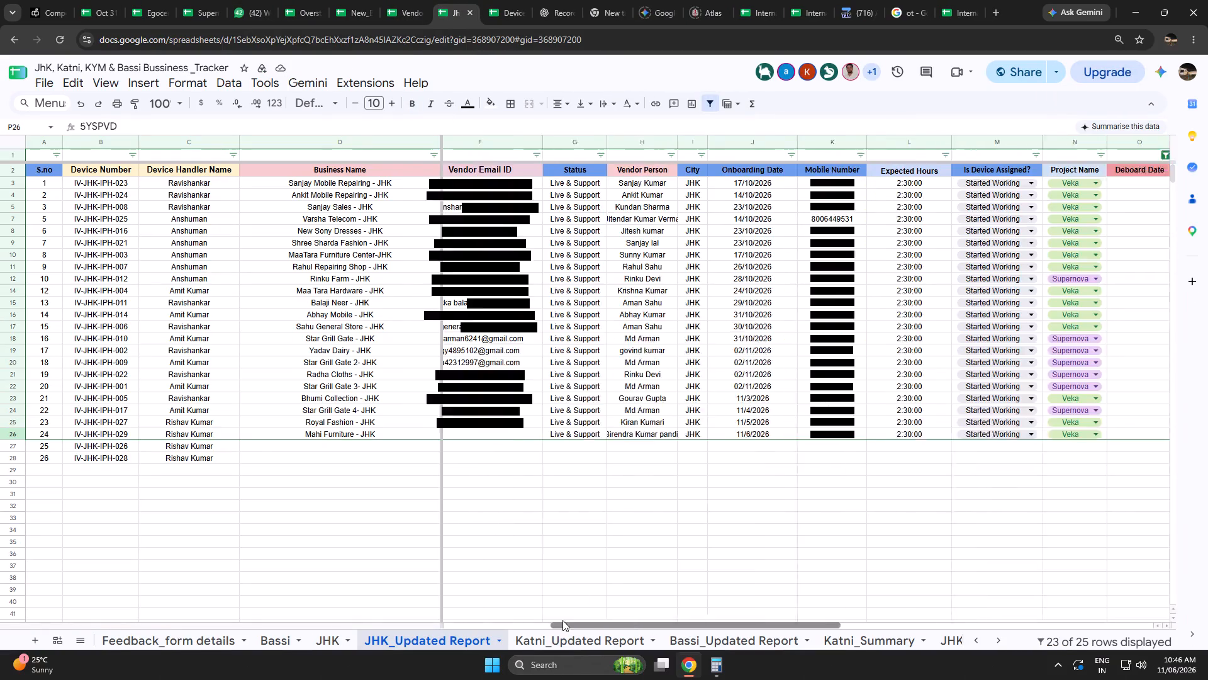
drag(562, 620, 391, 612)
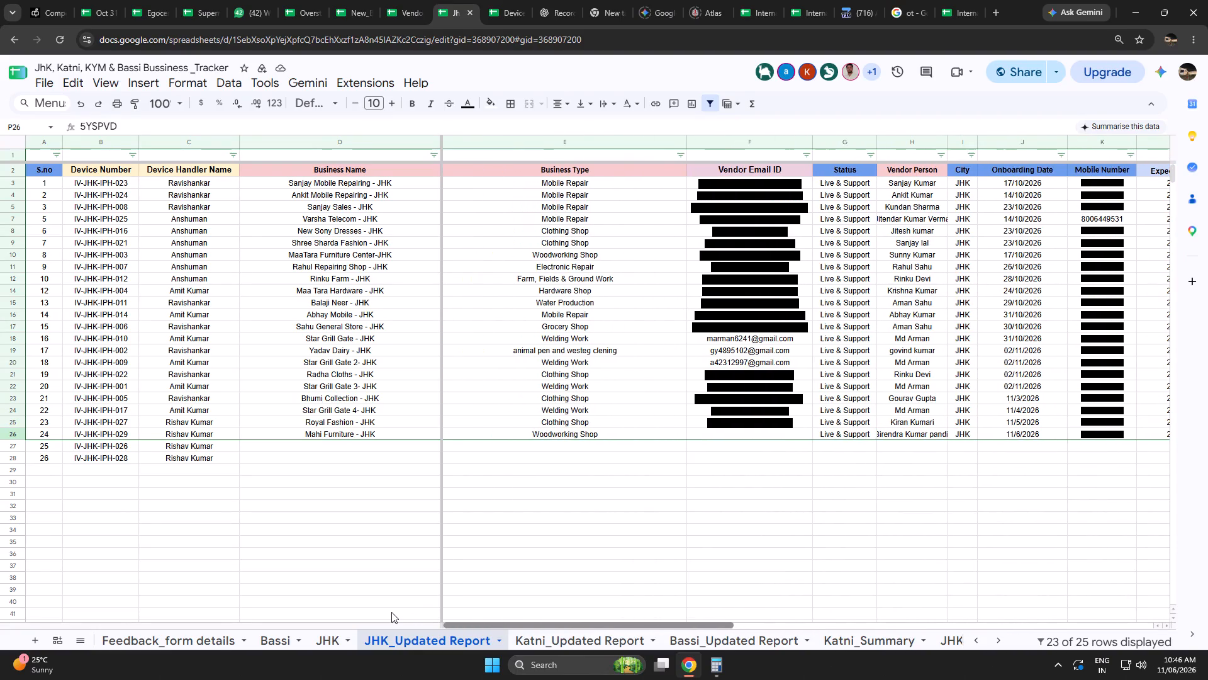
drag(391, 612, 503, 601)
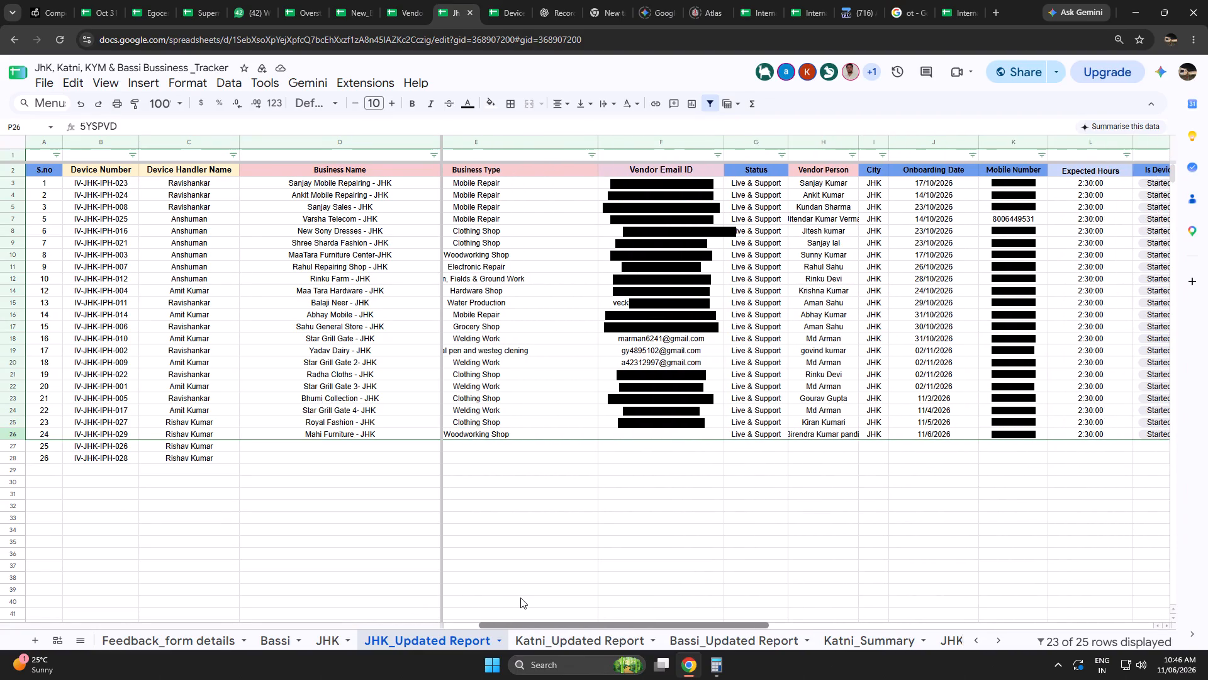
click(623, 434)
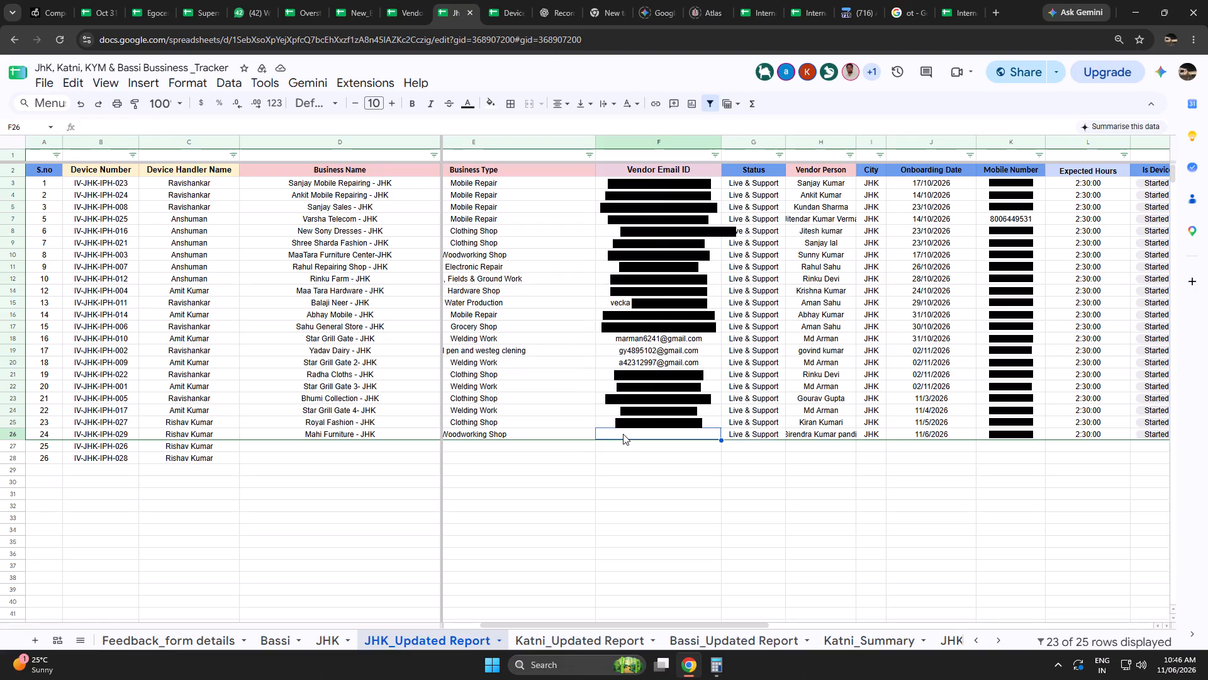
click(520, 0)
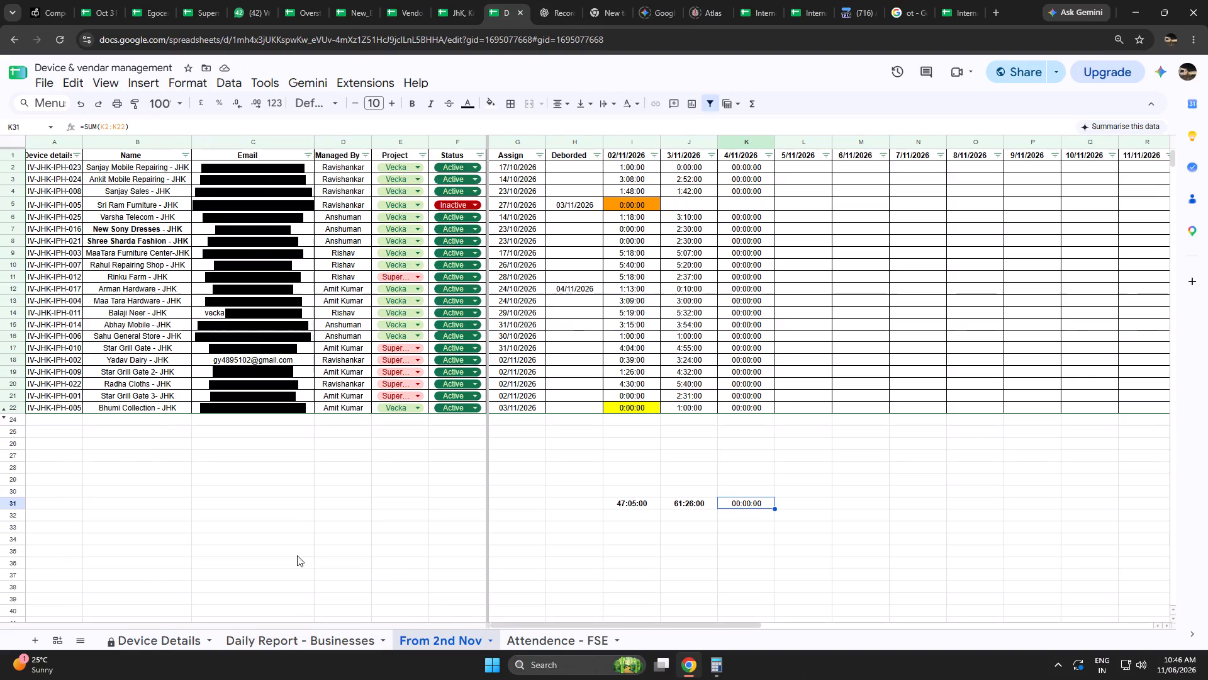
scroll(243, 193, up, 1)
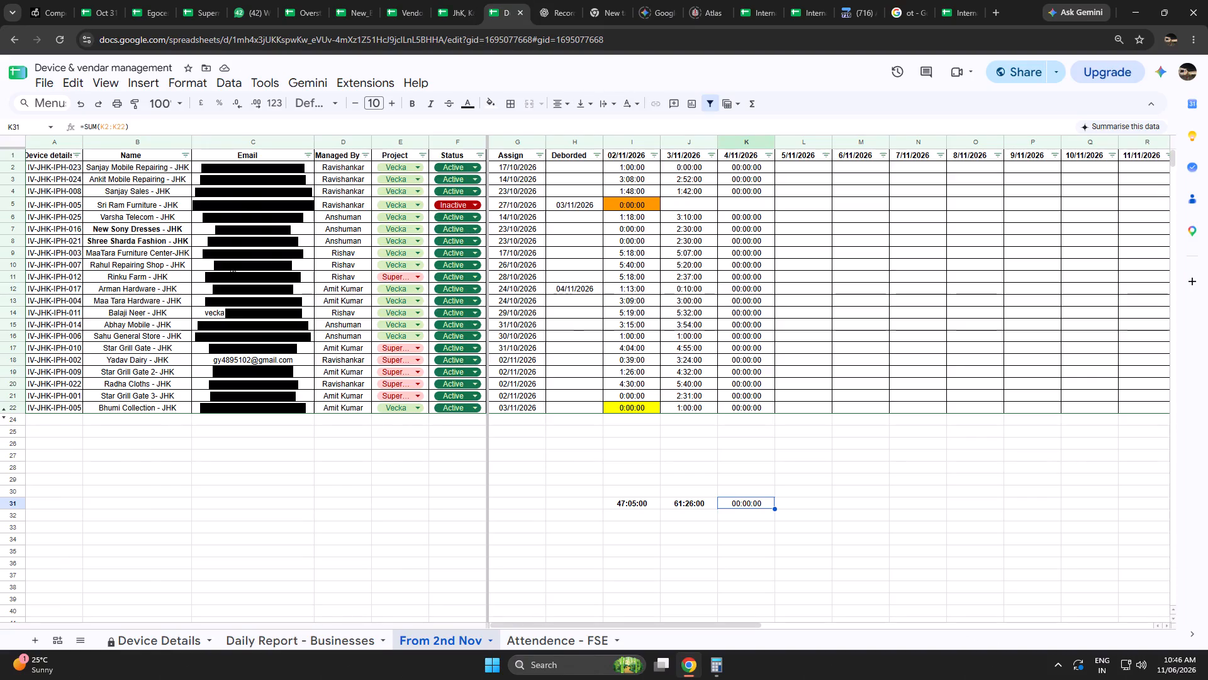
click(456, 0)
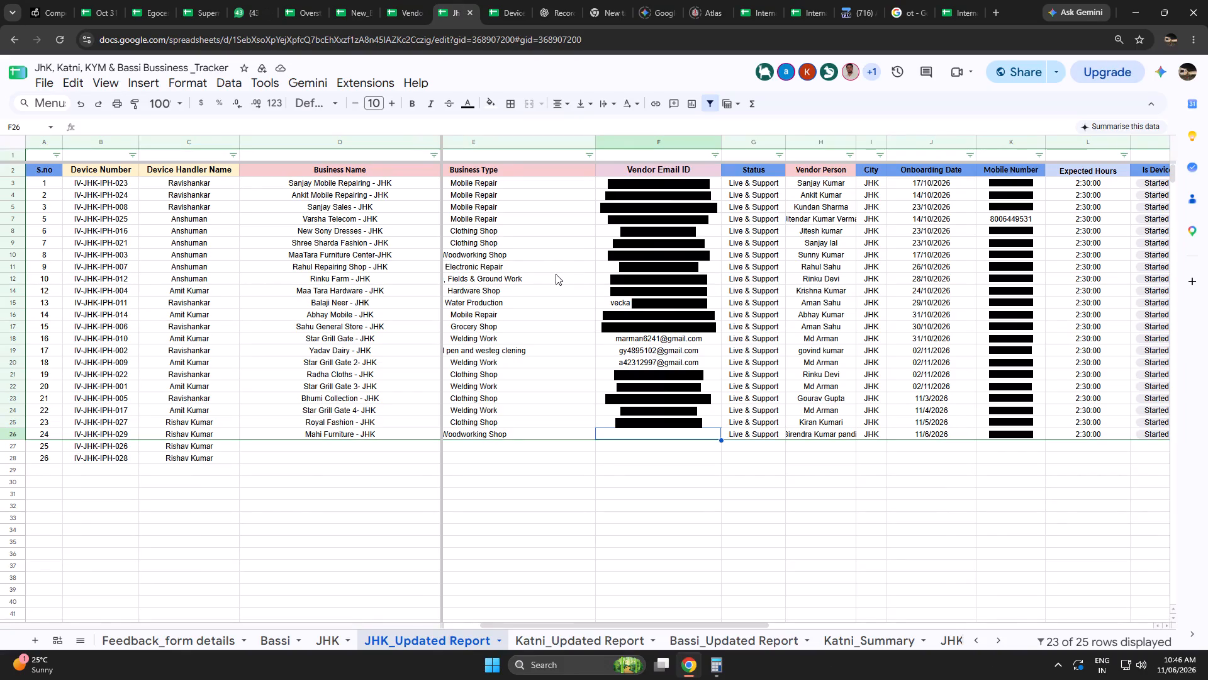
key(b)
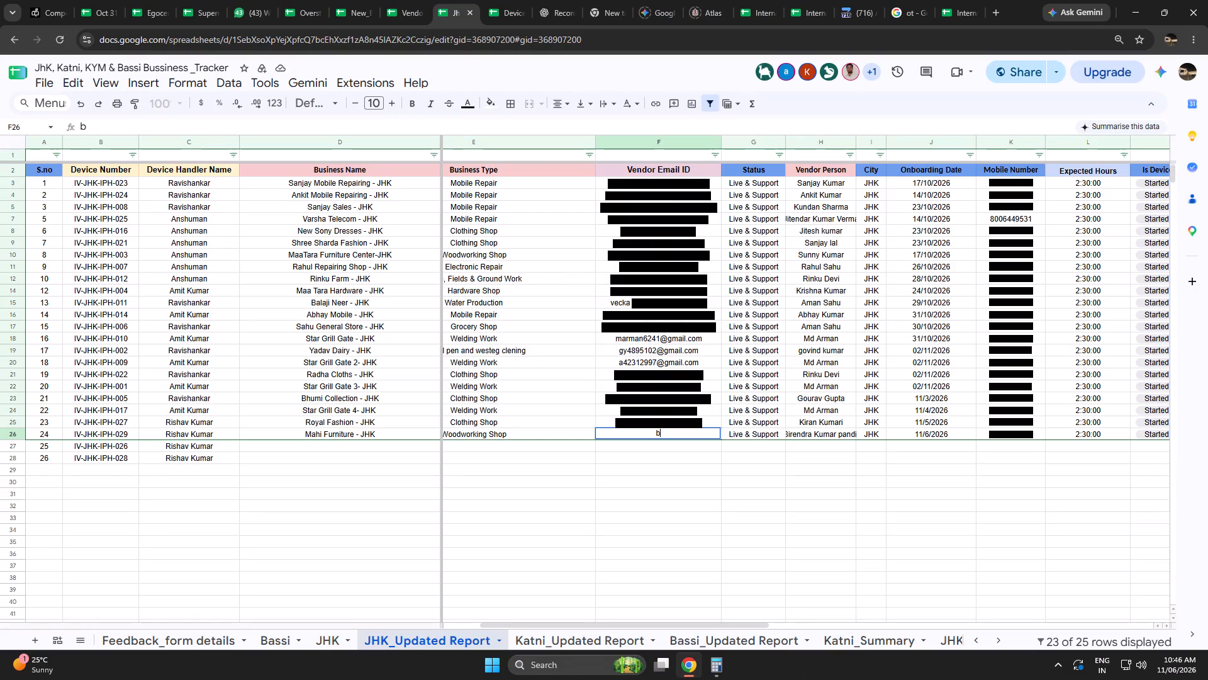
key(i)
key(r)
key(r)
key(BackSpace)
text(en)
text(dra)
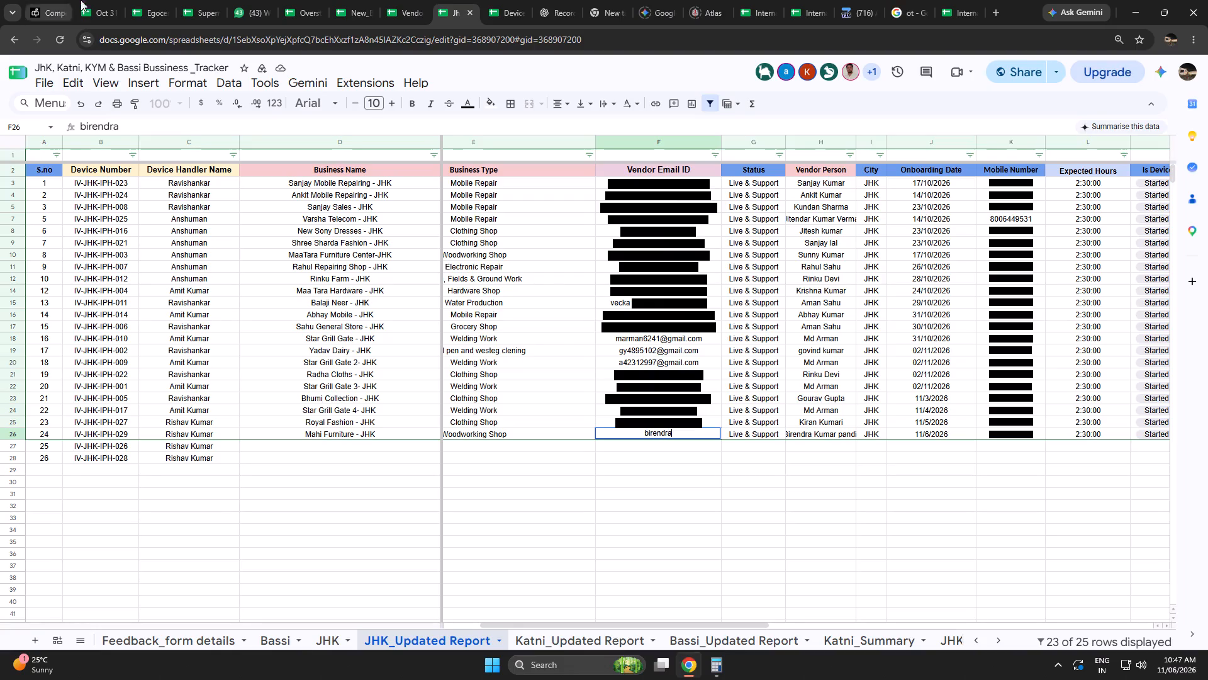
Copy Mahi Furniture - JHK's email from the Daily Report - Businesses sheet into its Vendor Email ID cell in JHK_Updated Report, pasting values only.
click(401, 0)
click(508, 0)
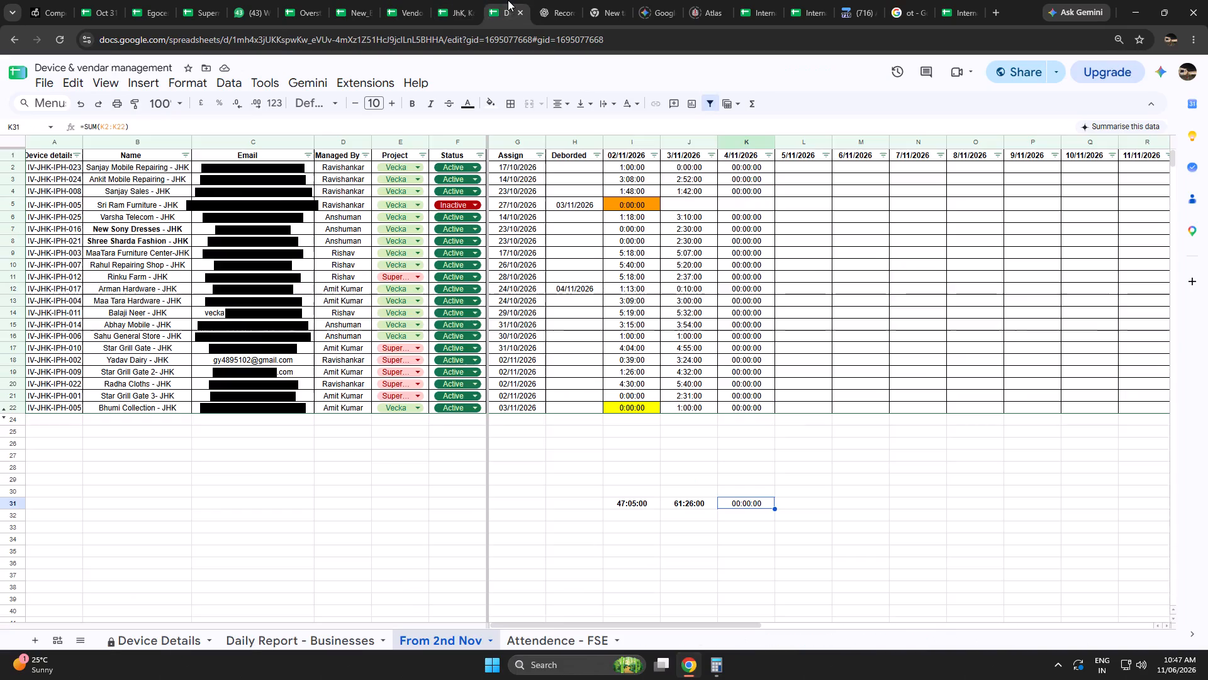
scroll(466, 528, up, 2)
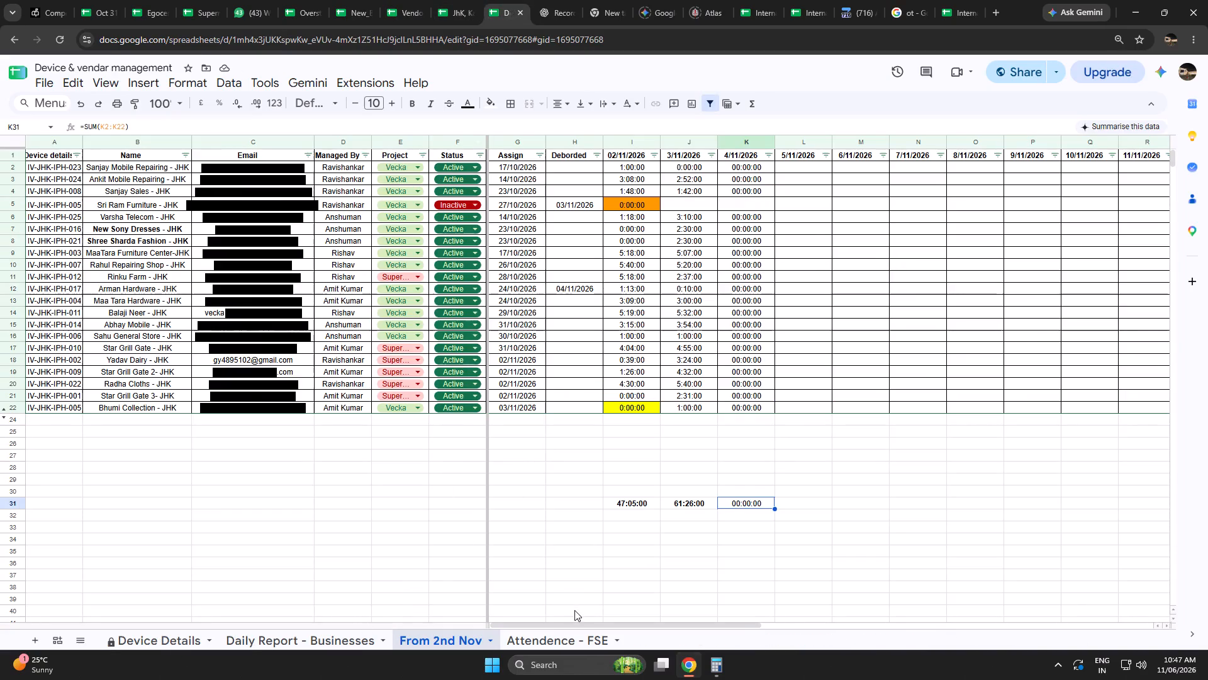
drag(554, 626, 512, 628)
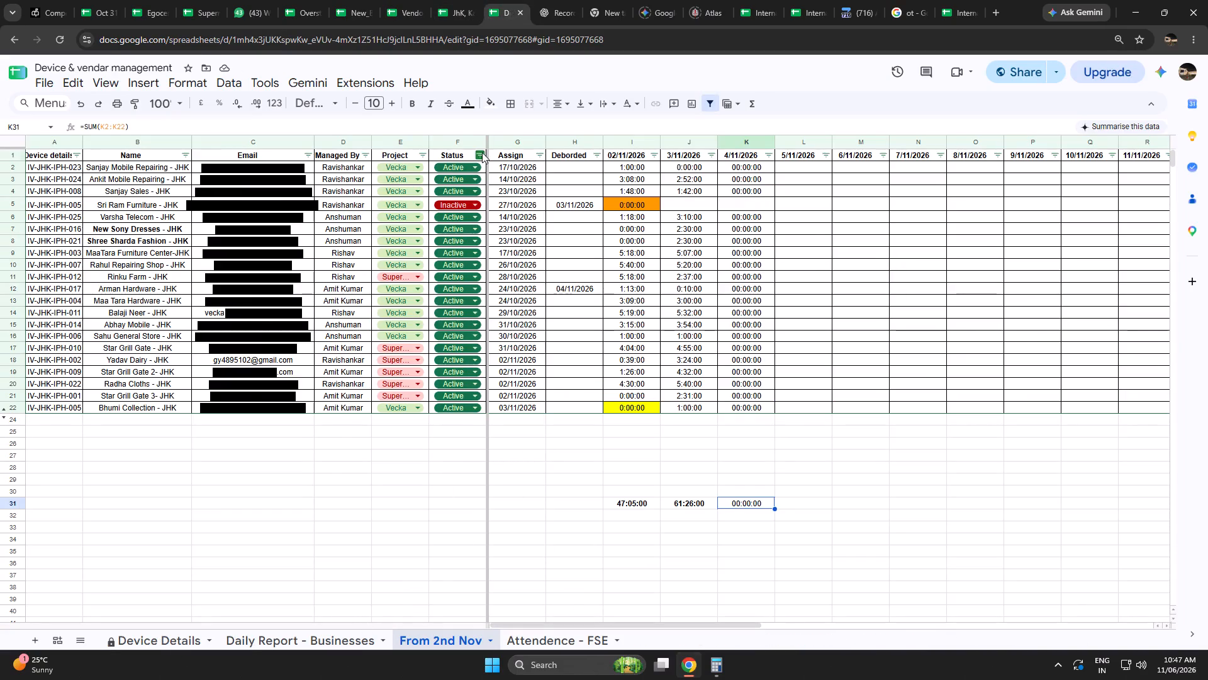
click(482, 152)
click(583, 502)
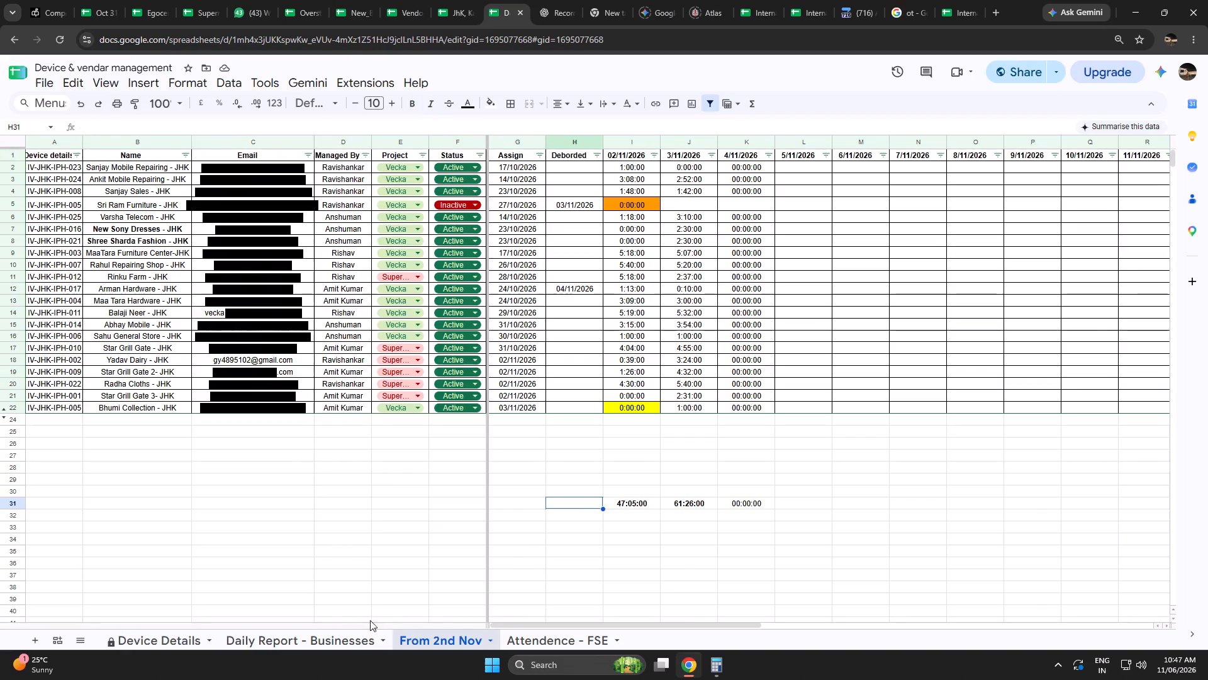
click(335, 645)
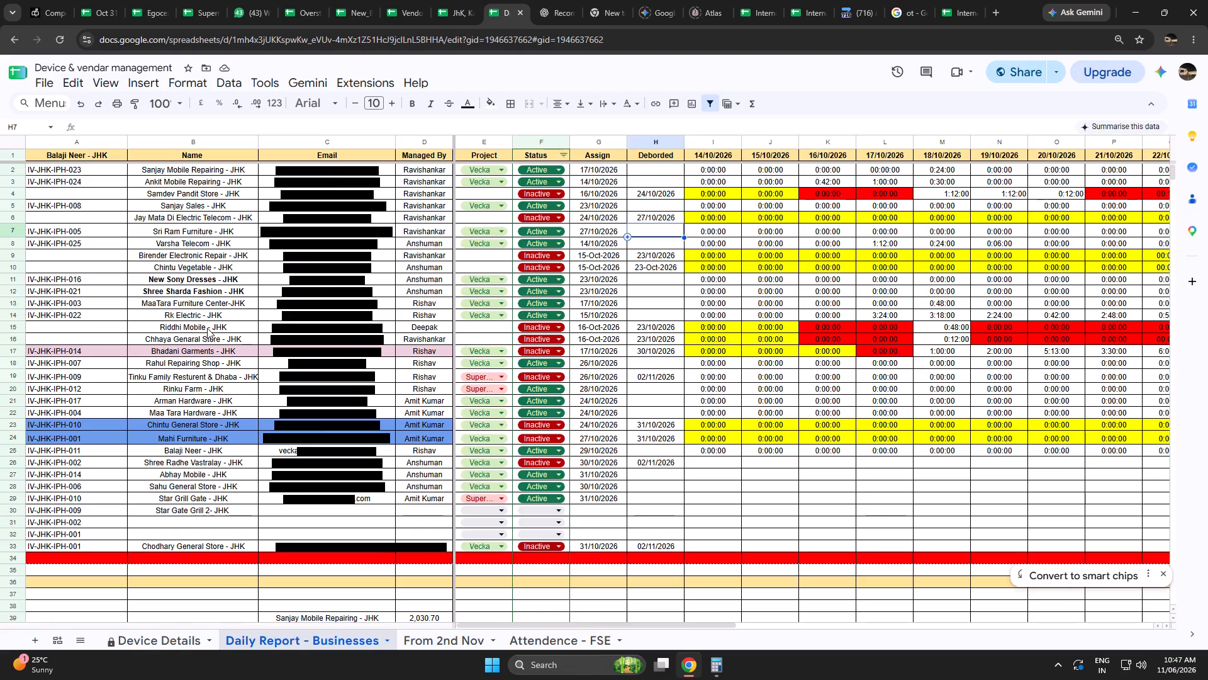
scroll(207, 326, up, 2)
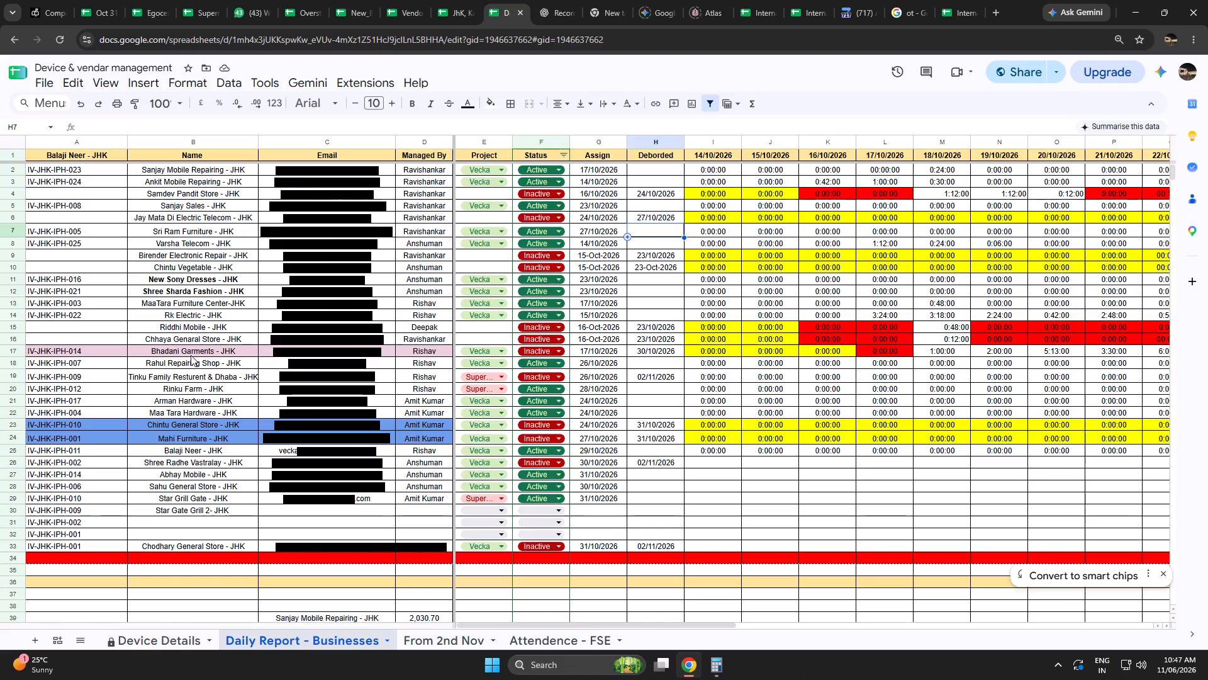
click(304, 437)
key(ctrl+c)
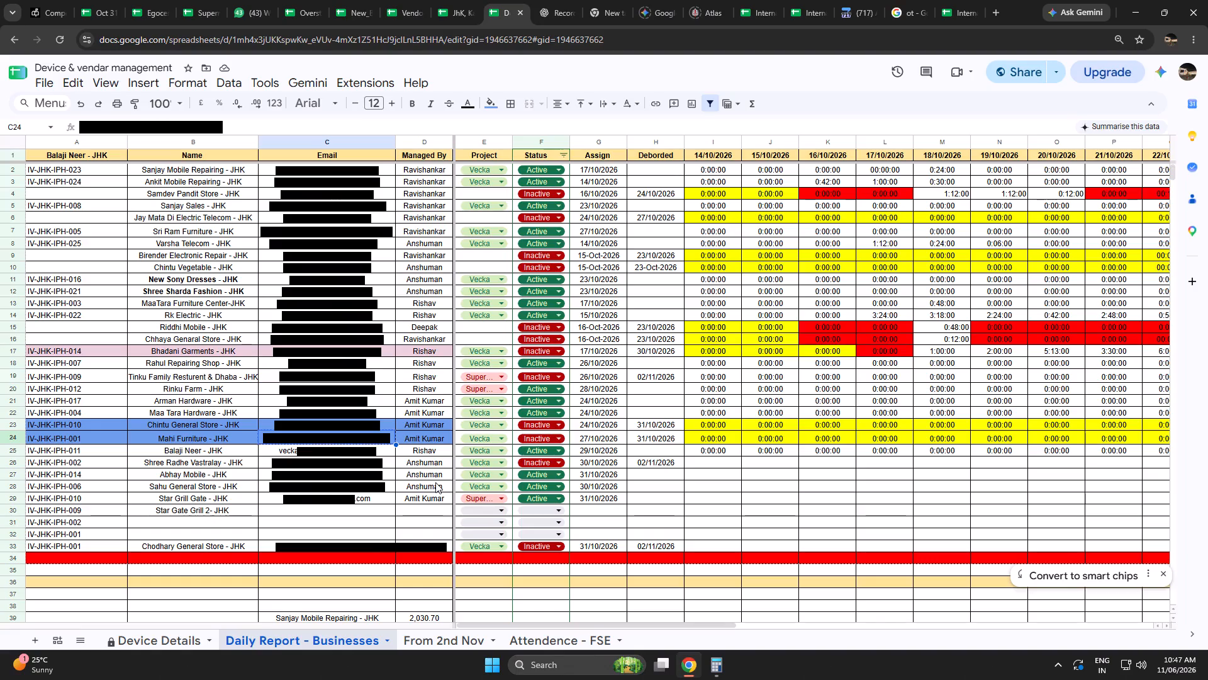
click(445, 0)
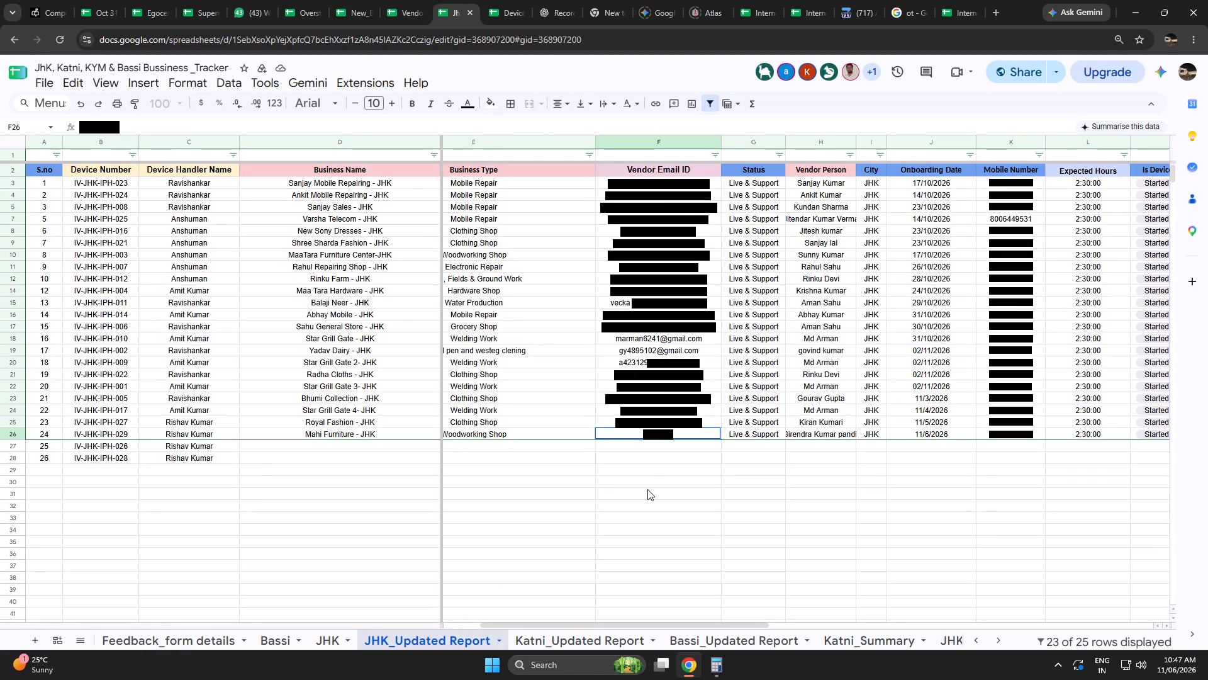
click(654, 476)
click(625, 432)
key(ctrl+shift+v)
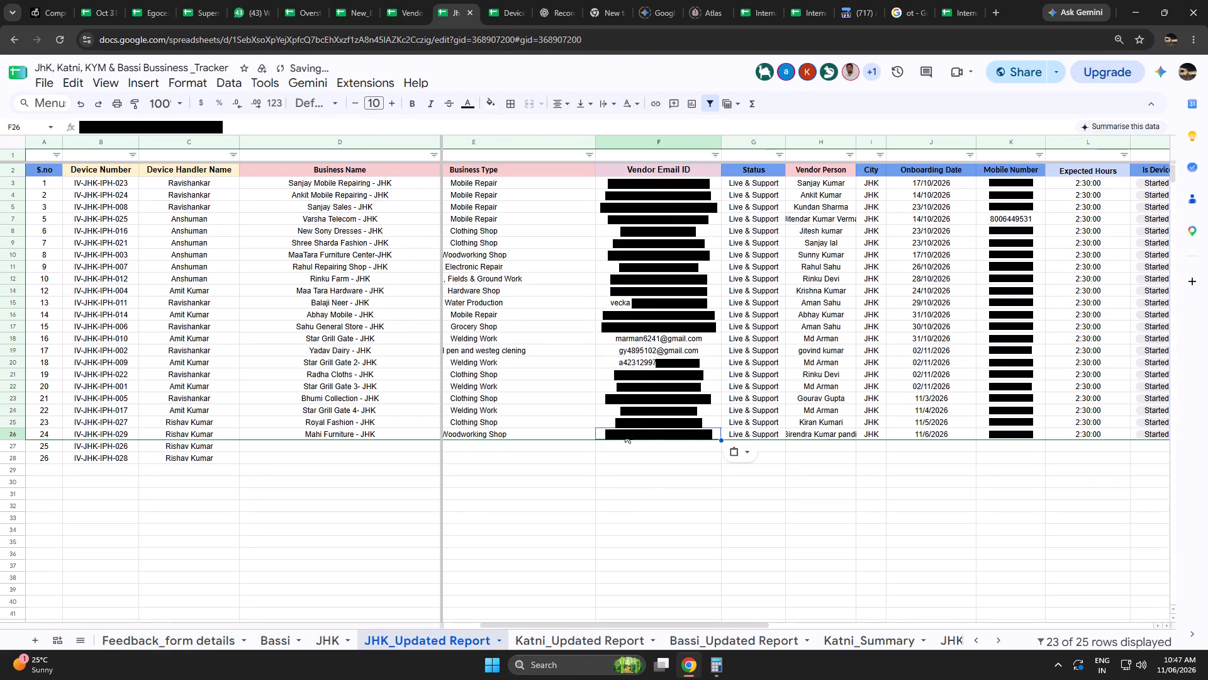
click(668, 473)
click(859, 450)
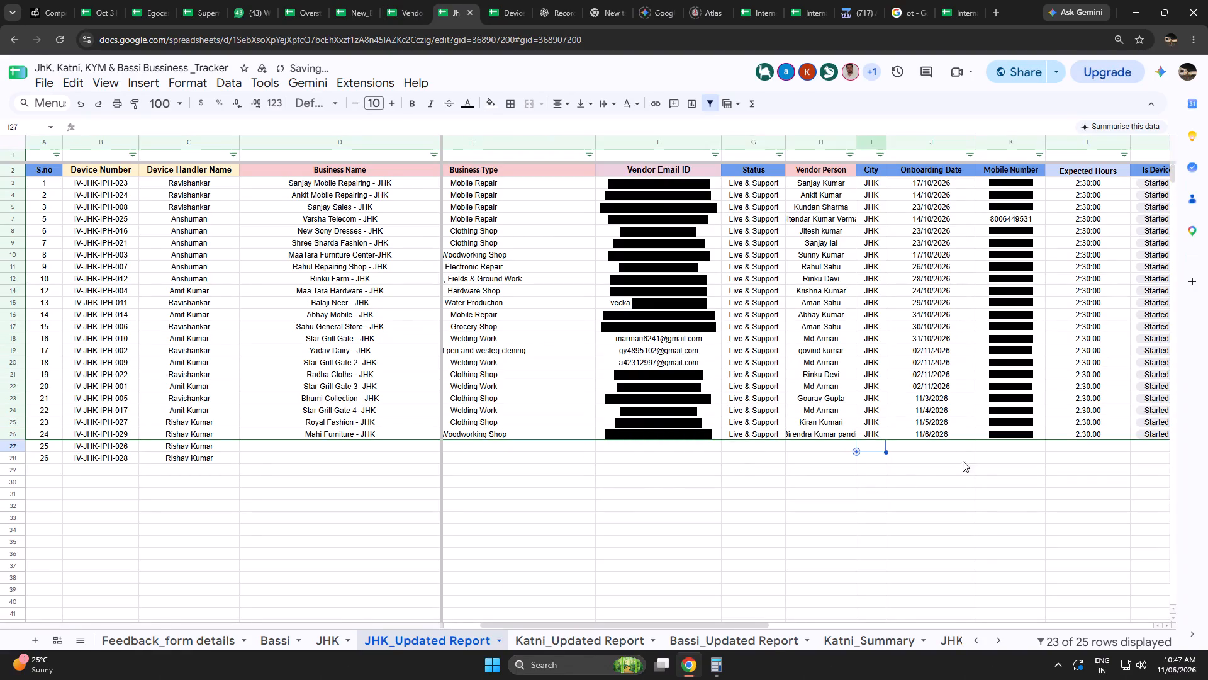
Clear the borders from the Business Code cell in the Royal Fashion - JHK row of JHK_Updated Report.
drag(503, 626, 649, 606)
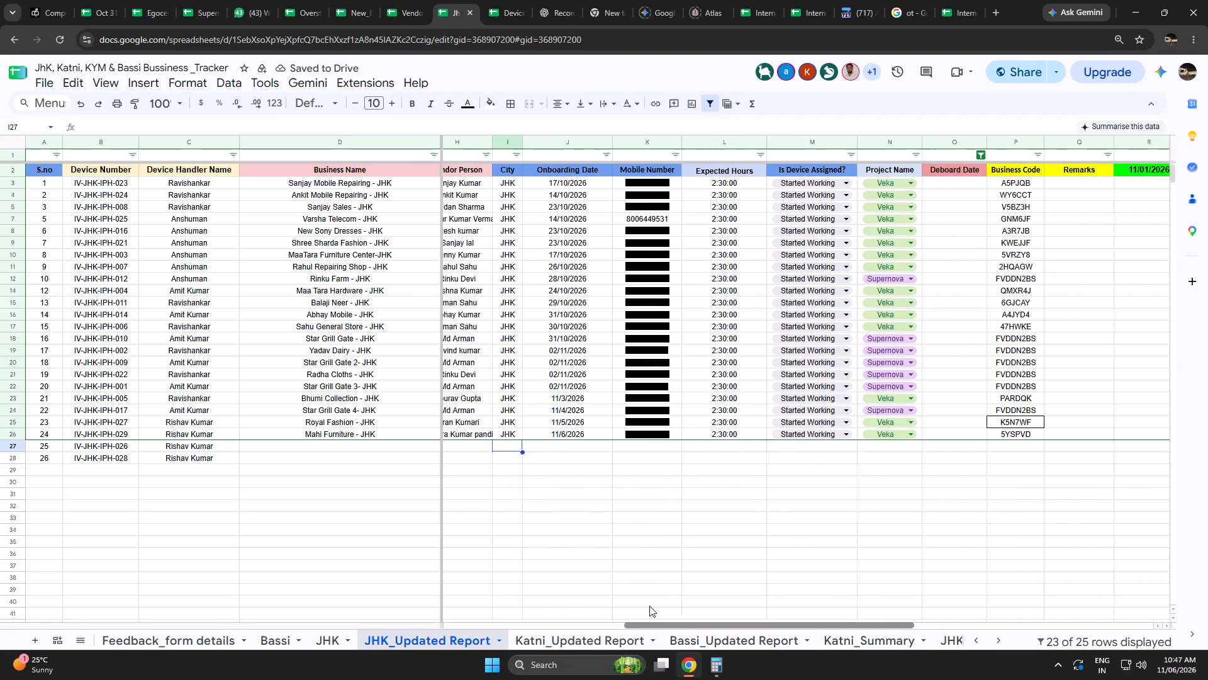
drag(649, 606, 798, 599)
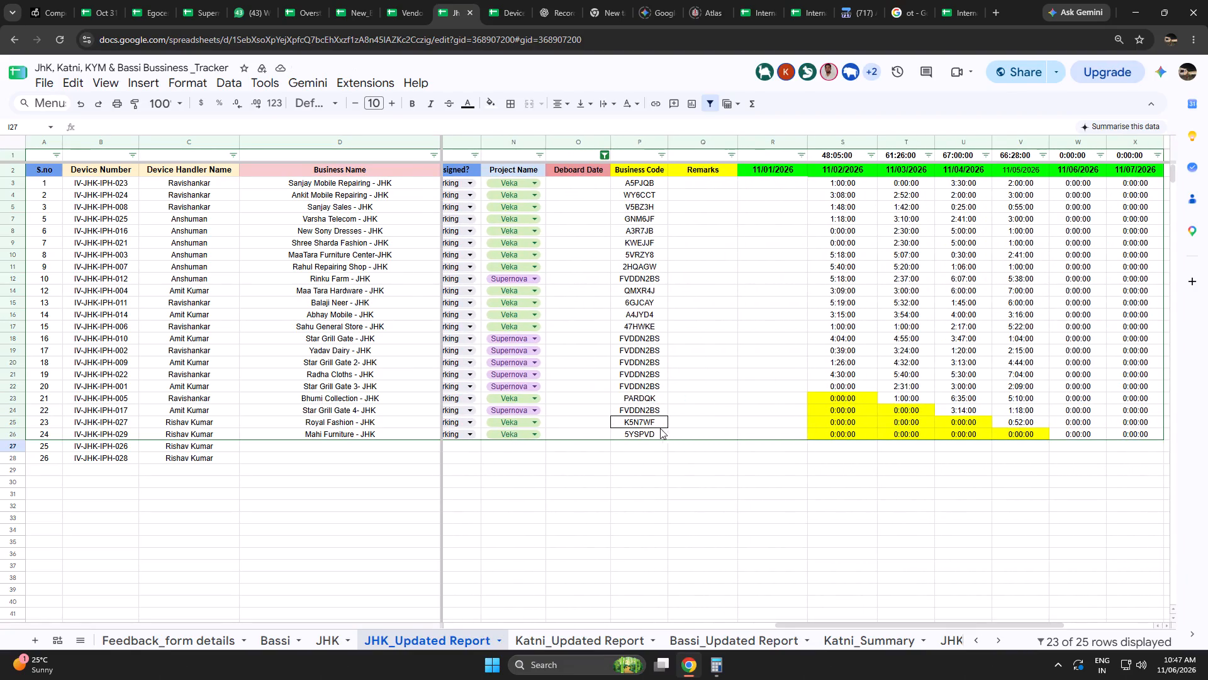
click(654, 424)
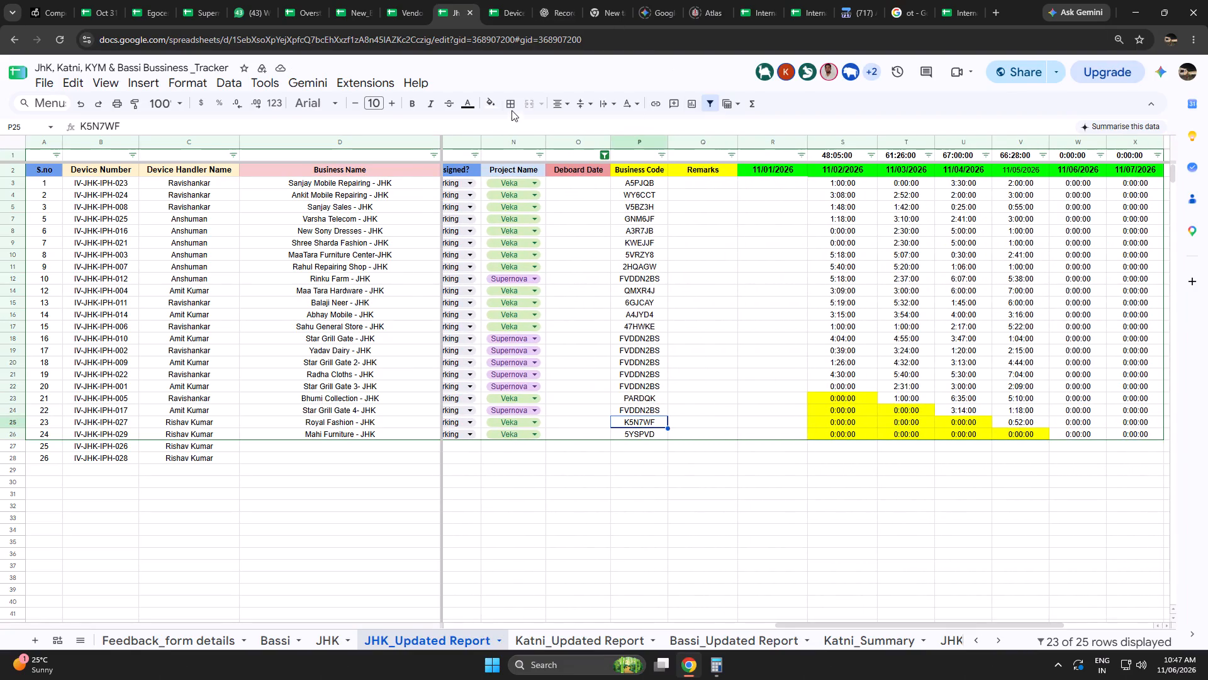
click(512, 105)
click(590, 142)
click(757, 341)
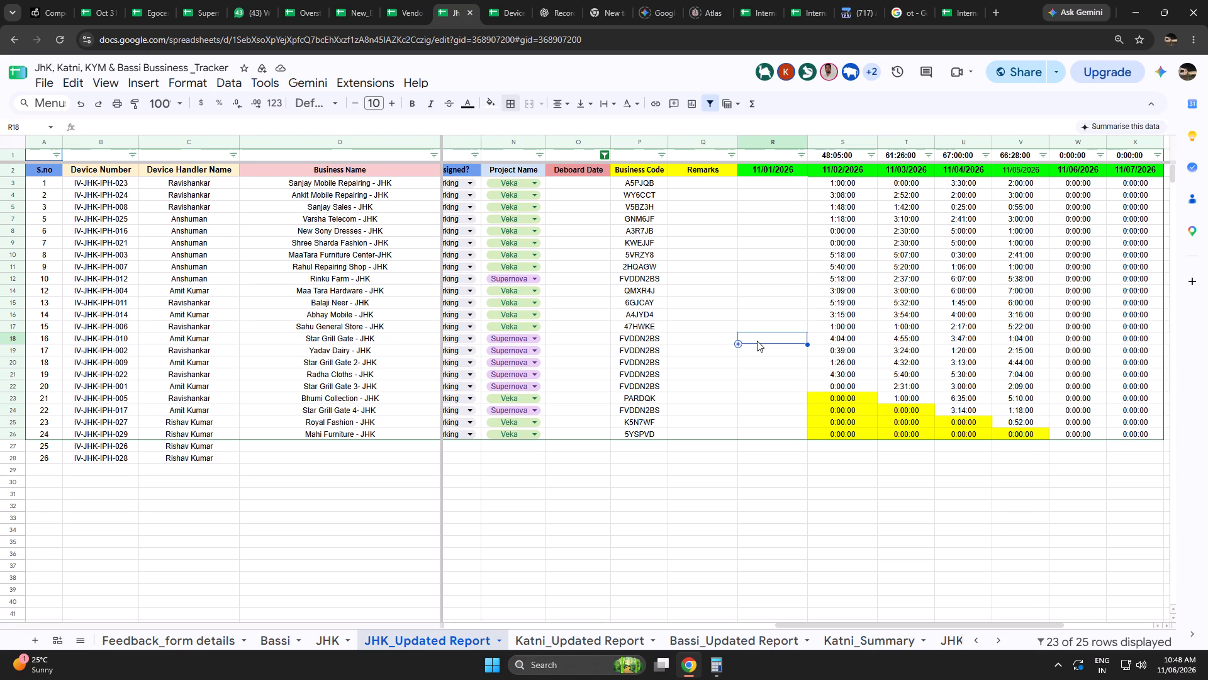
In the New Business Outreach Plan's Actuals_Outreach sheet, set Jharkhand's Vendors Committed for 05-Nov-26 to 9.
click(497, 0)
click(400, 0)
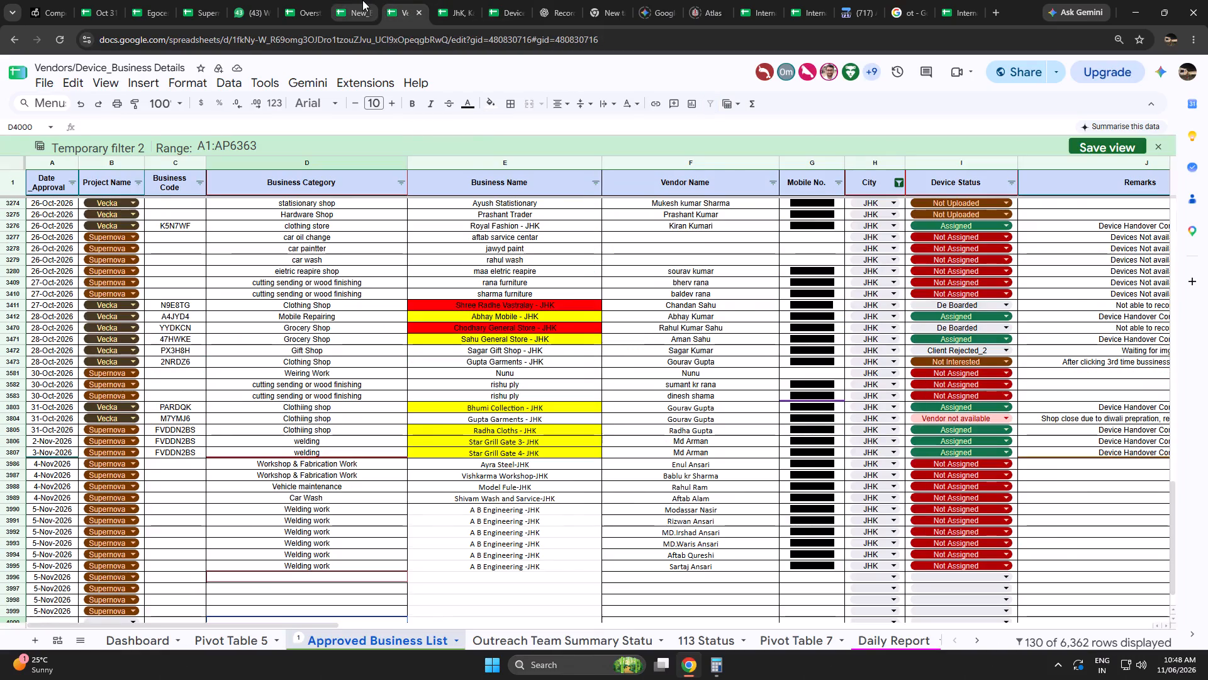
click(360, 0)
click(423, 0)
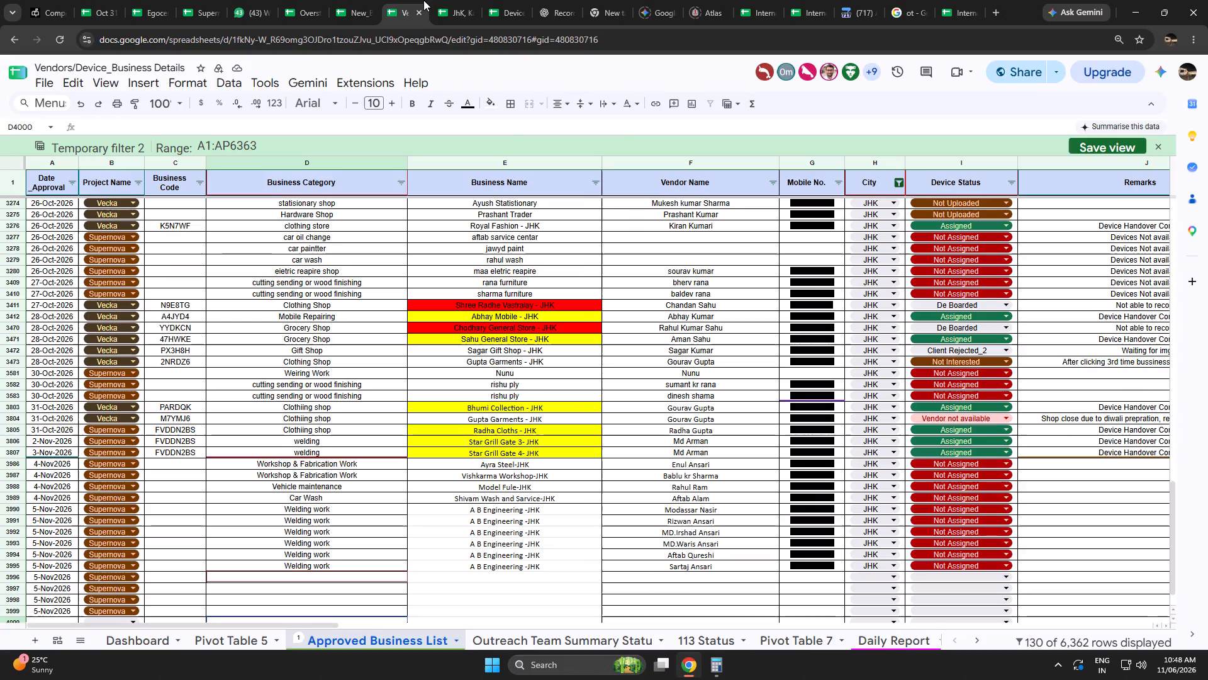
click(338, 0)
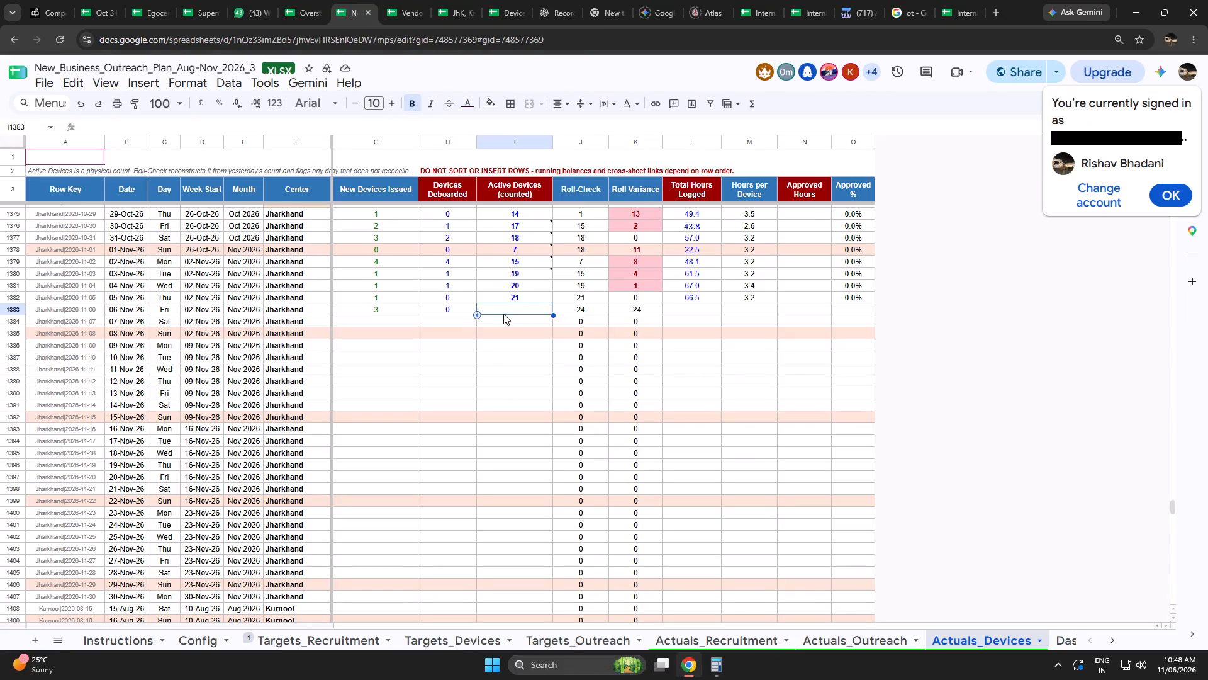
click(834, 643)
click(428, 564)
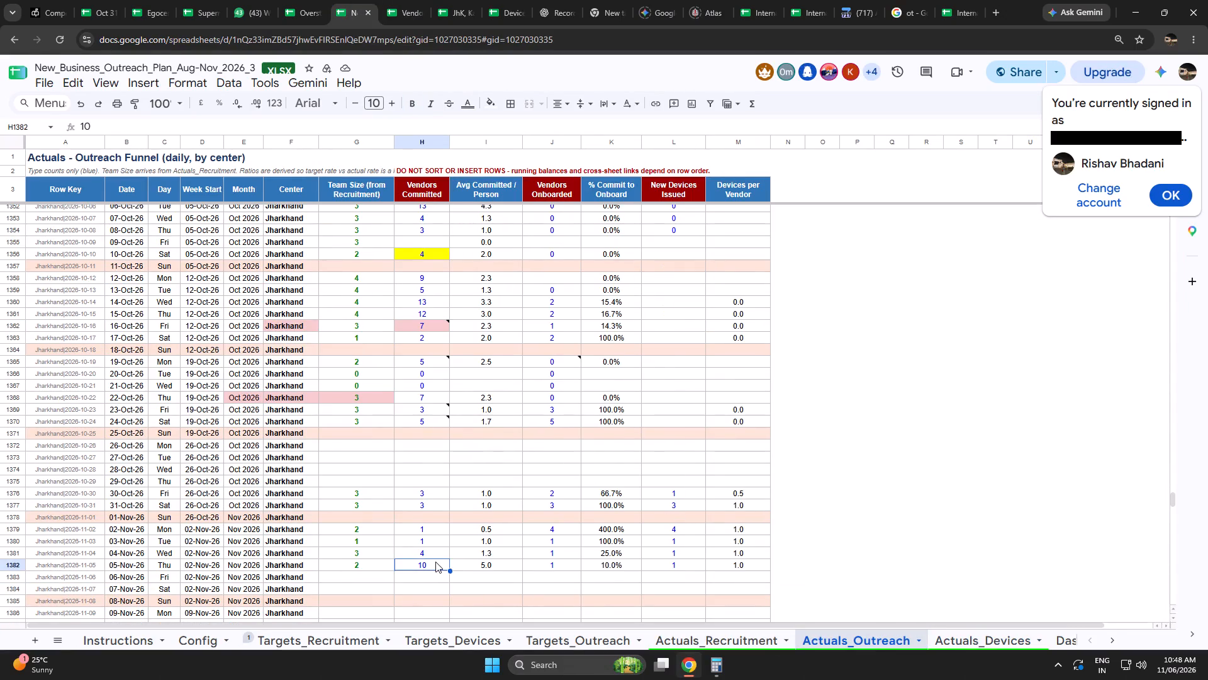
key(9)
click(853, 504)
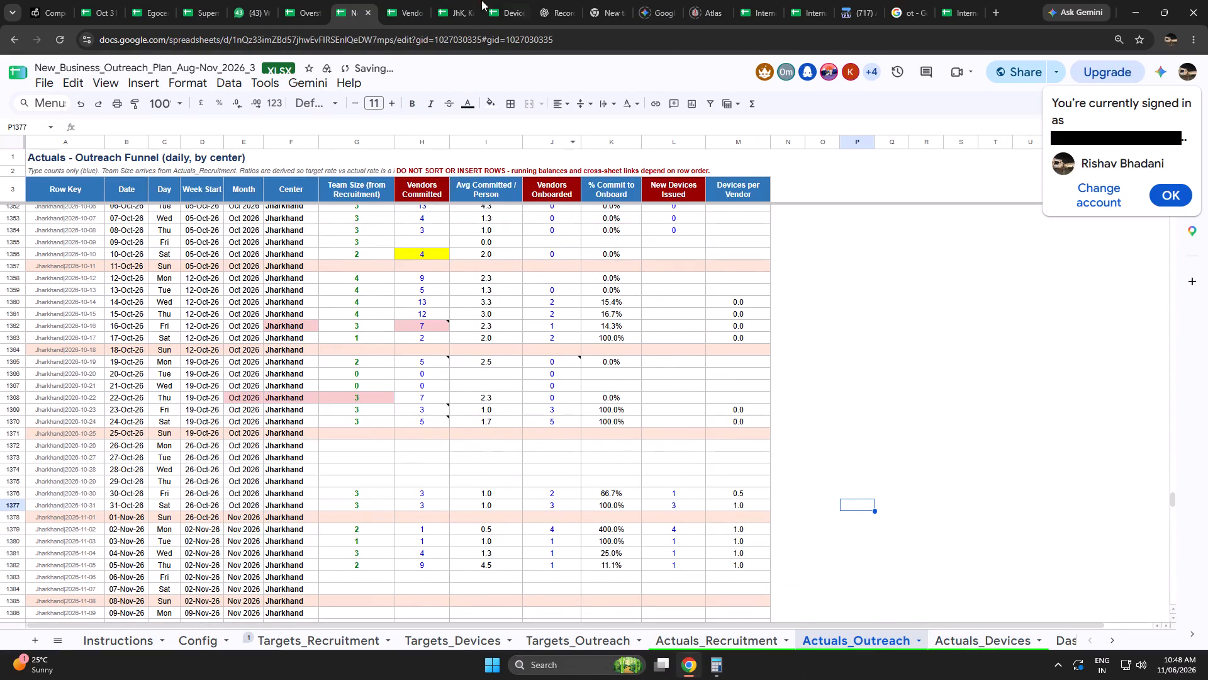
Apply all borders to the six A B Engineering -JHK business name cells in the Approved Business List of Vendors/Device_Business Details.
click(403, 0)
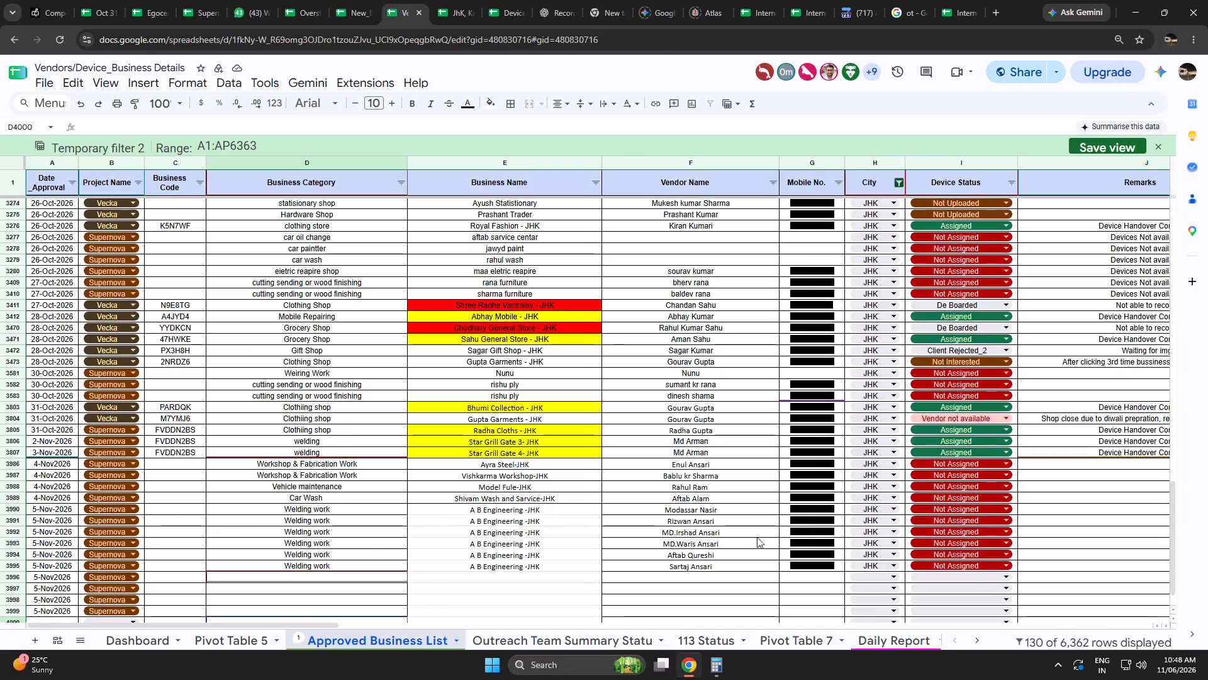
drag(572, 513, 554, 566)
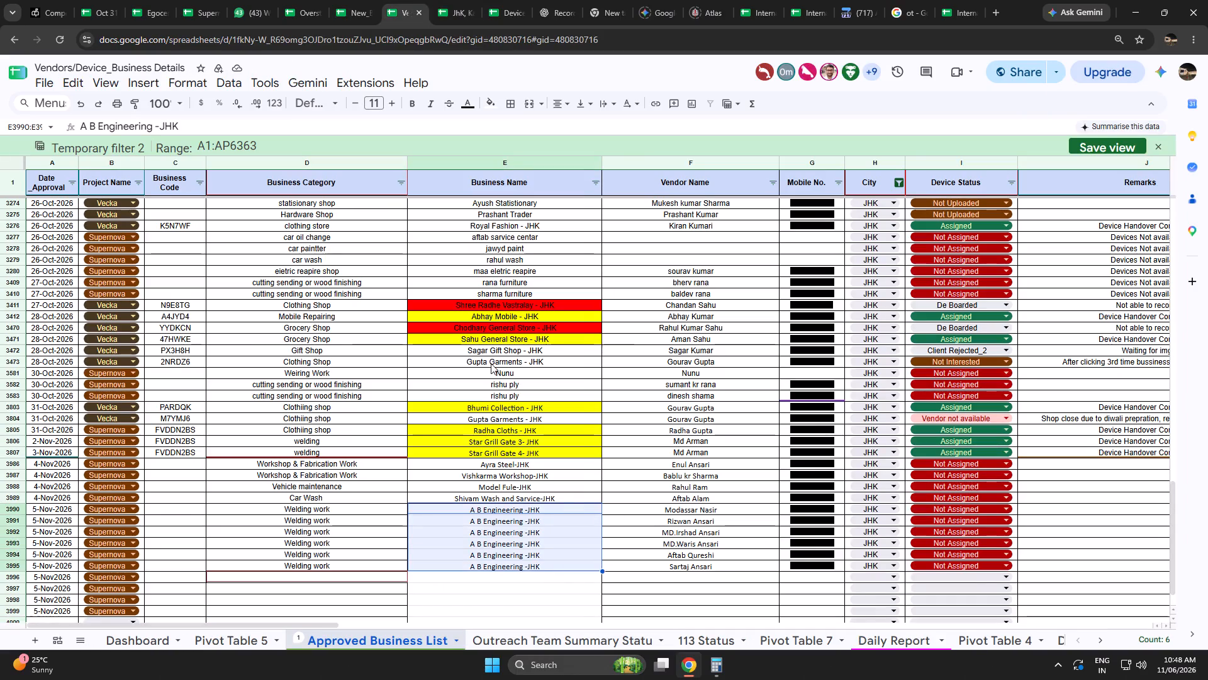
click(510, 103)
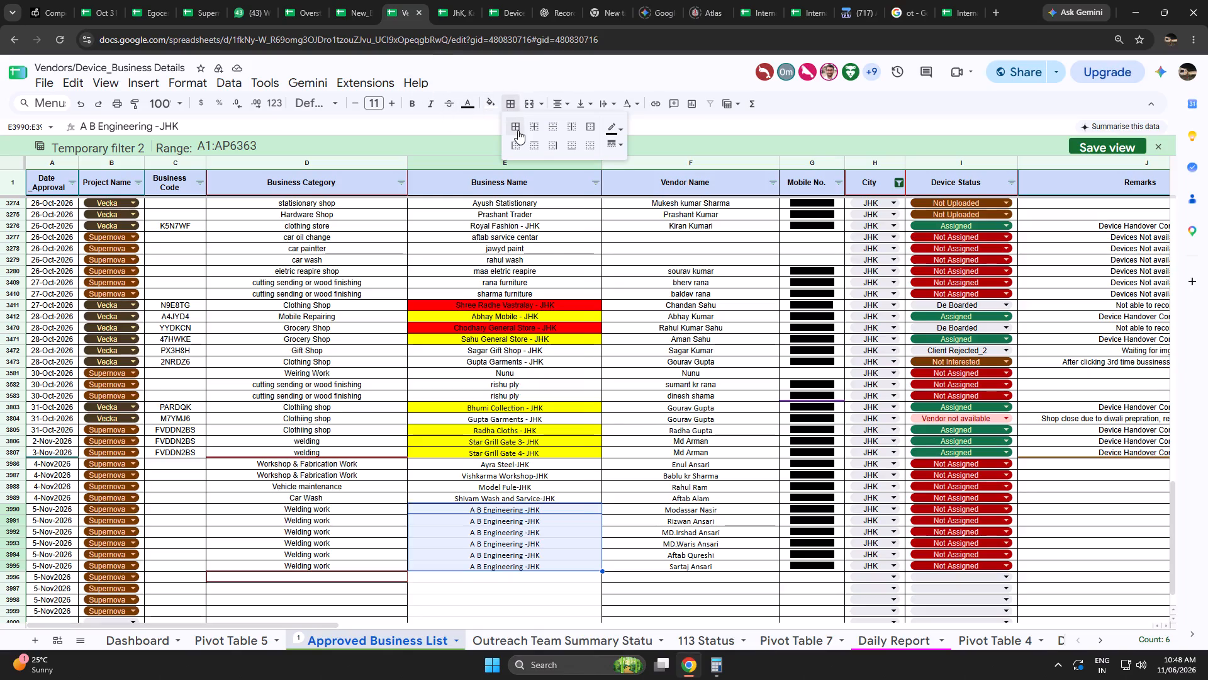
click(518, 130)
click(672, 453)
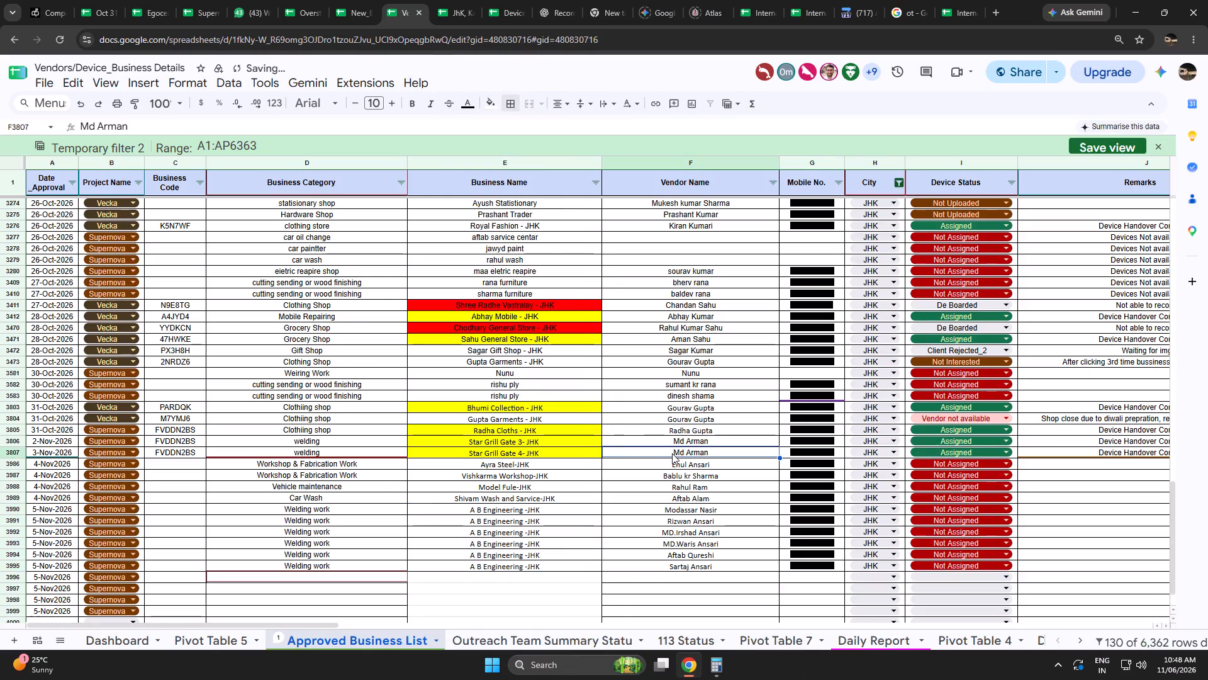
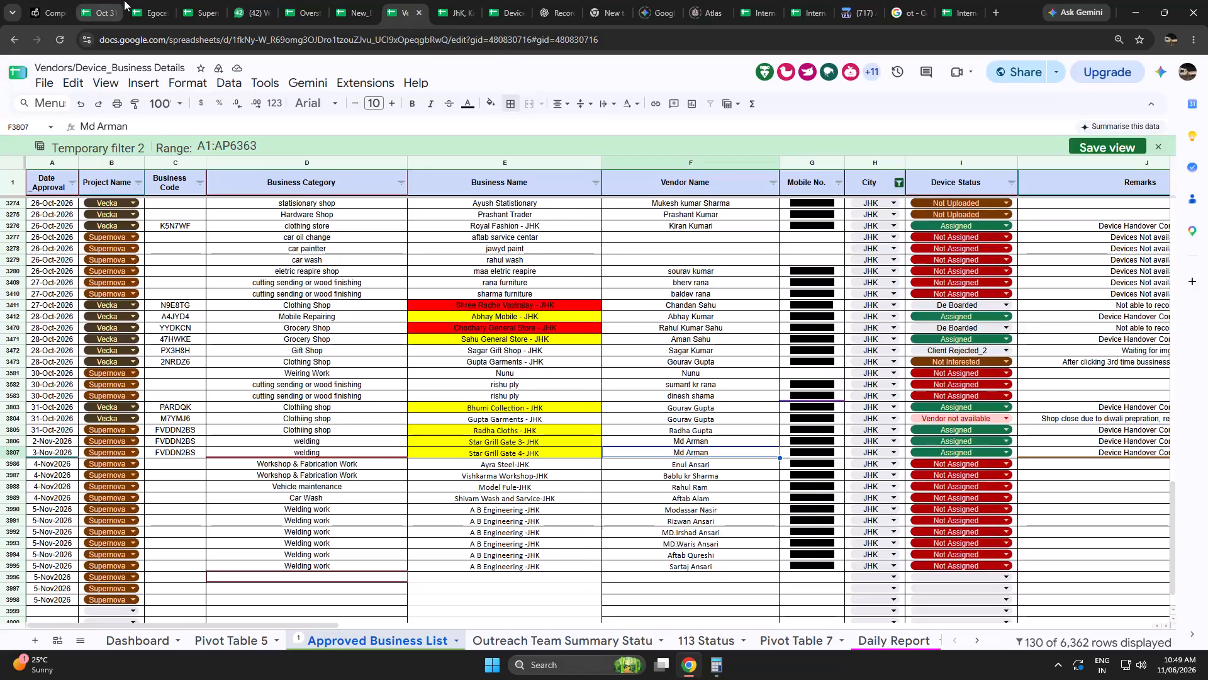
In the business tracker's JHK_Updated Report, count the 11/05/2026 hour entries from Sanjay Mobile Repairing - JHK through Royal Fashion - JHK.
click(362, 0)
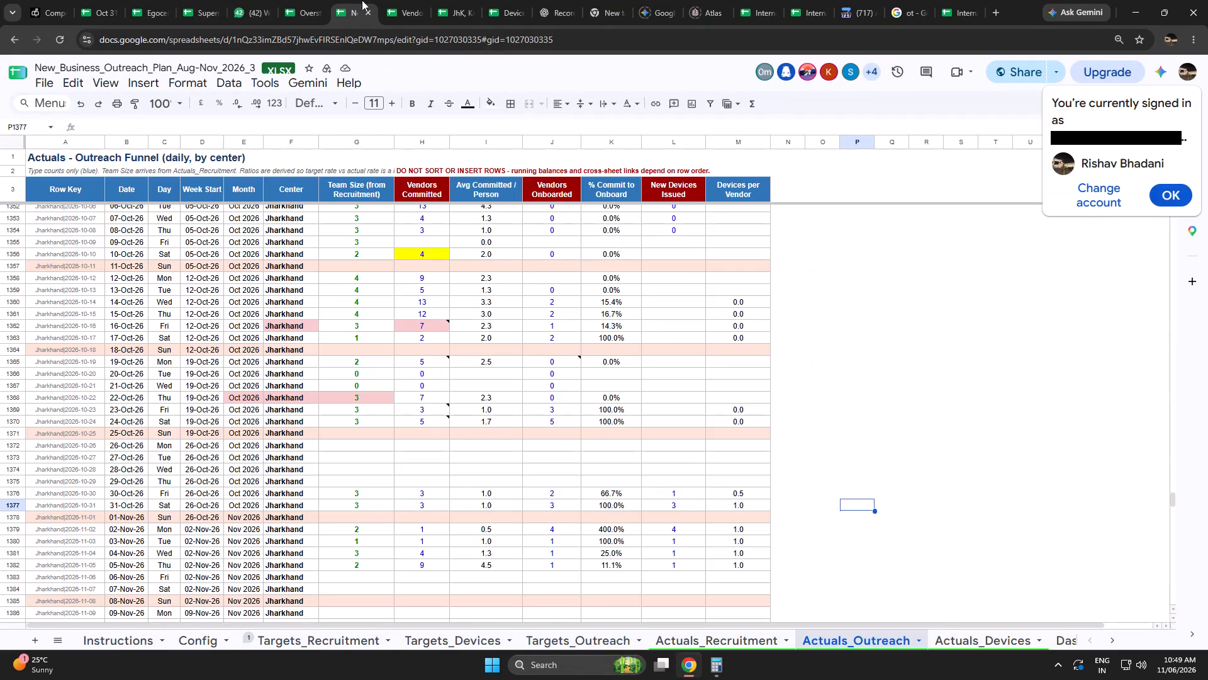
click(304, 0)
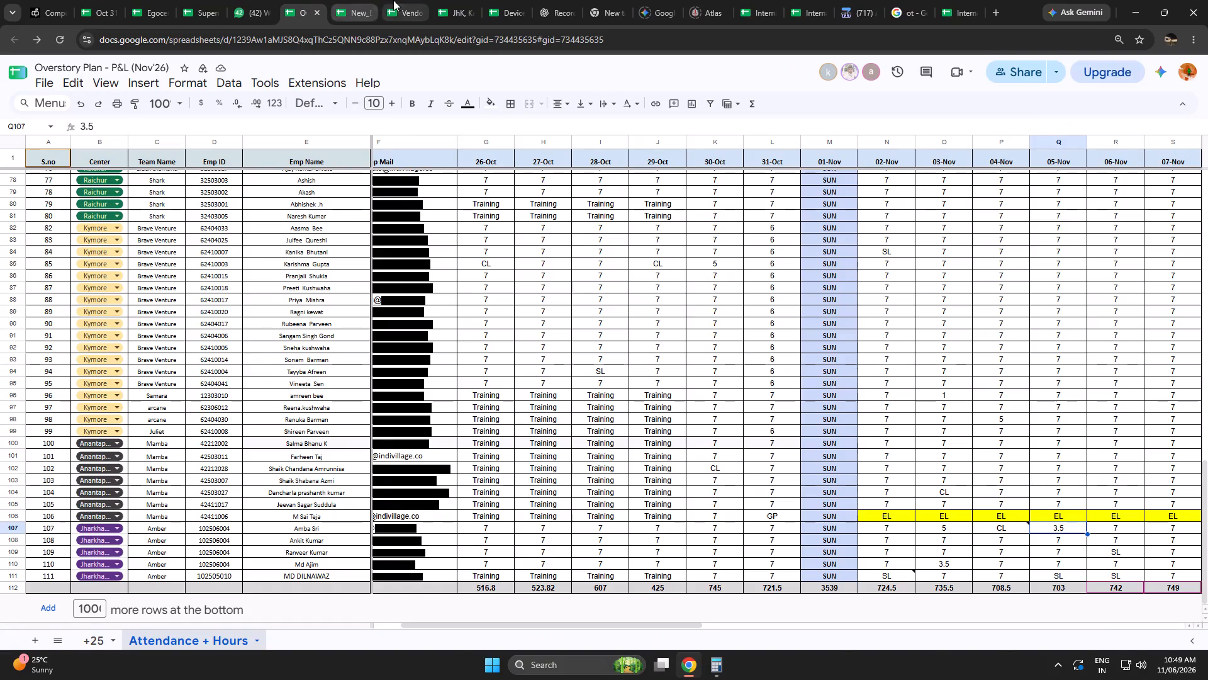
click(405, 0)
click(456, 0)
click(764, 587)
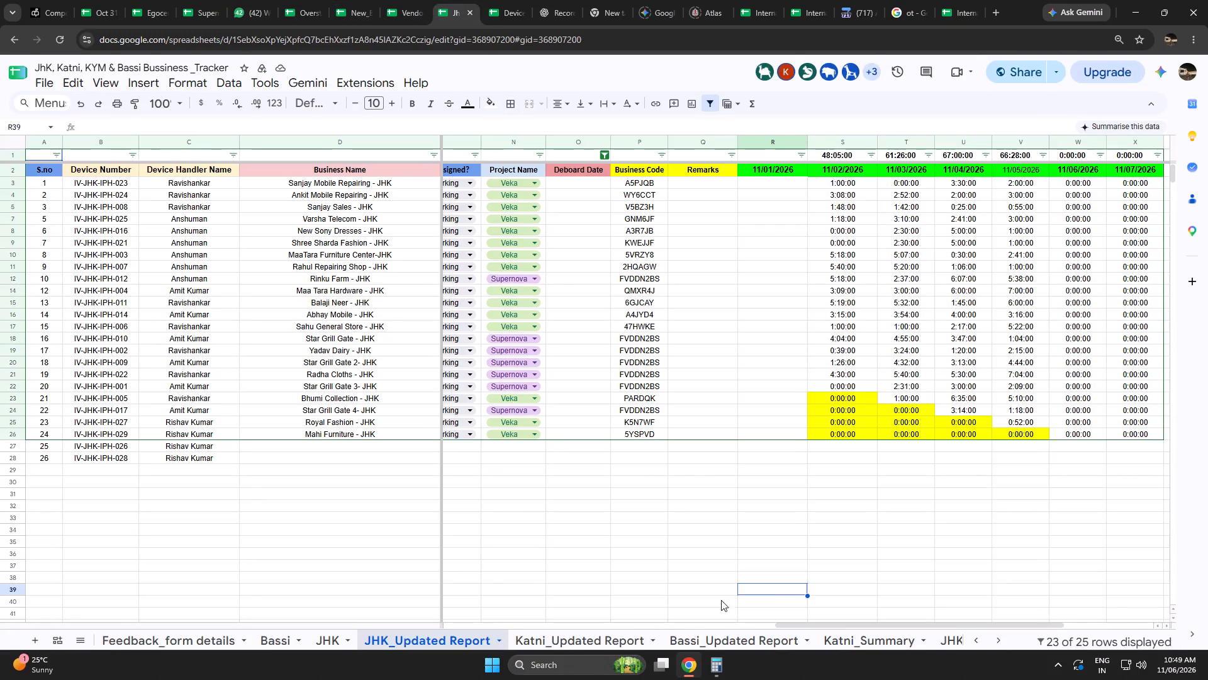
drag(820, 627, 949, 611)
drag(791, 181, 800, 264)
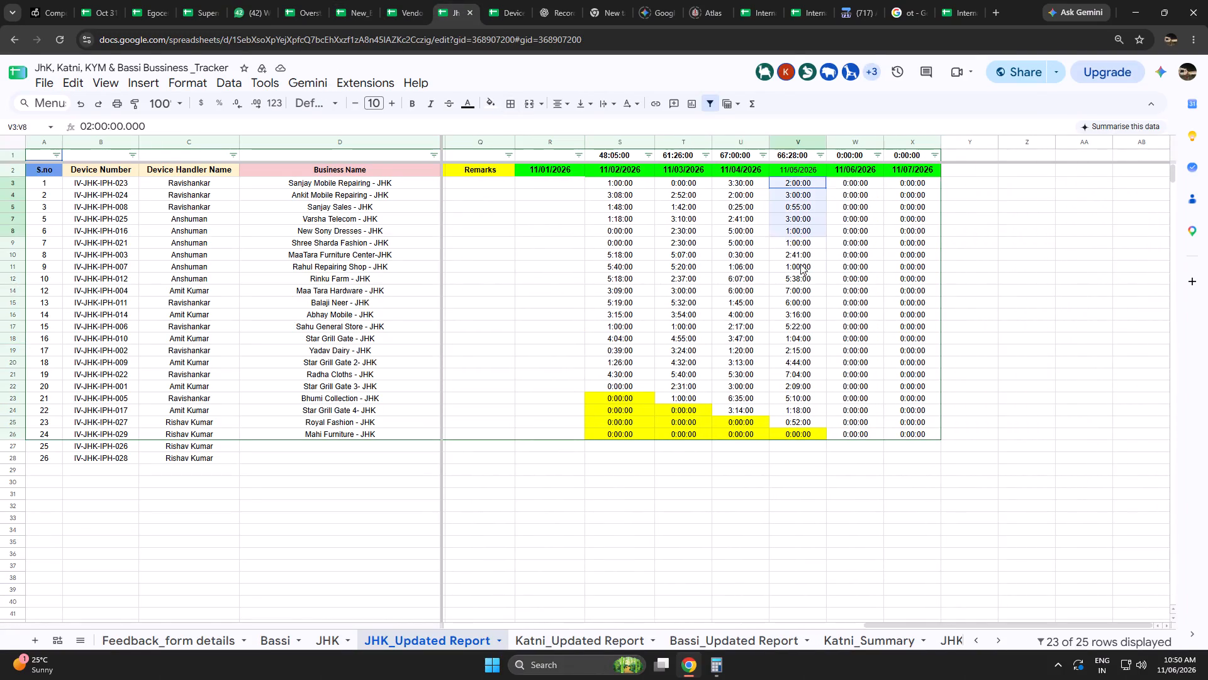
drag(800, 264, 810, 426)
click(1134, 632)
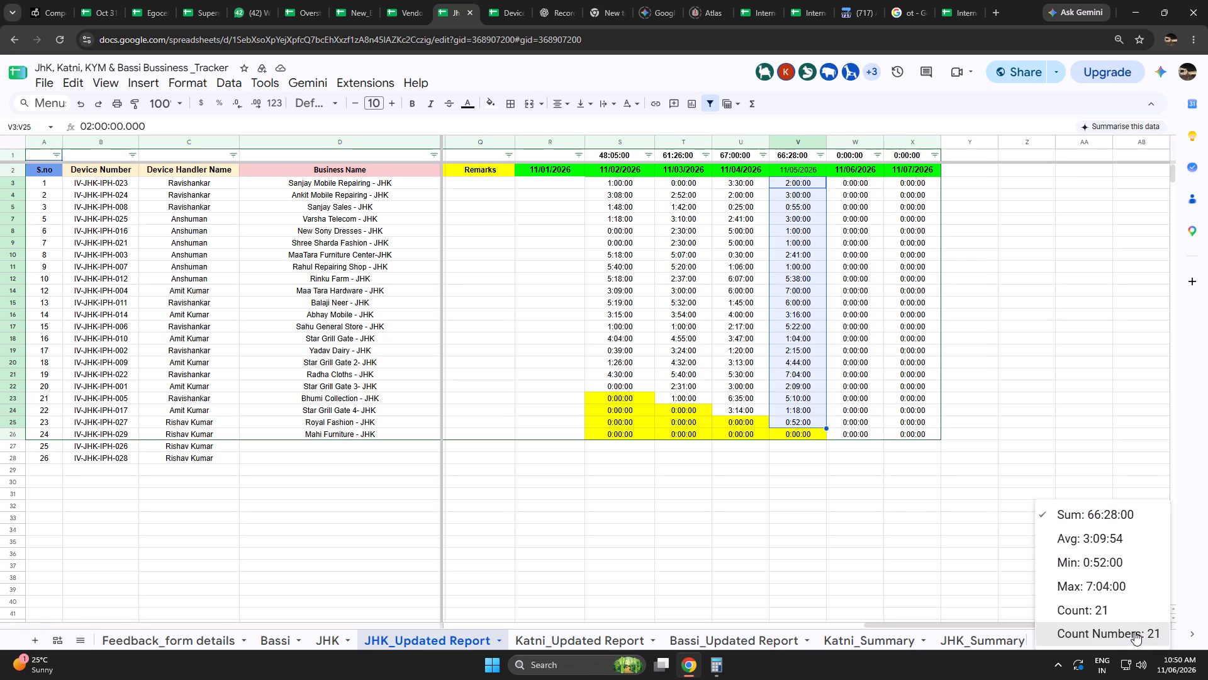
click(1083, 613)
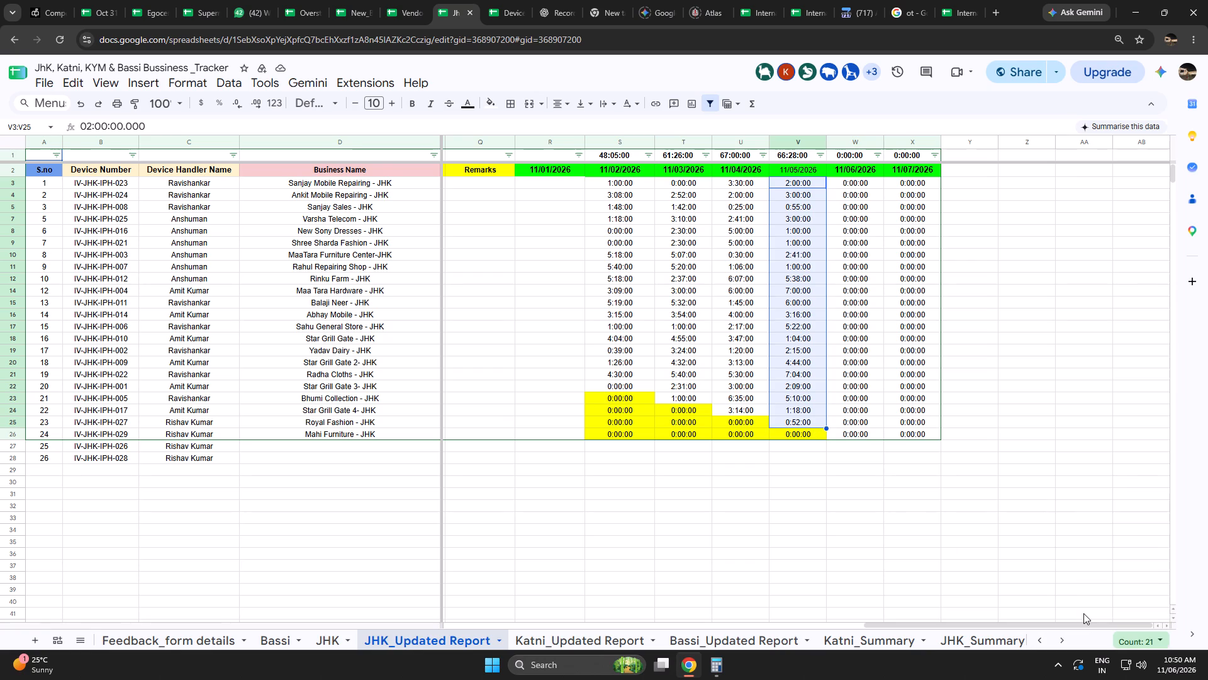
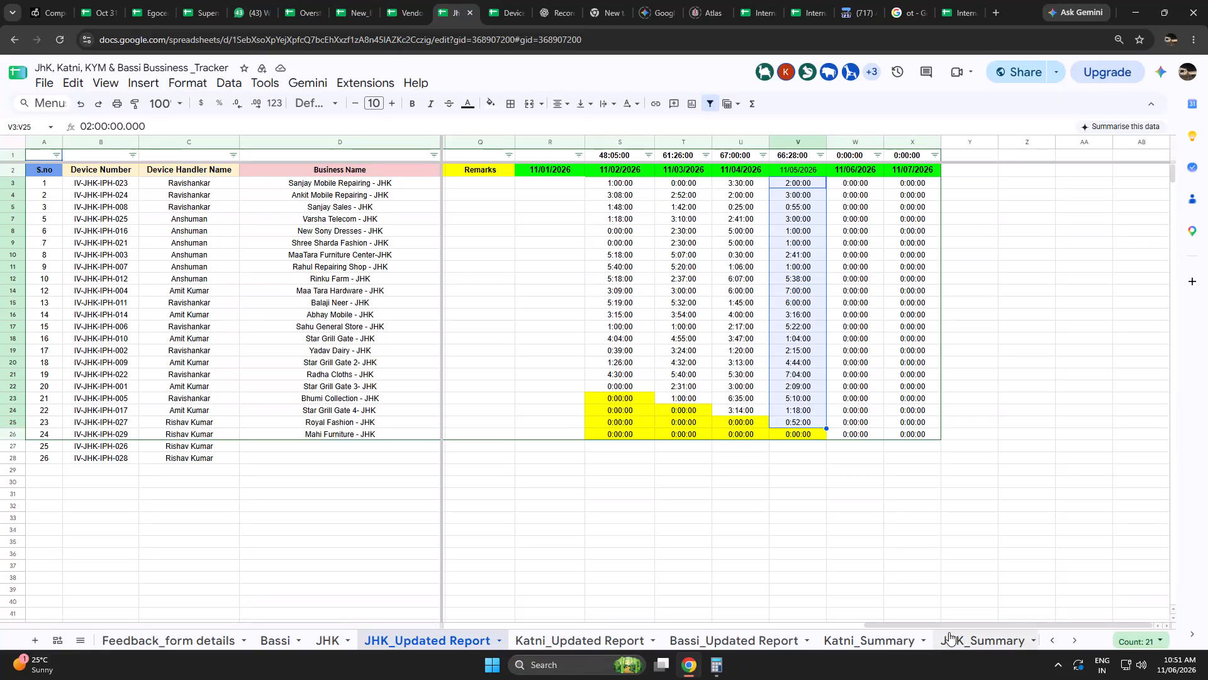
Filter the Project Name column in JHK_Updated Report to exclude Supernova, keeping Veka rows shown.
drag(890, 623, 827, 623)
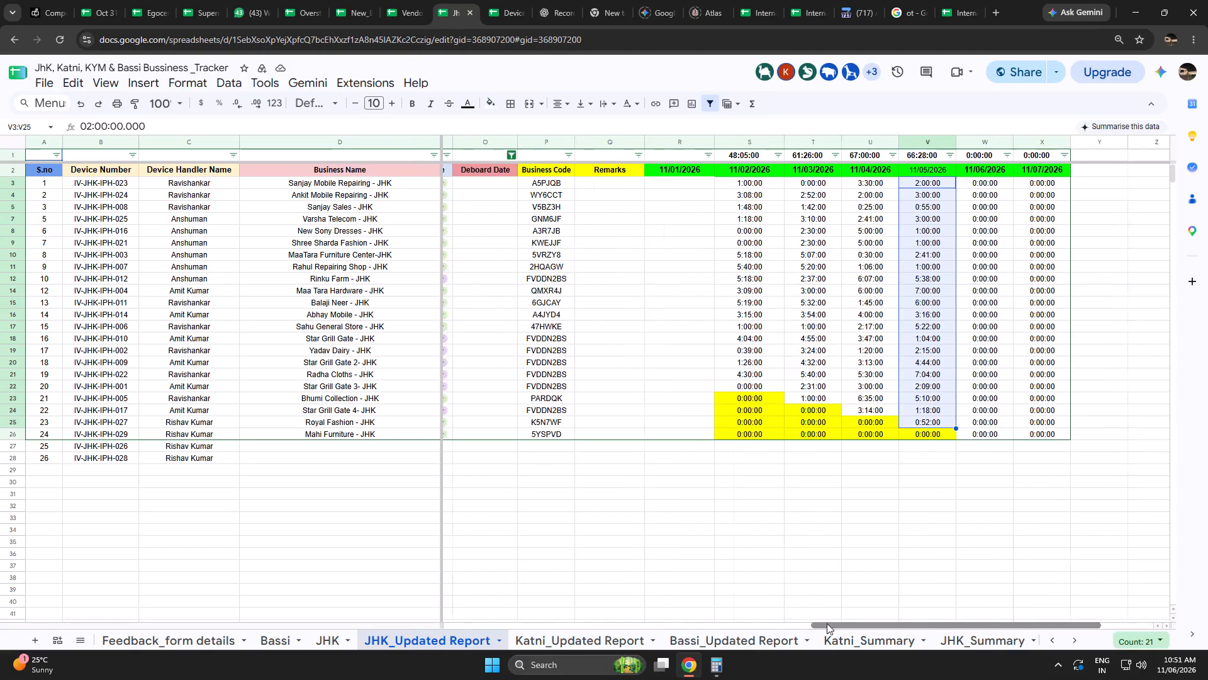
drag(827, 623, 719, 615)
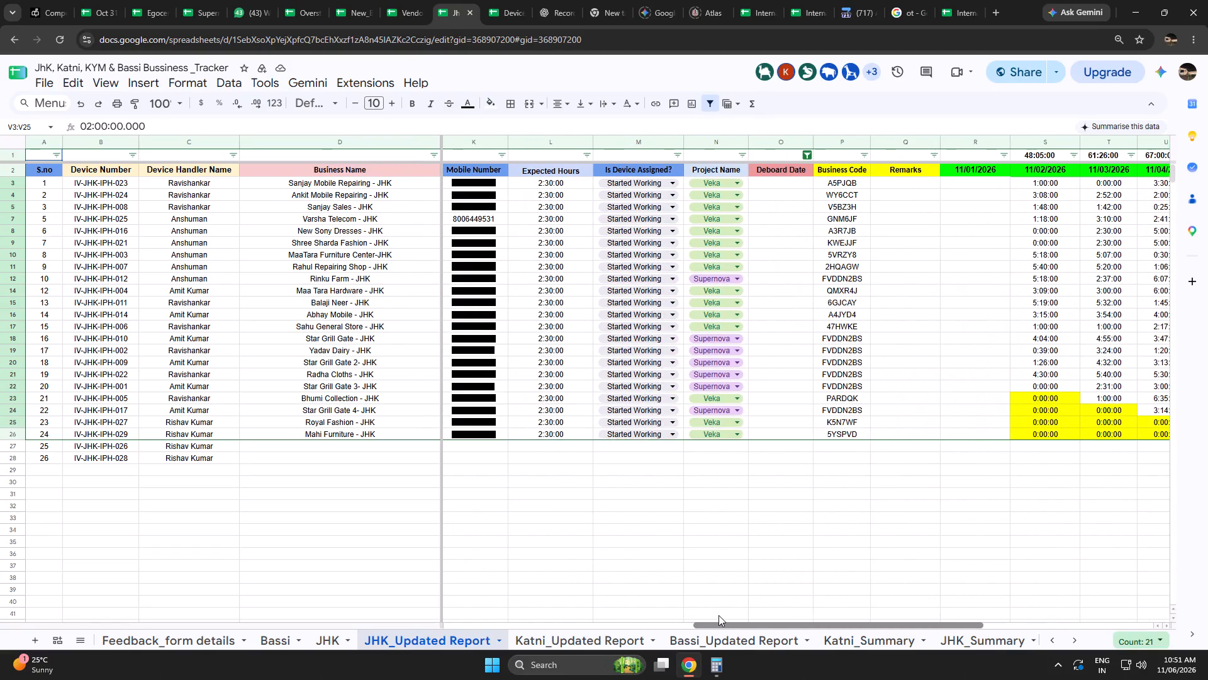
drag(719, 615, 746, 613)
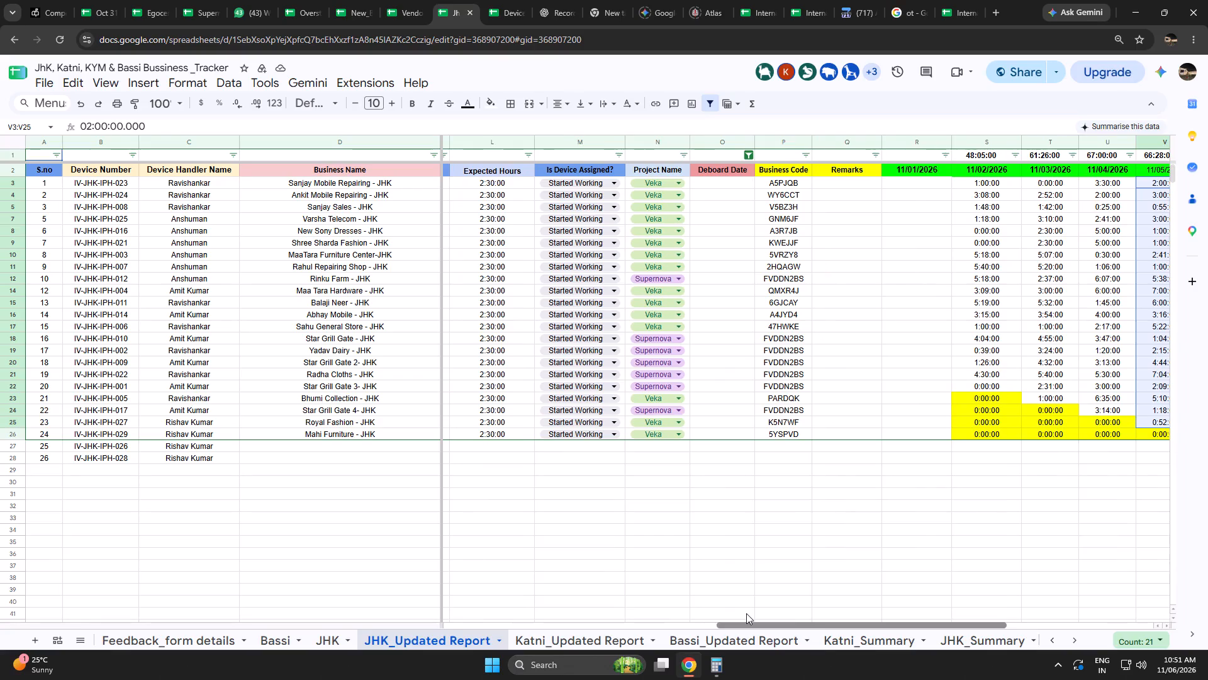
drag(746, 613, 732, 613)
click(711, 154)
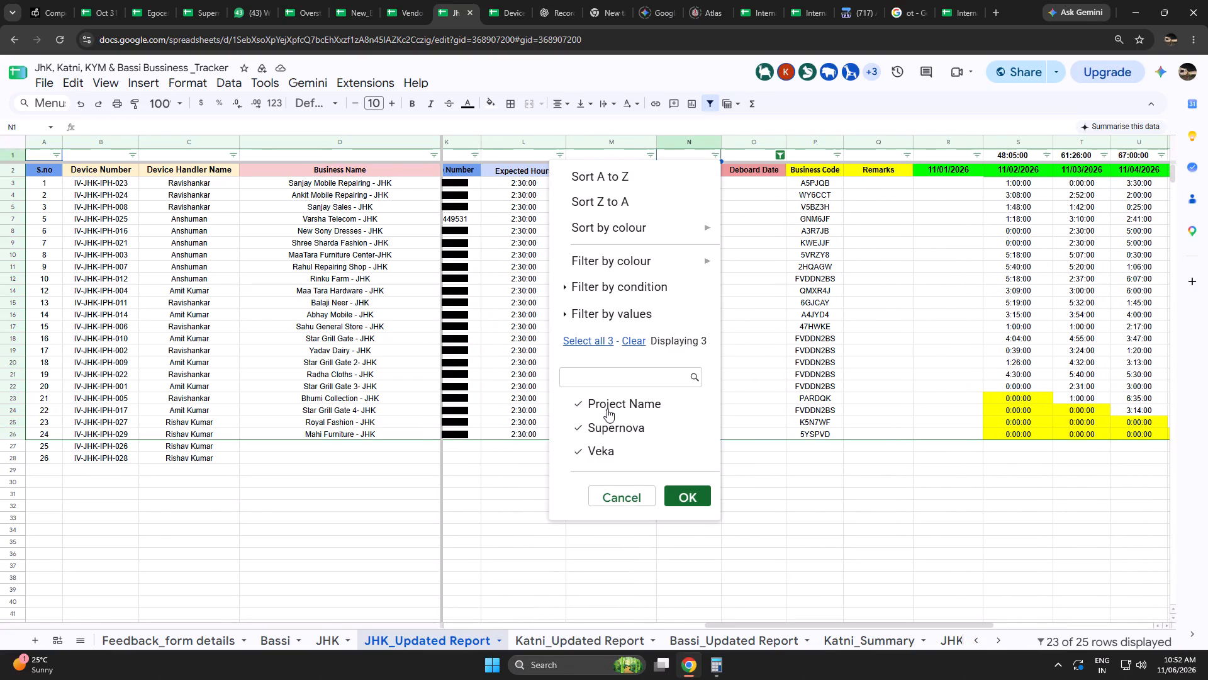
click(607, 414)
click(615, 399)
click(615, 428)
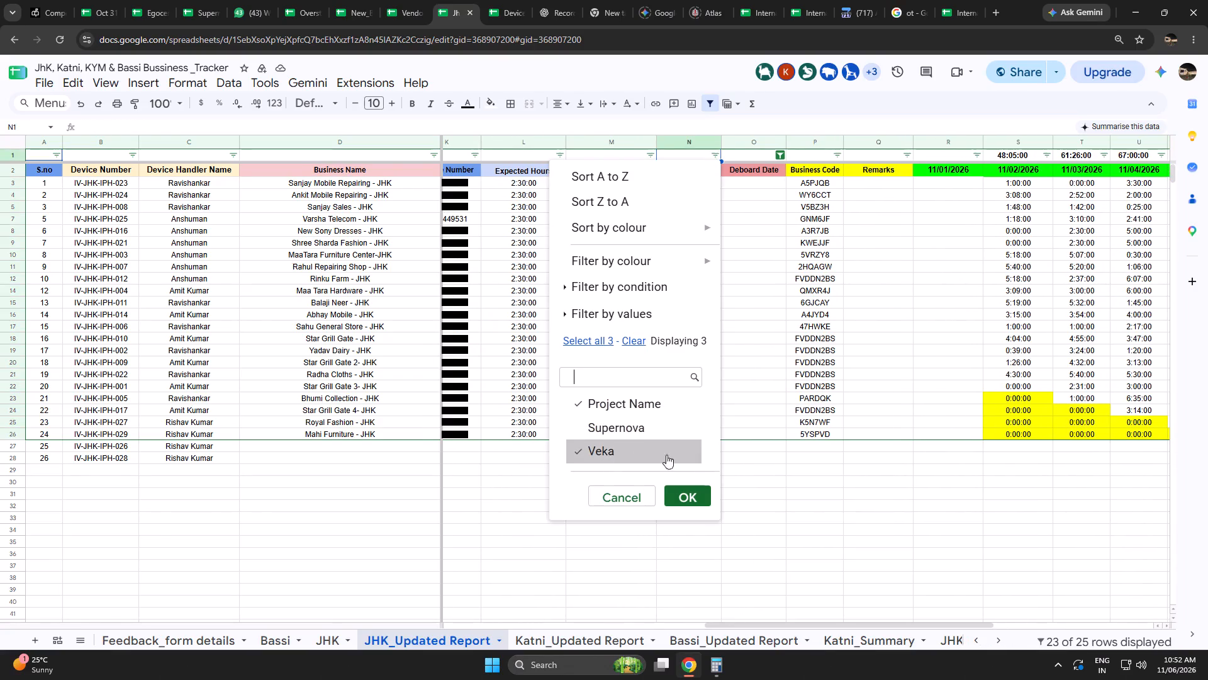
click(688, 492)
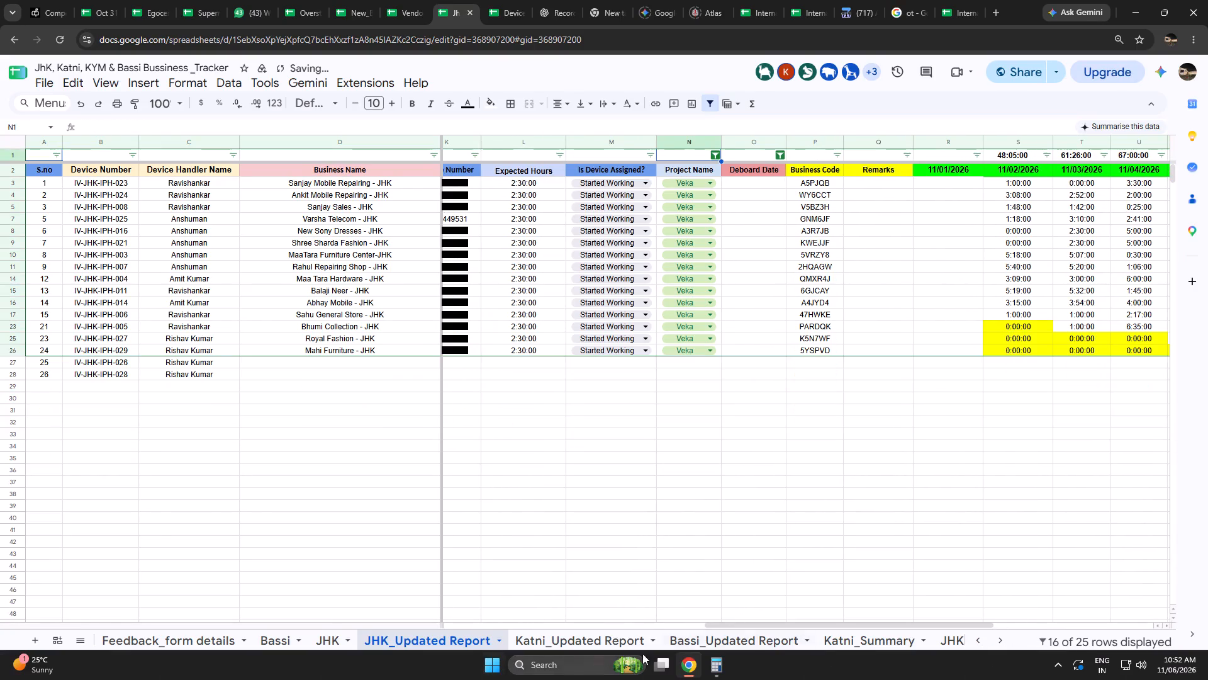
Count the filtered Veka business names from Sanjay Mobile Repairing - JHK through Royal Fashion - JHK.
drag(721, 626, 888, 621)
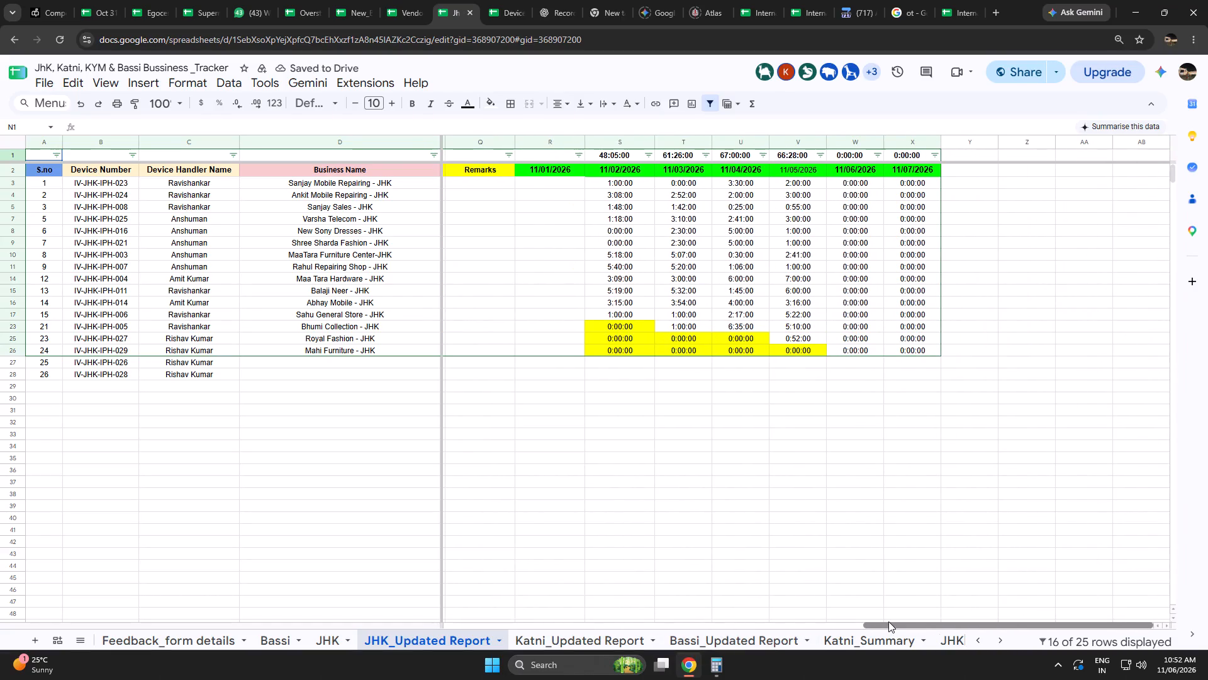
drag(888, 621, 873, 620)
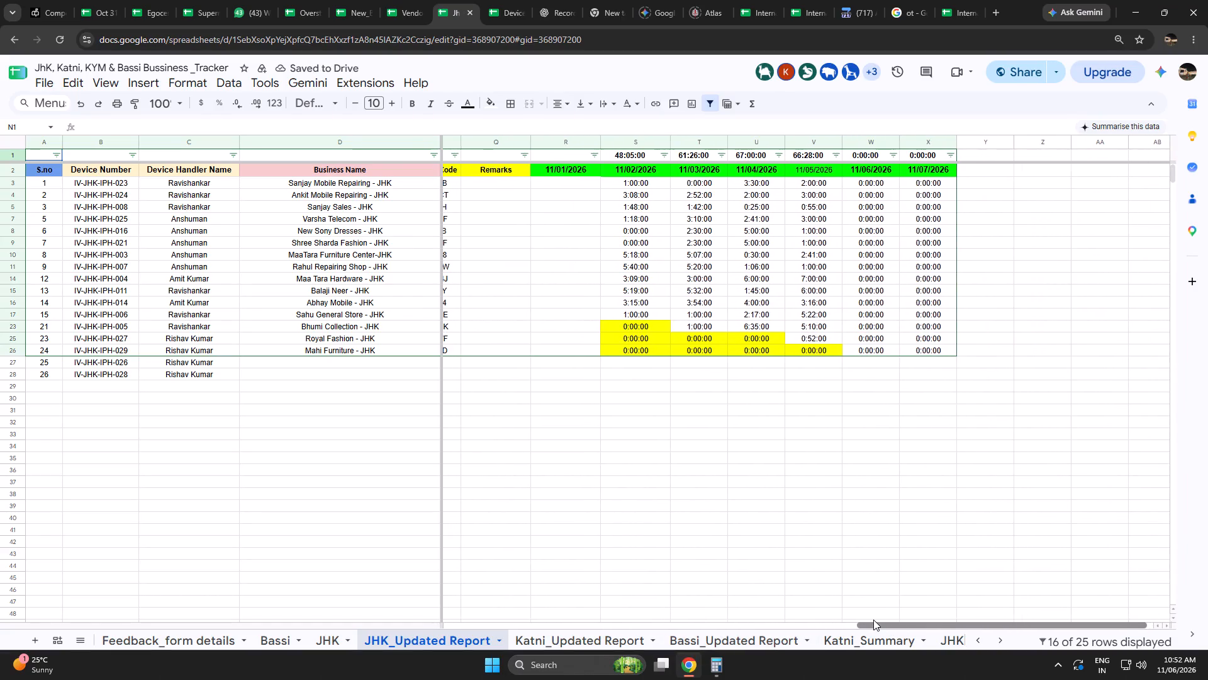
drag(873, 620, 858, 615)
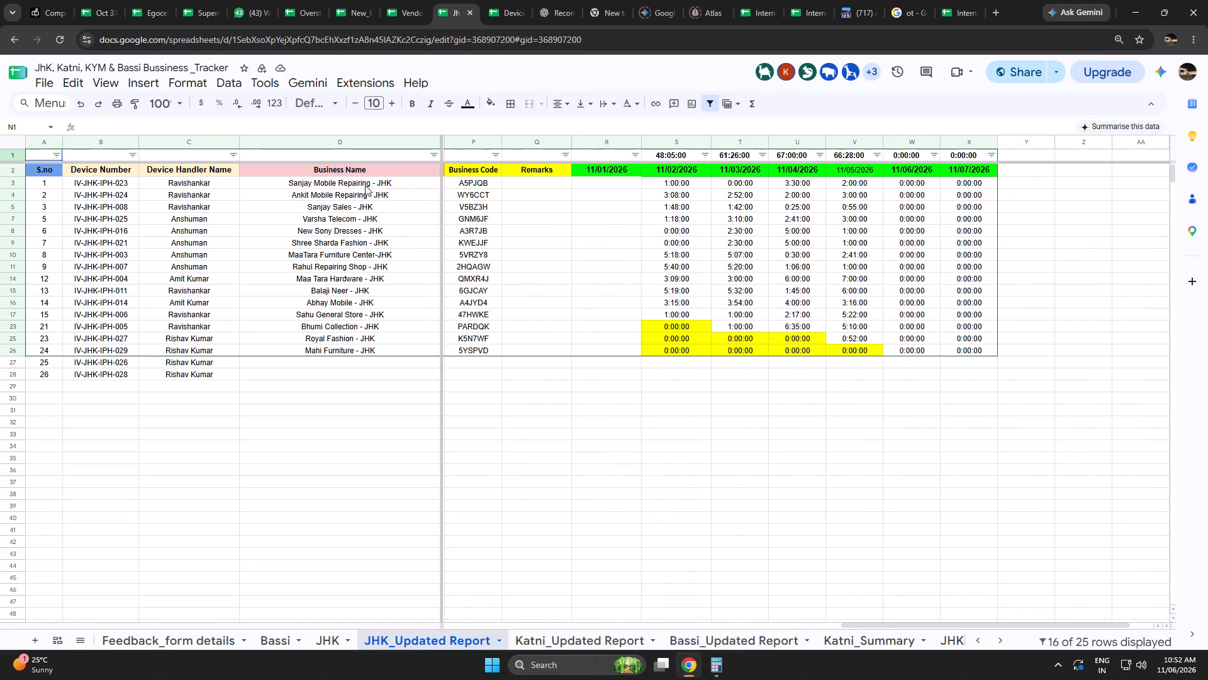
drag(365, 185, 374, 344)
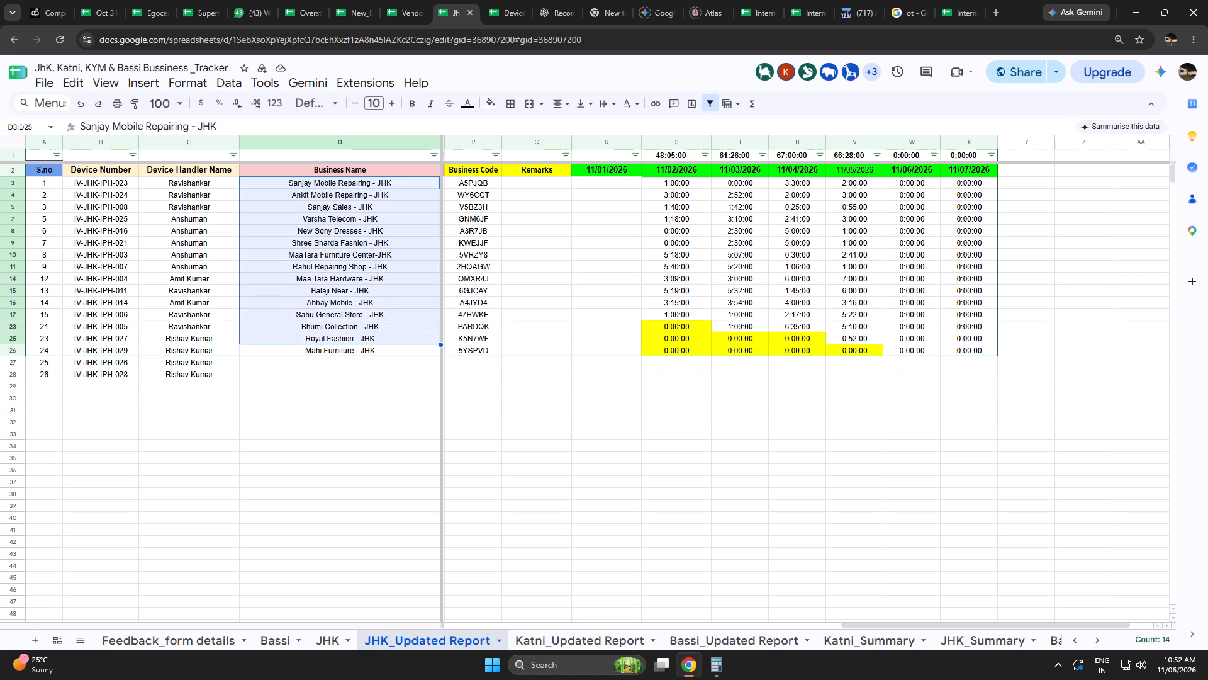
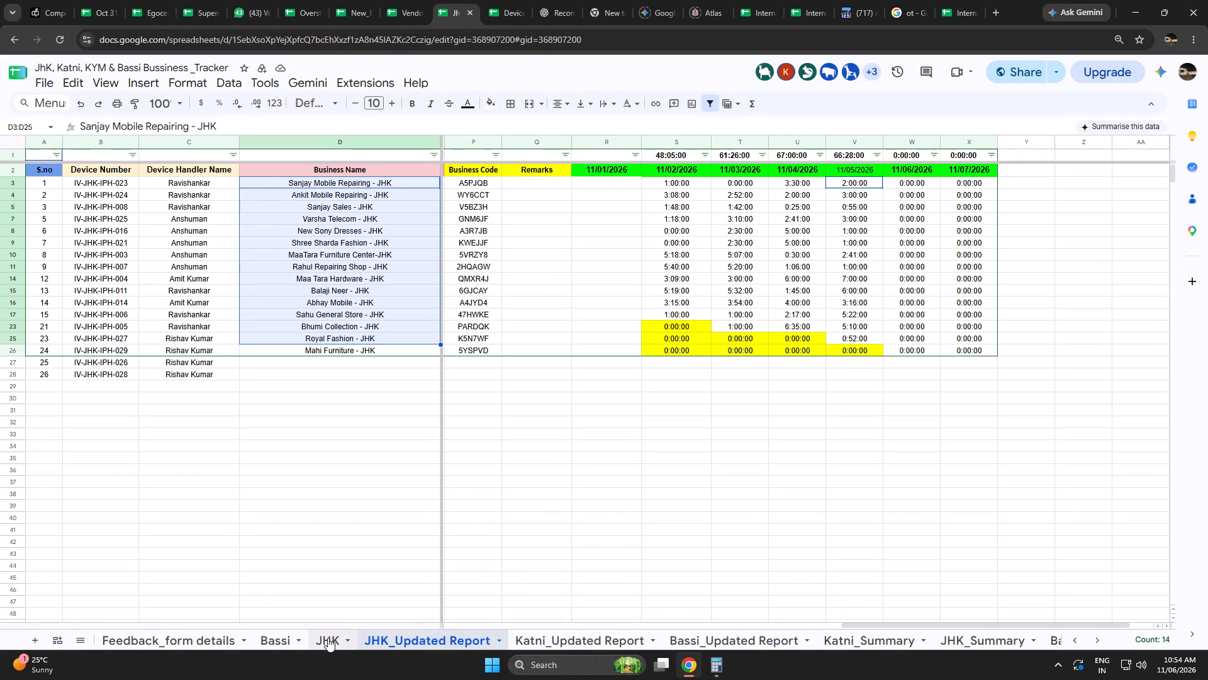
Return from JHK_Updated Report to the JHK sheet to check its date-wise business and recorded-hours entries.
click(669, 564)
drag(889, 623, 878, 623)
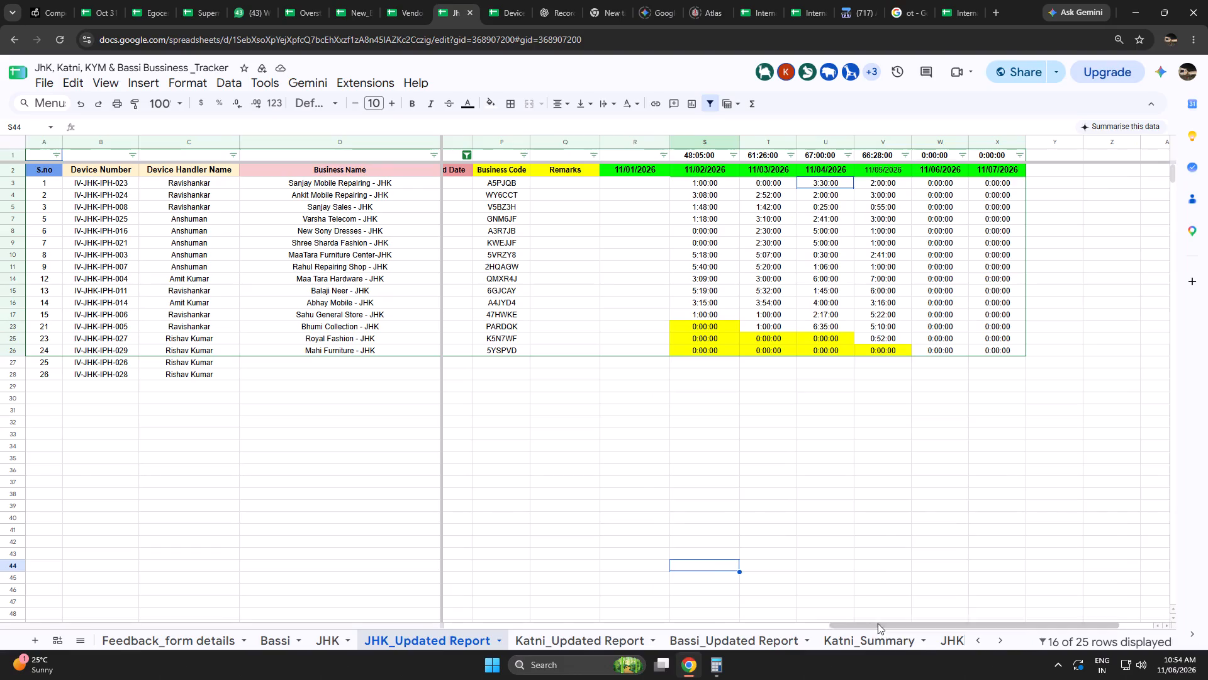
click(327, 639)
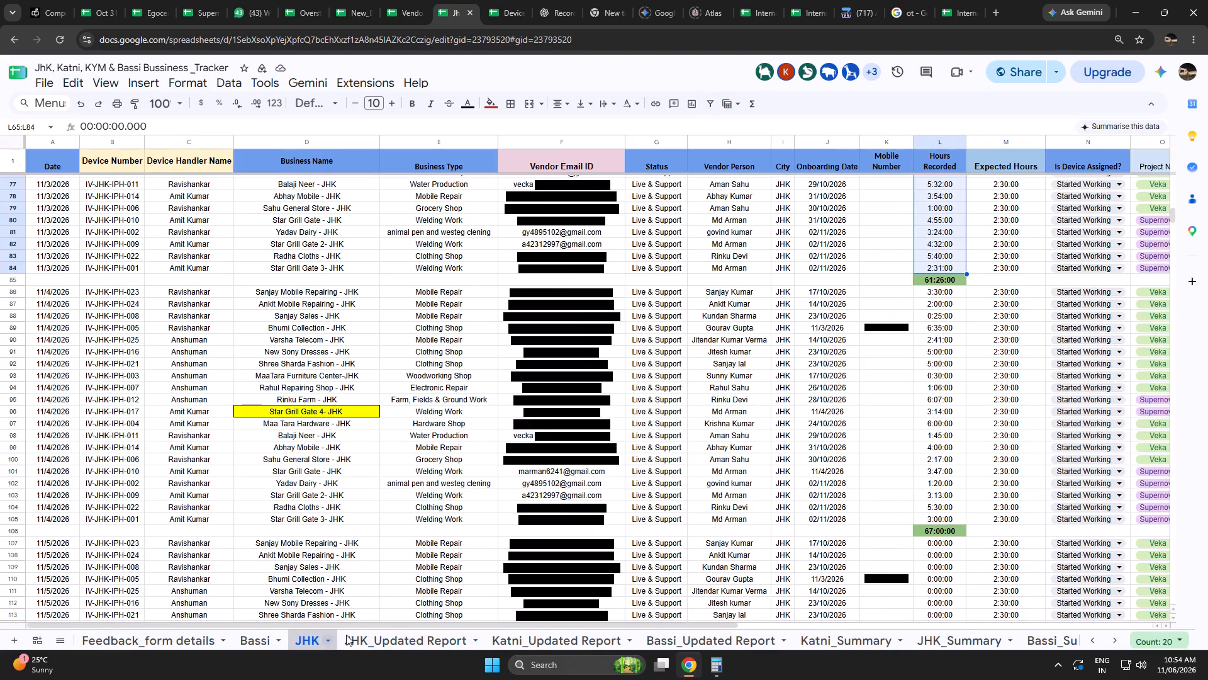
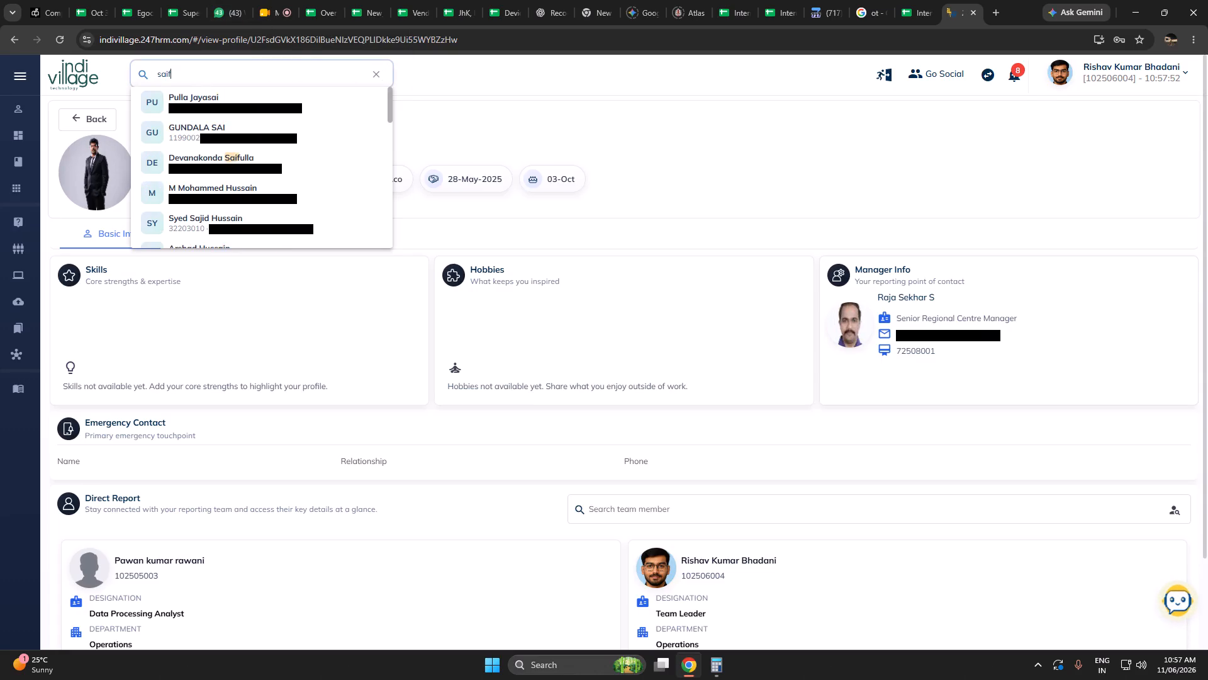
Open the profile of the employee matching the "saif" search in the HR portal to check their designation and reporting manager.
click(174, 122)
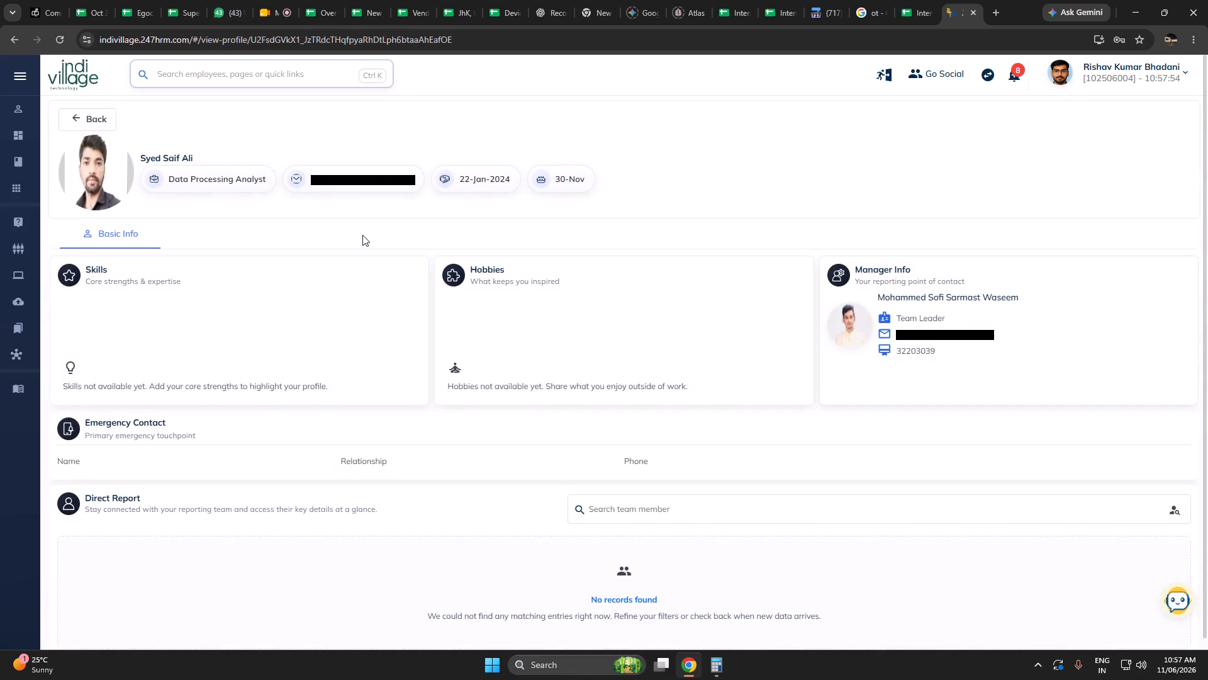
click(487, 86)
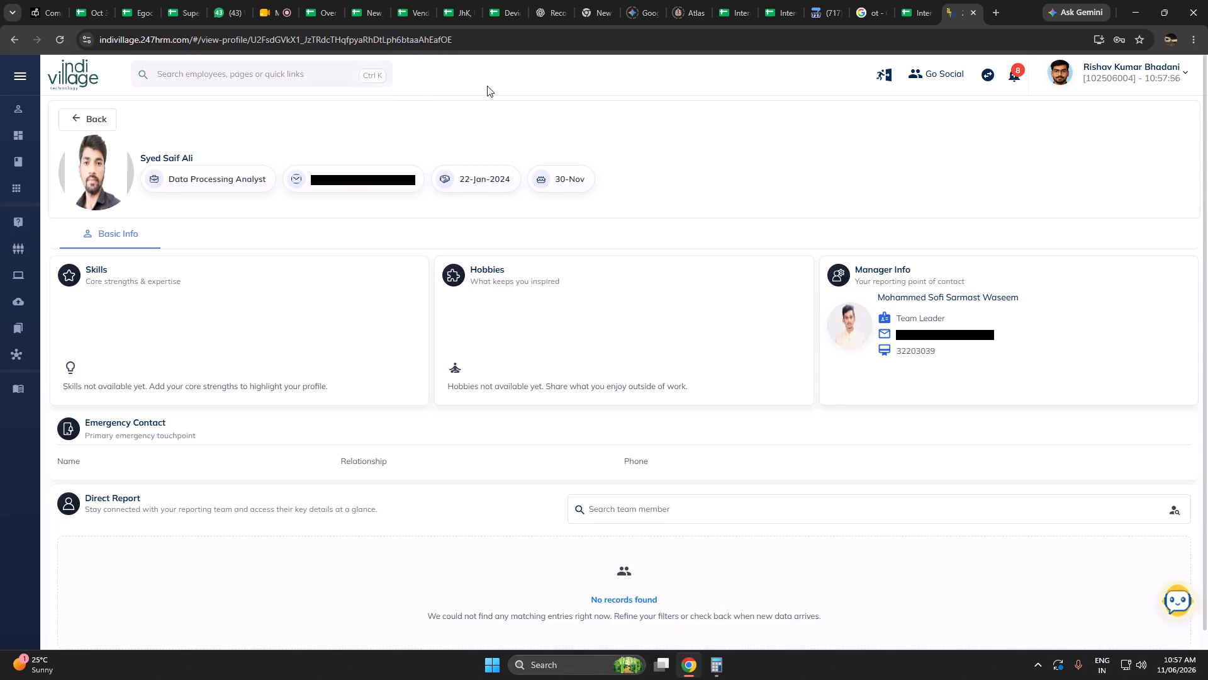
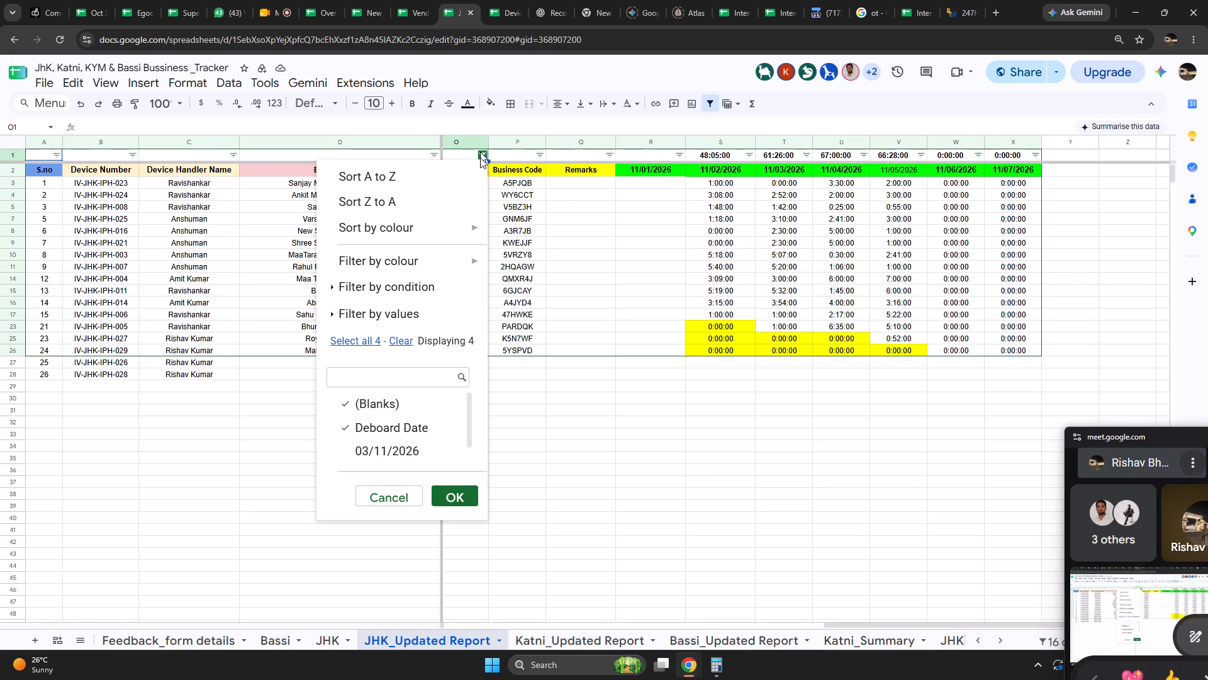
Include Supernova alongside Veka in the Project Name filter of the JHK_Updated Report sheet.
click(587, 444)
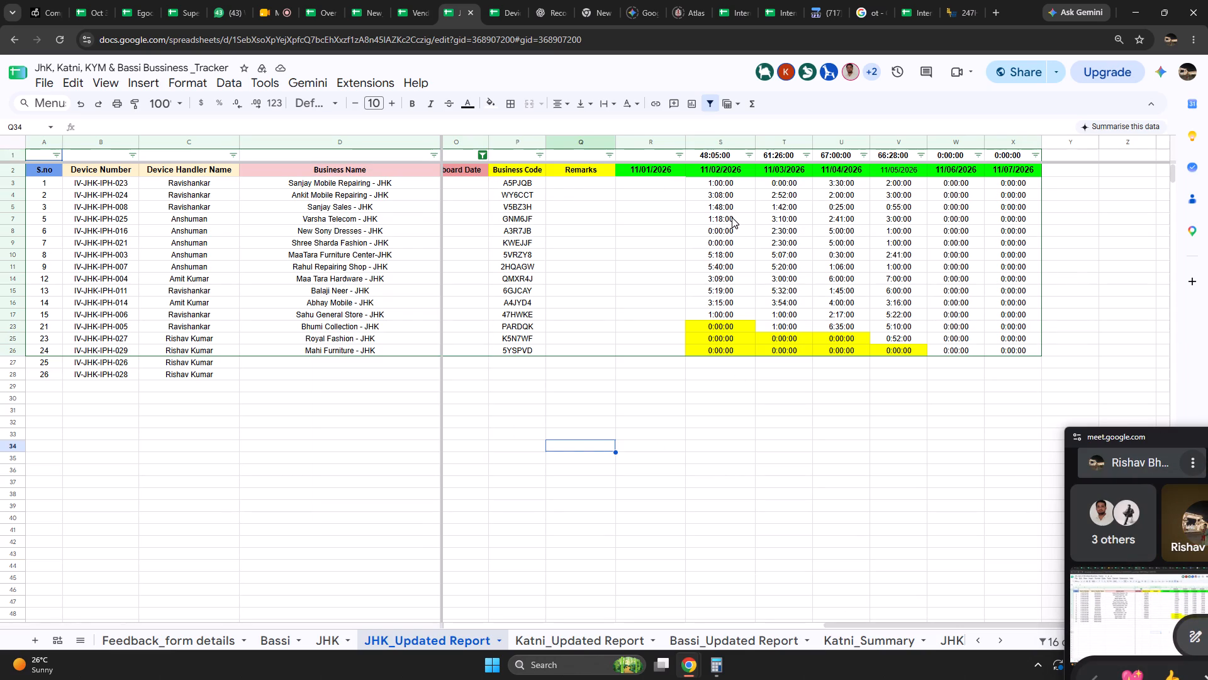
drag(831, 625, 807, 623)
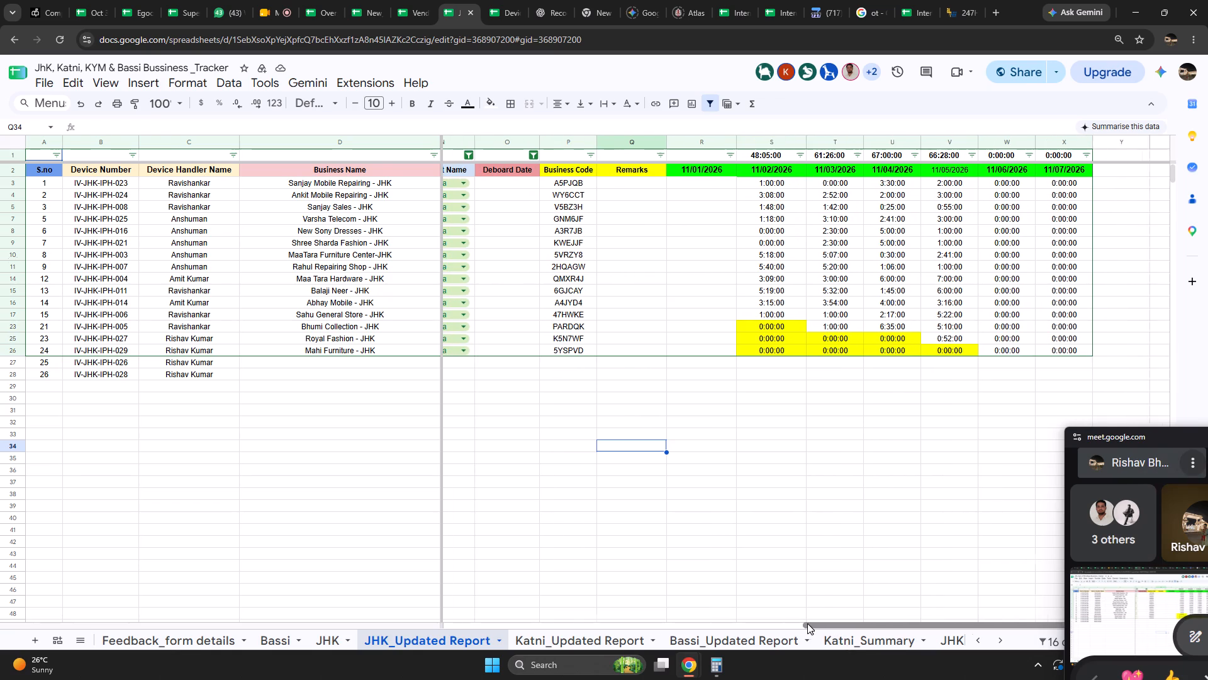
drag(807, 623, 761, 622)
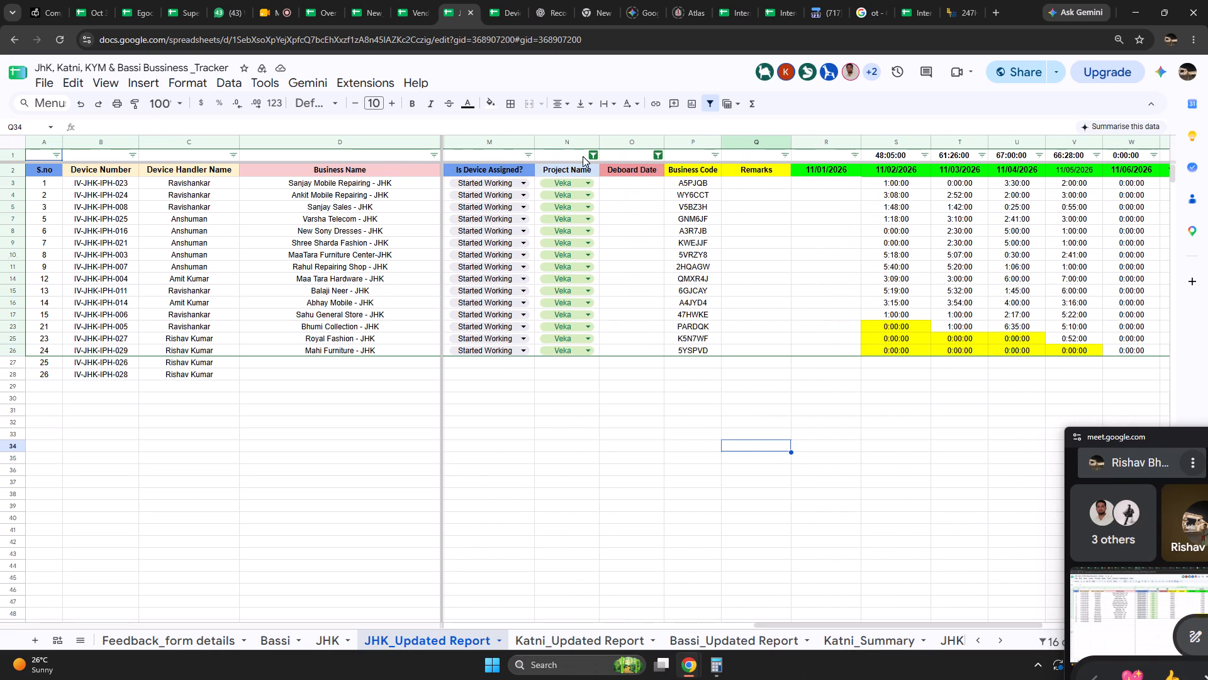
click(593, 157)
click(492, 451)
click(558, 502)
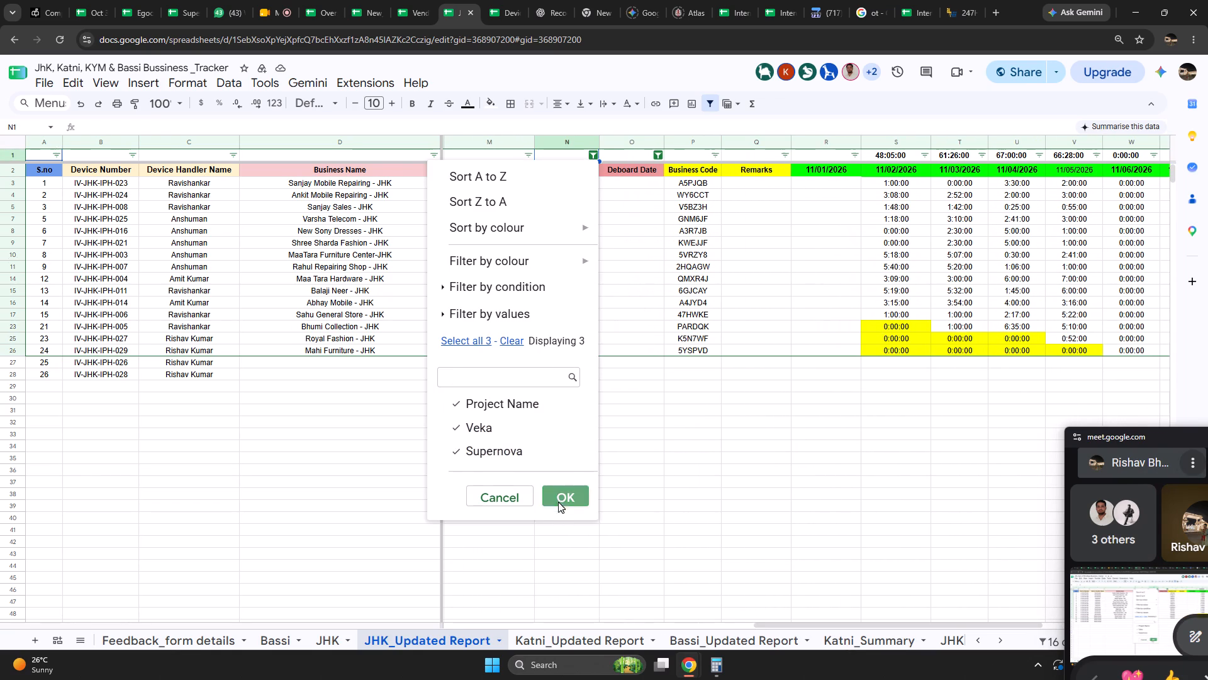